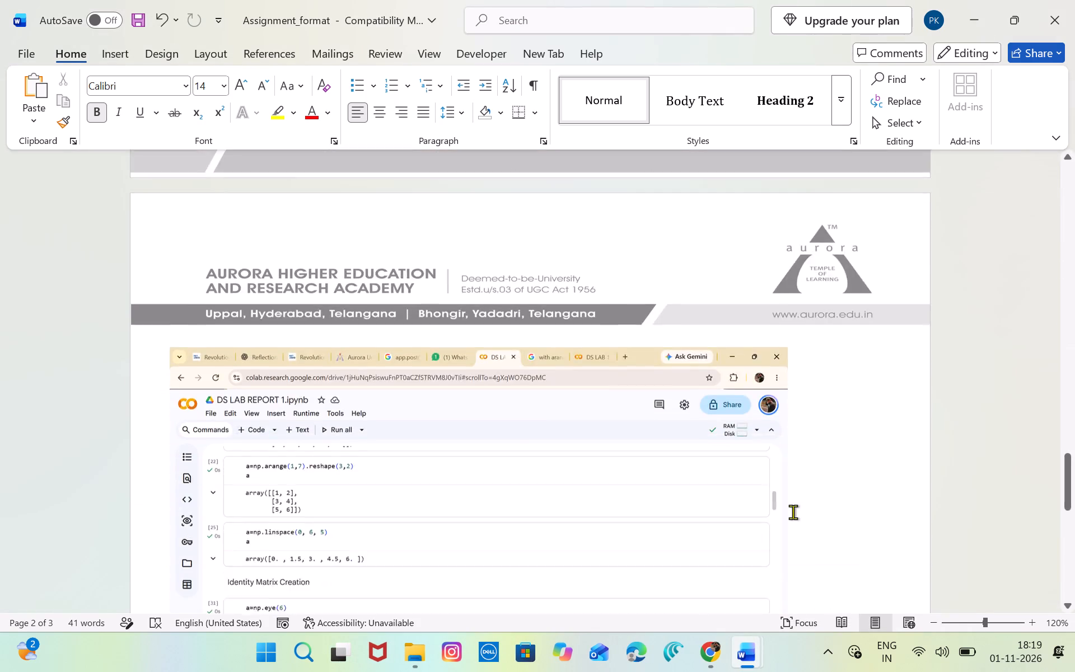
scroll(793, 512, "down", 1)
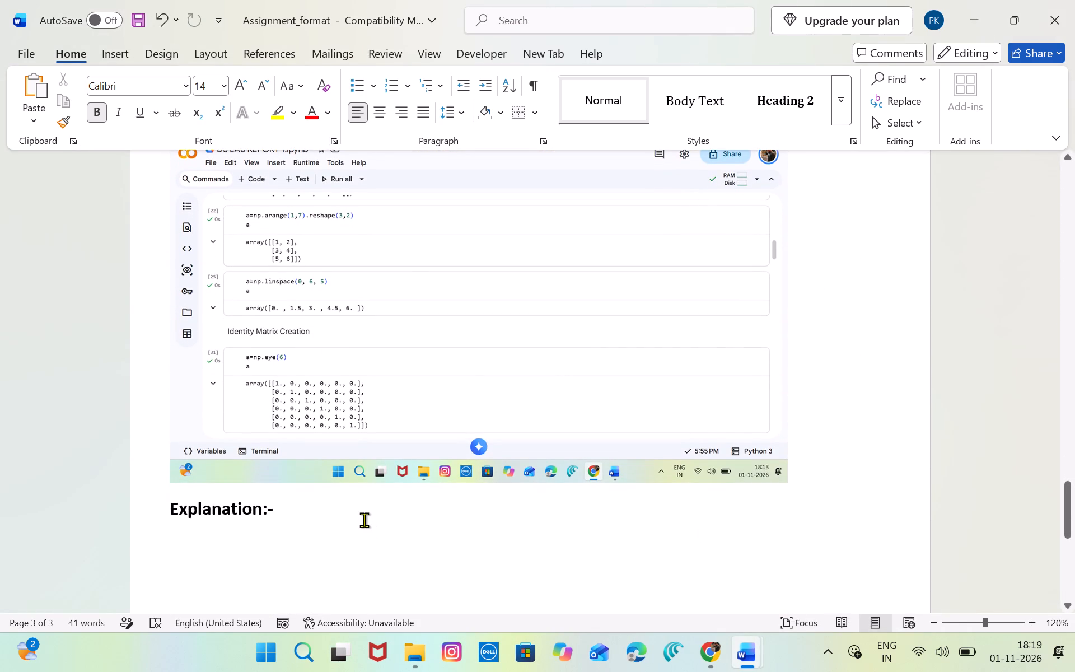
left_click(223, 81)
left_click(212, 192)
left_click(87, 118)
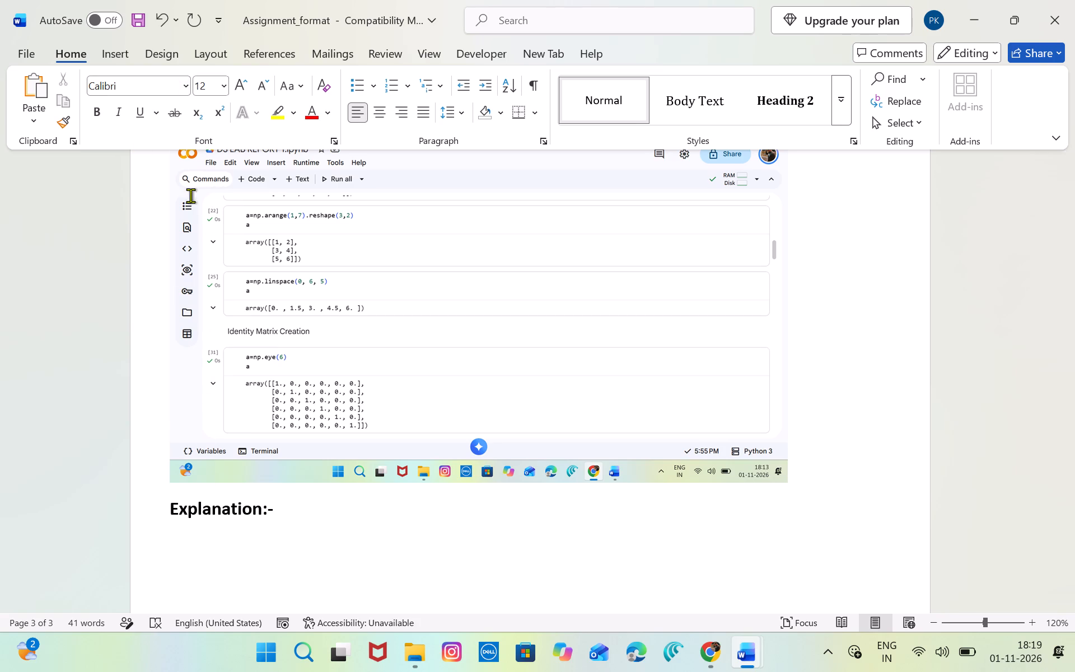
key("ctrl+v")
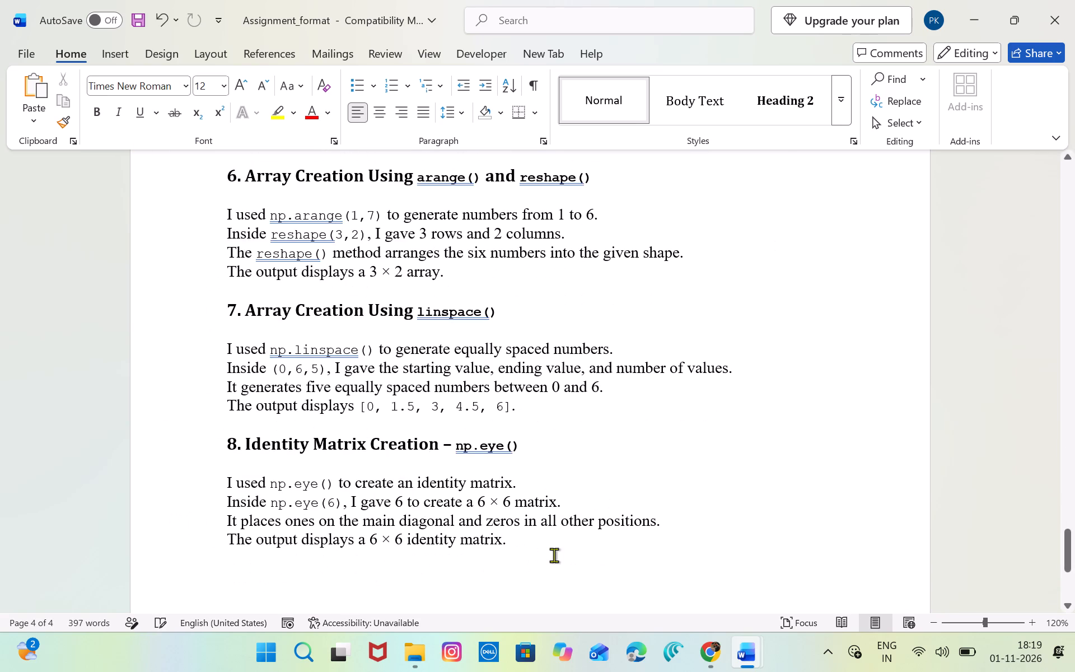
Set the line spacing of the whole pasted explanation, sections 1 to 8 below "Explanation:-", to 1.5.
left_click_drag(554, 555, 211, 160)
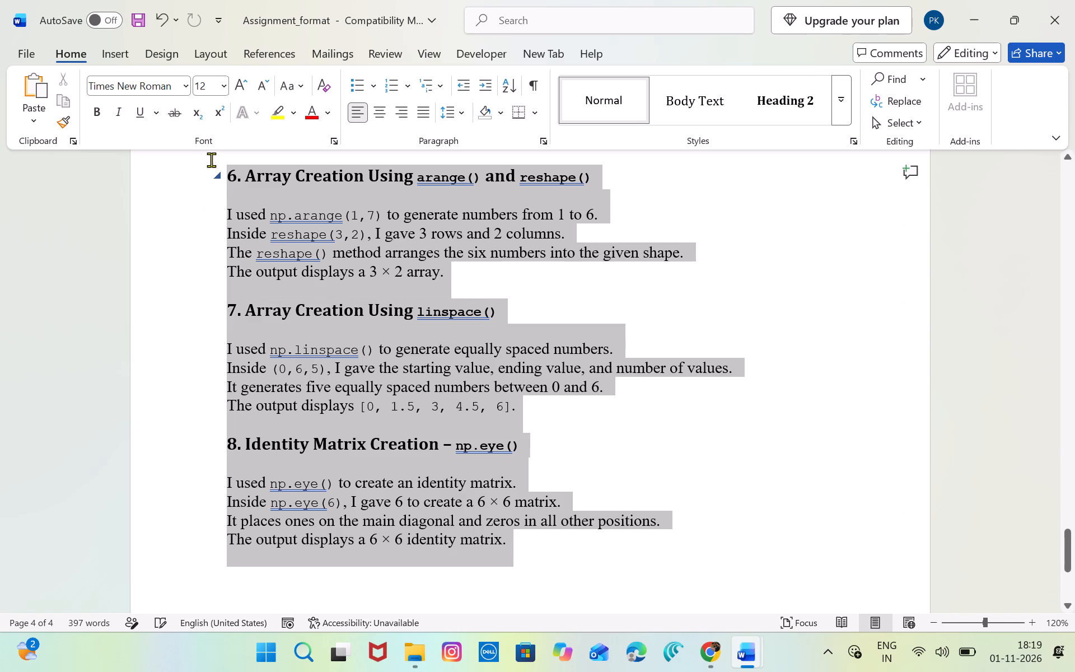
left_click_drag(211, 160, 244, 327)
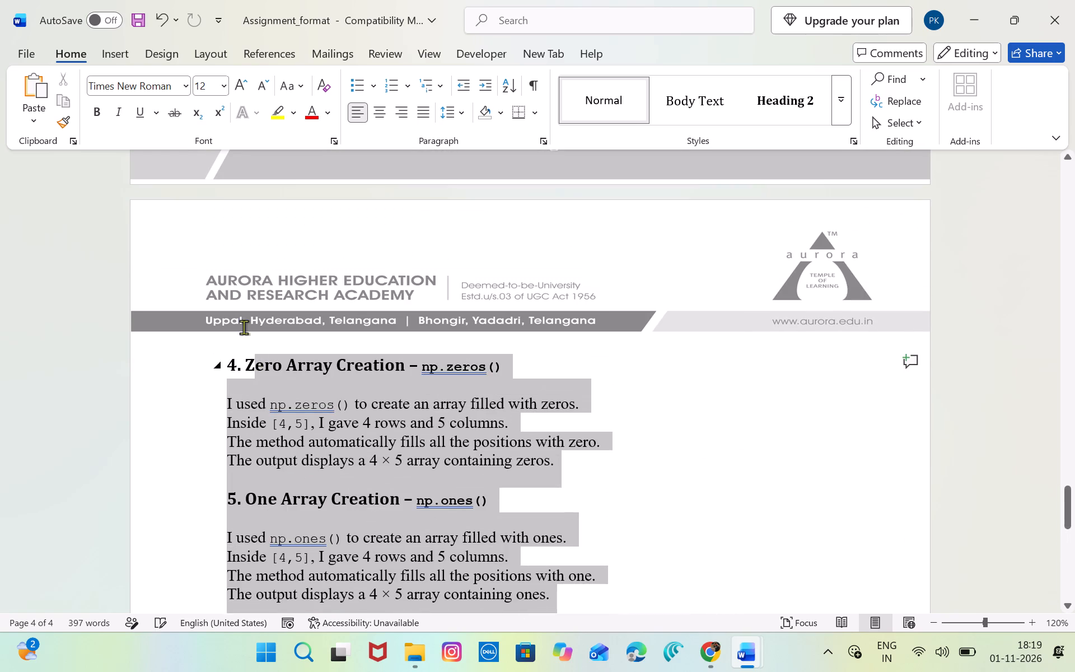
left_click_drag(244, 327, 202, 95)
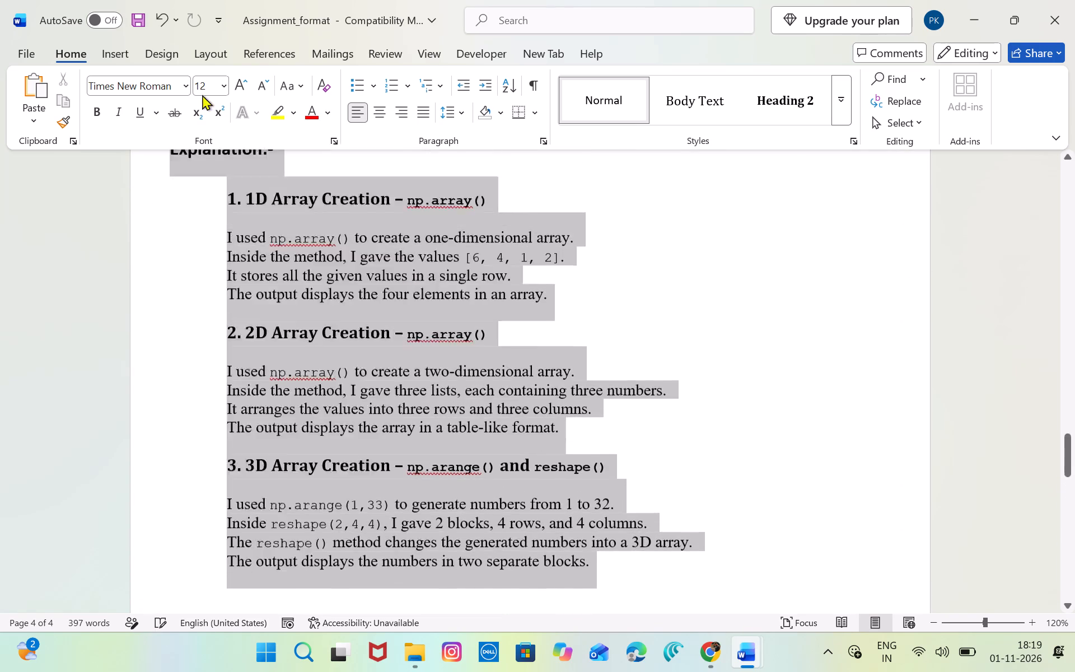
left_click_drag(202, 95, 213, 122)
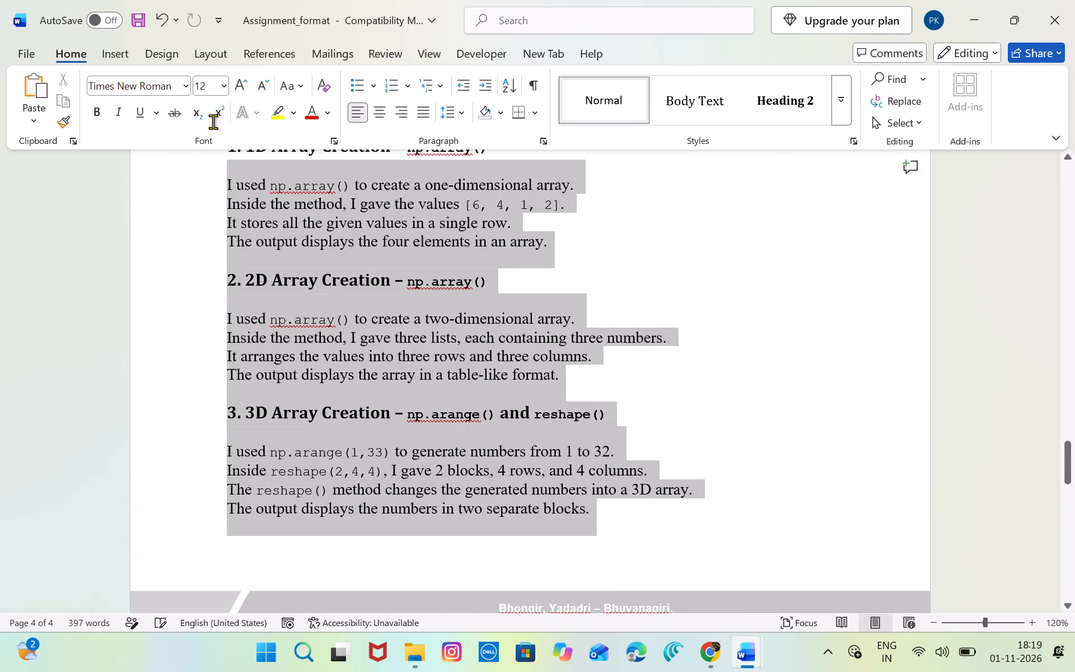
left_click_drag(213, 122, 261, 300)
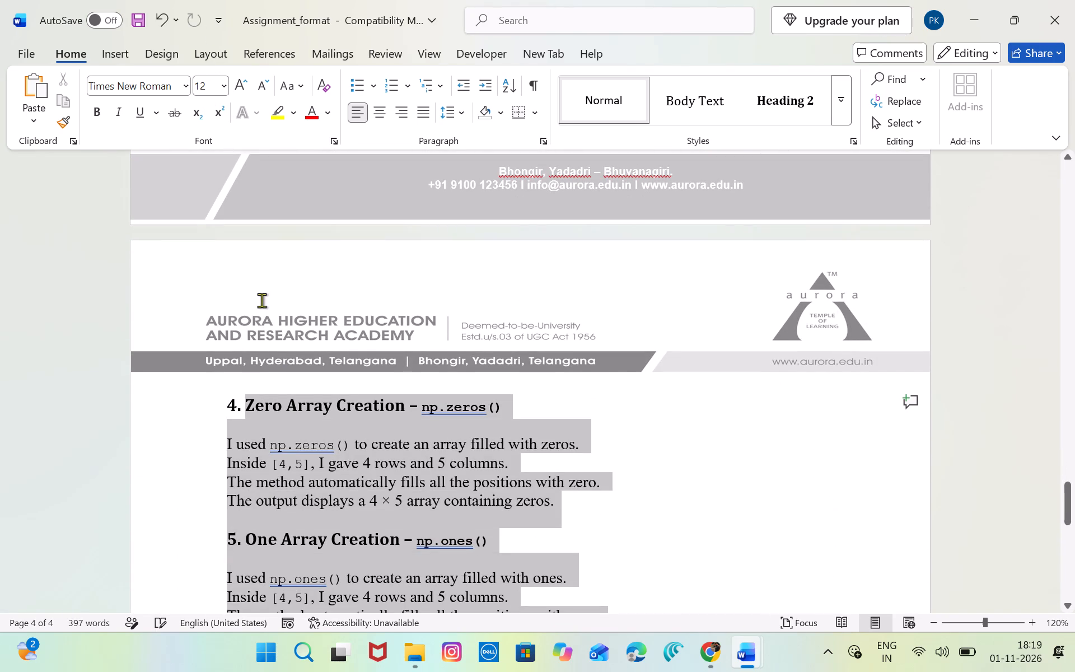
left_click_drag(261, 300, 233, 226)
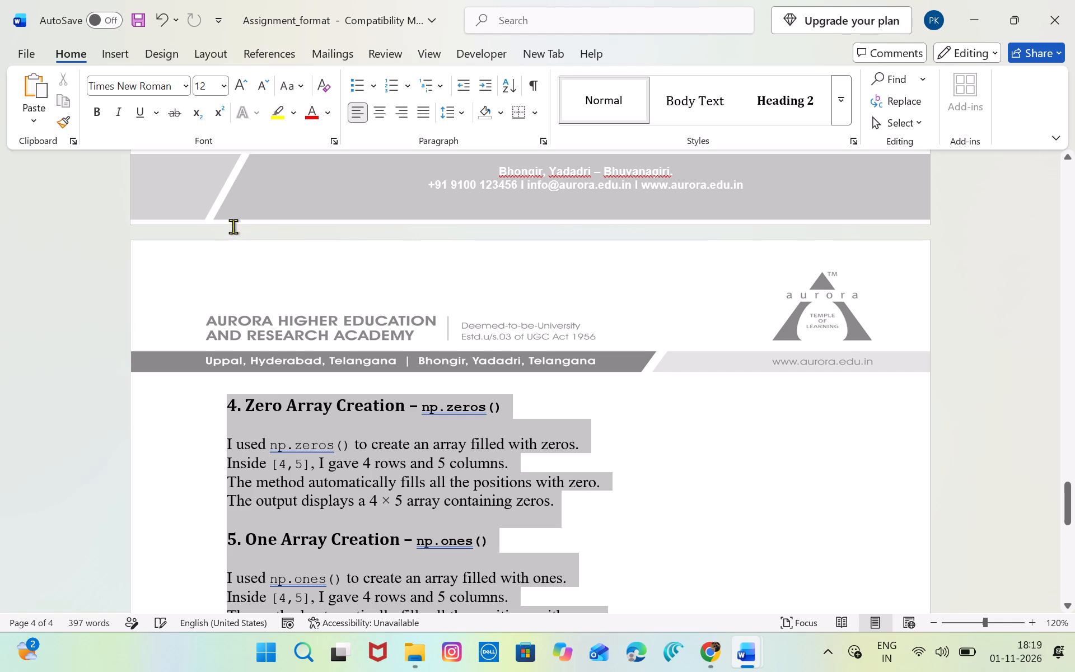
left_click_drag(233, 226, 223, 482)
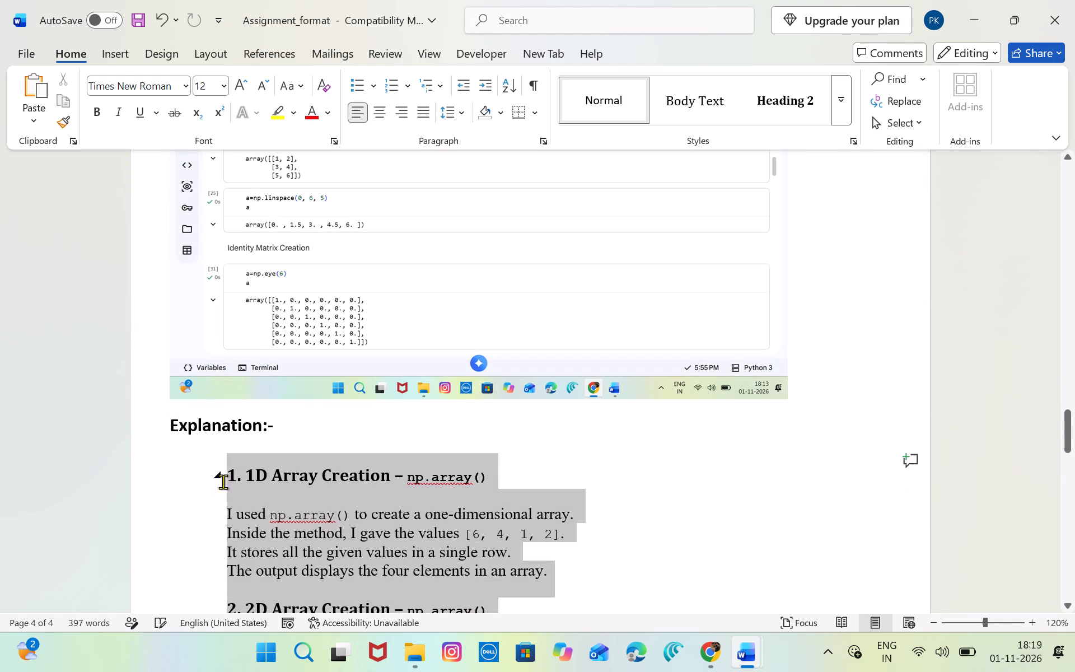
left_click_drag(223, 482, 224, 478)
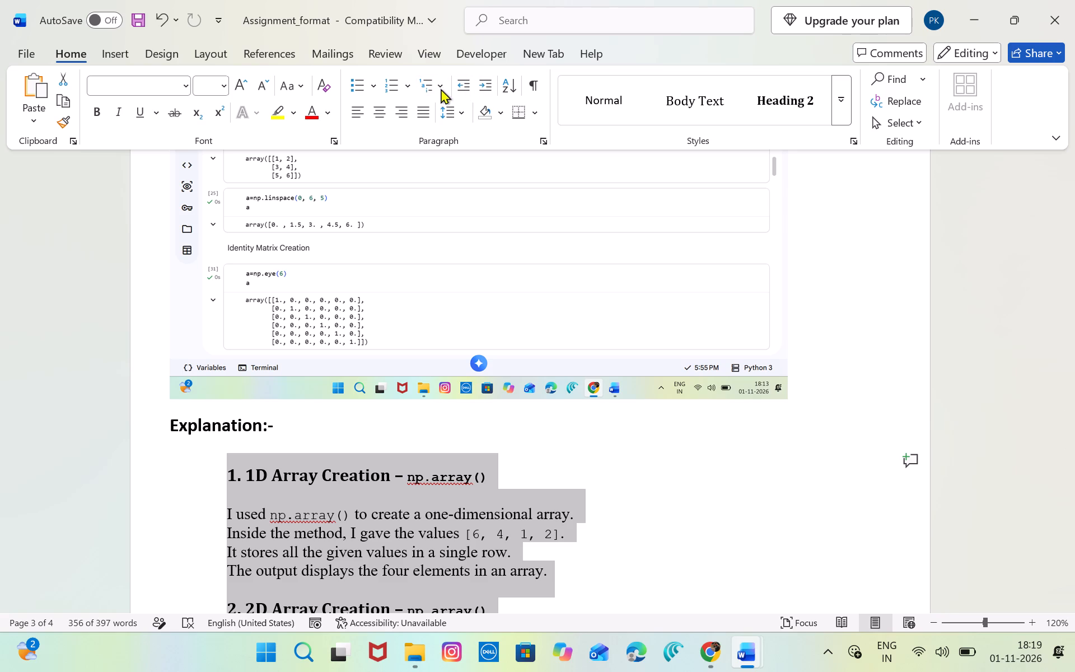
left_click(461, 111)
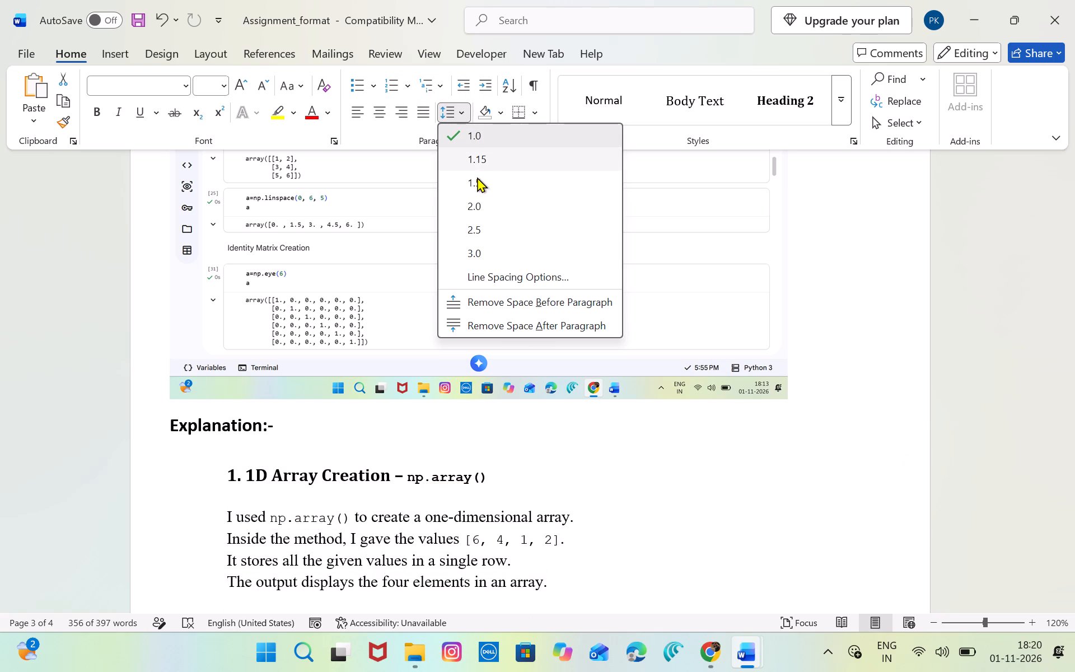
left_click(476, 184)
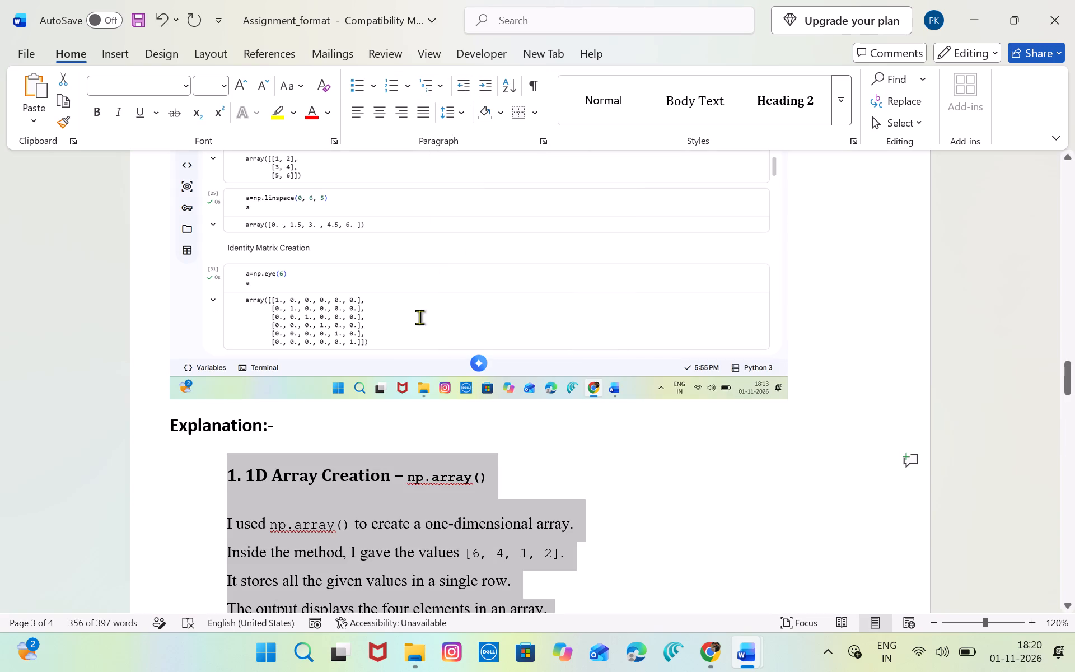
left_click(361, 498)
scroll(361, 498, "down", 1)
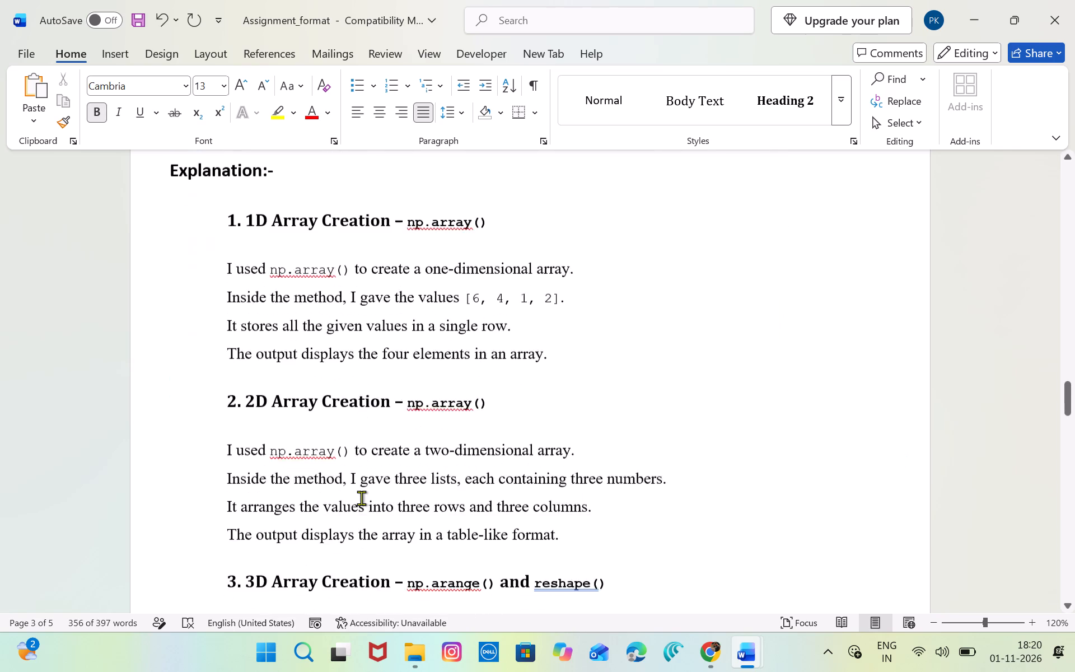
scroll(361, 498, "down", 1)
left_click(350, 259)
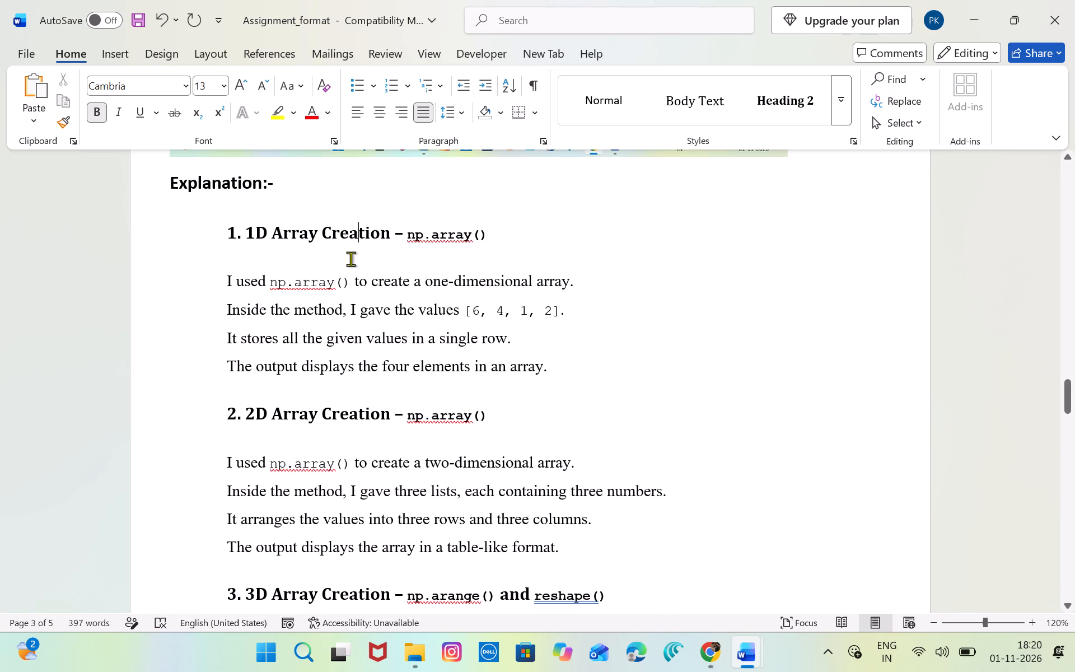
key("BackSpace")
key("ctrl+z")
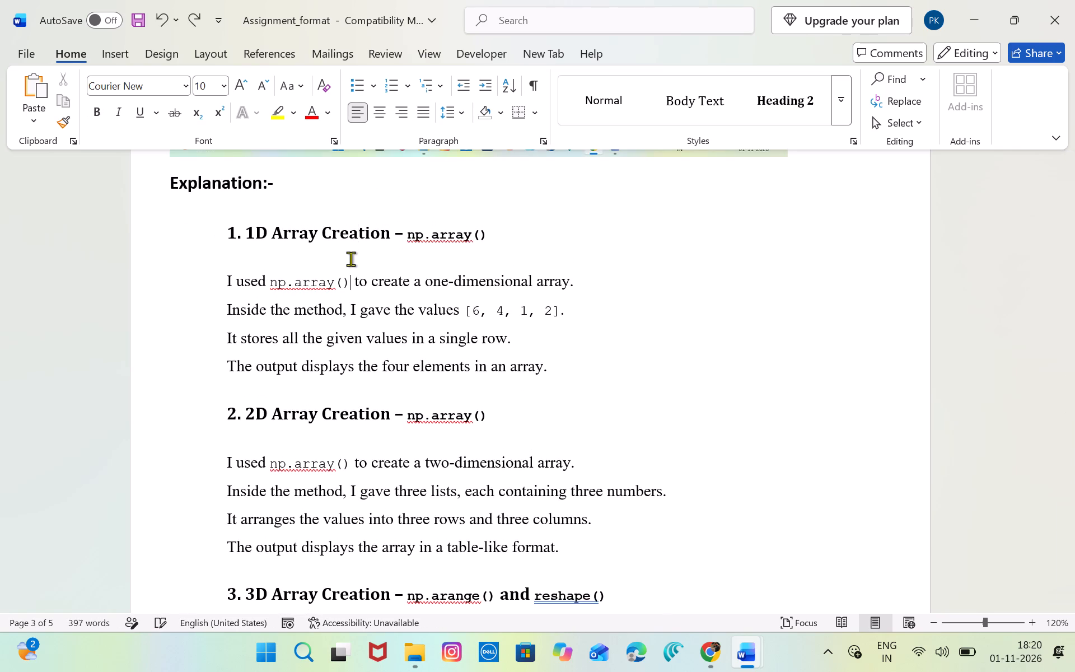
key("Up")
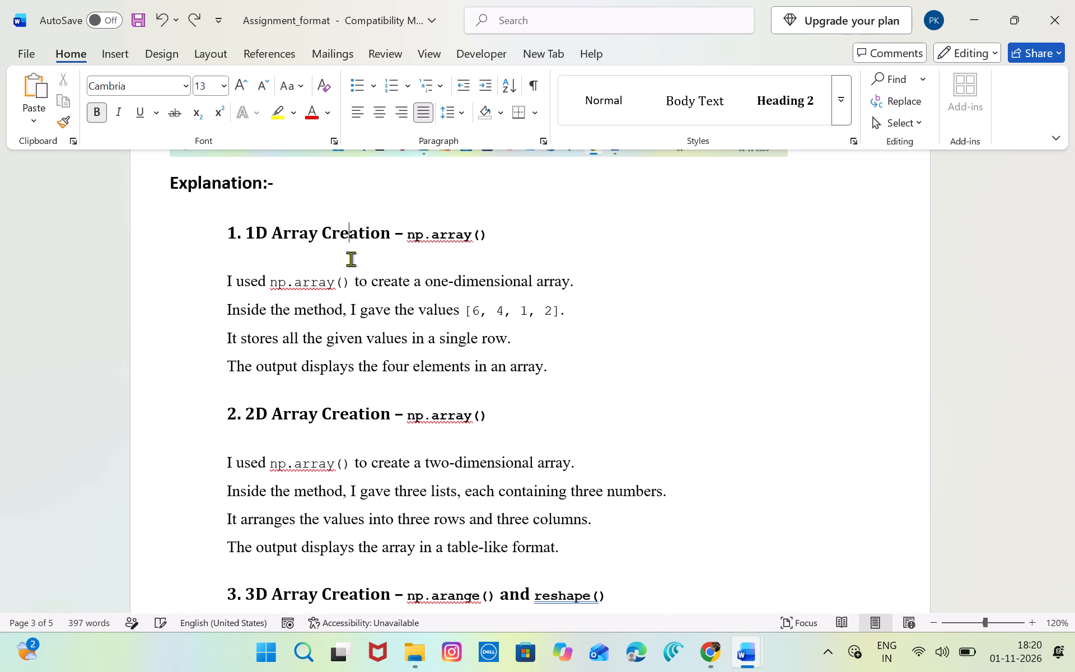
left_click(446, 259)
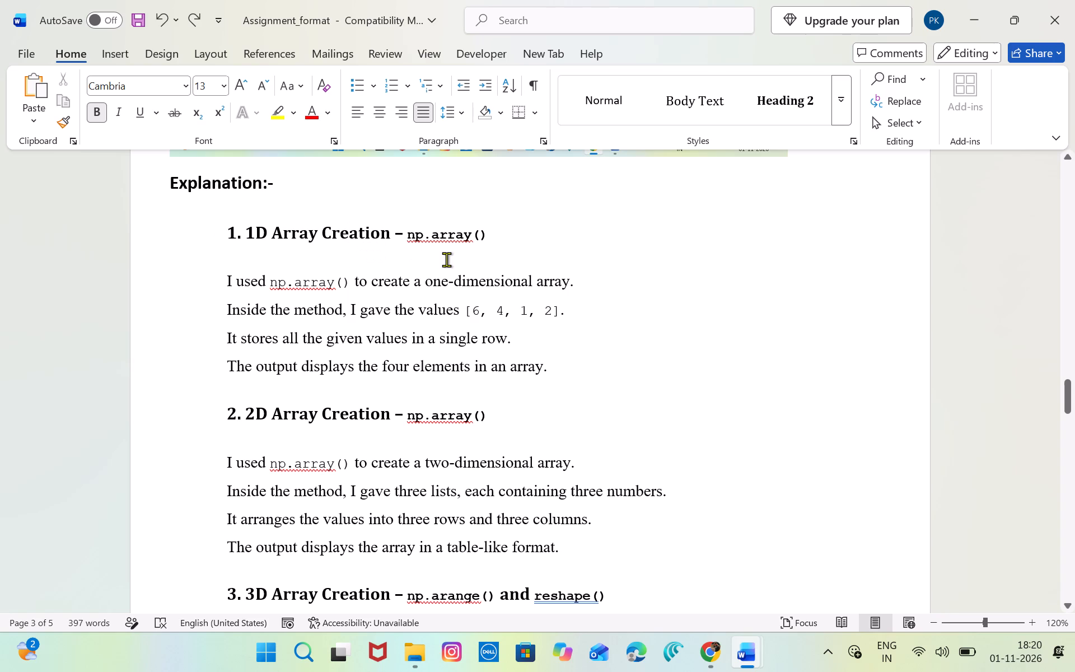
Insert two blank lines after the last line of section 2 so section 3, "3D Array Creation", starts on the next page.
scroll(457, 431, "down", 1)
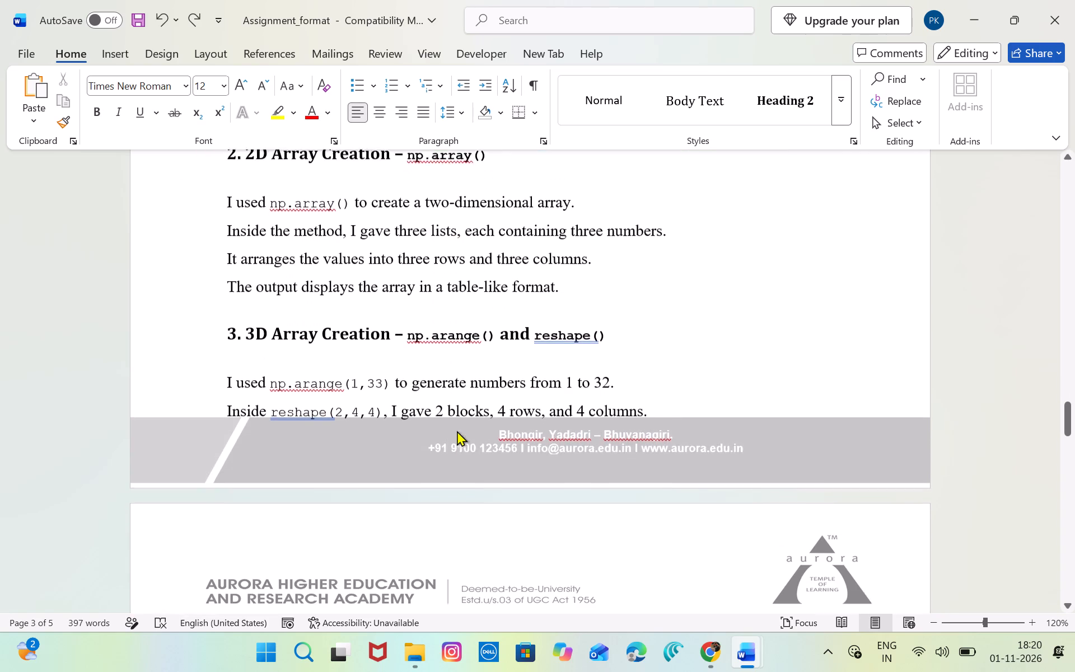
scroll(457, 431, "down", 1)
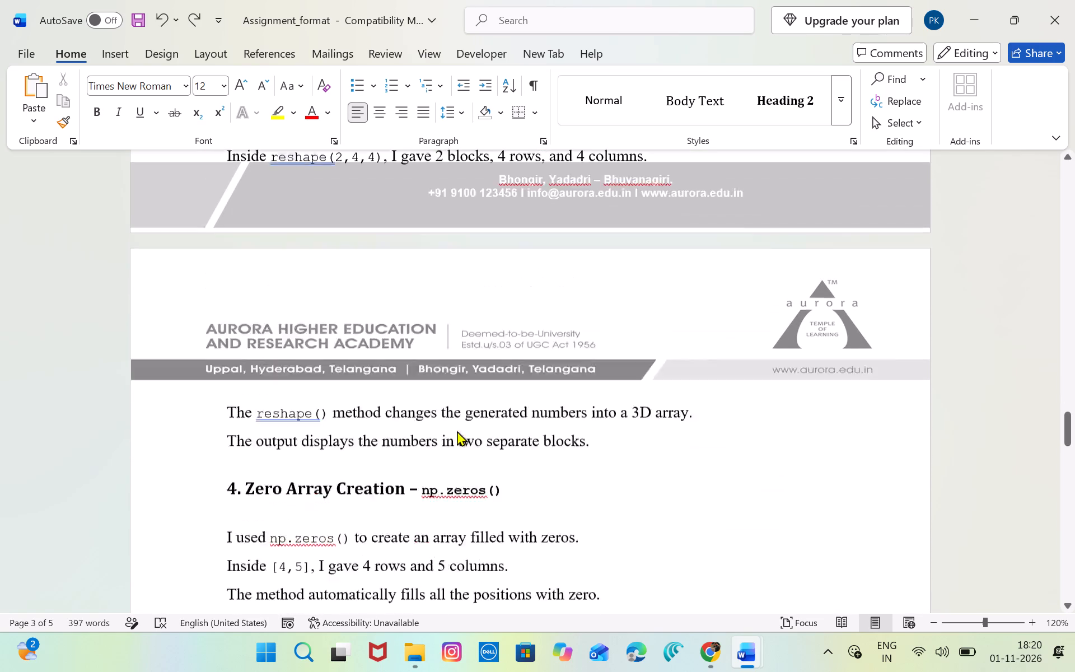
scroll(457, 431, "down", 1)
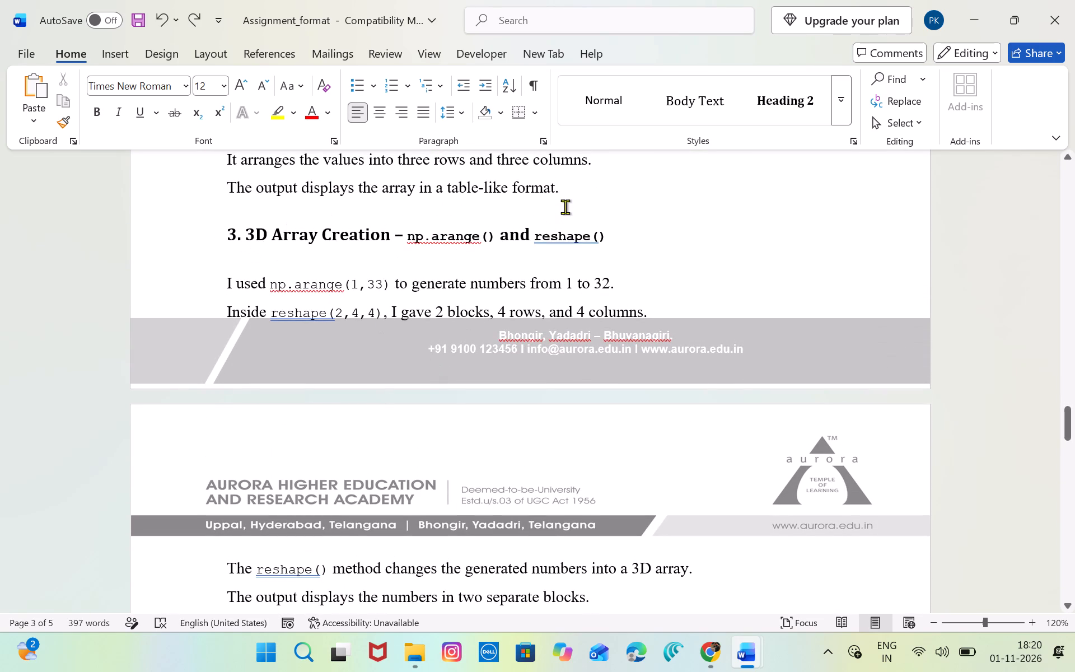
left_click(567, 188)
key("Return")
key("Return")
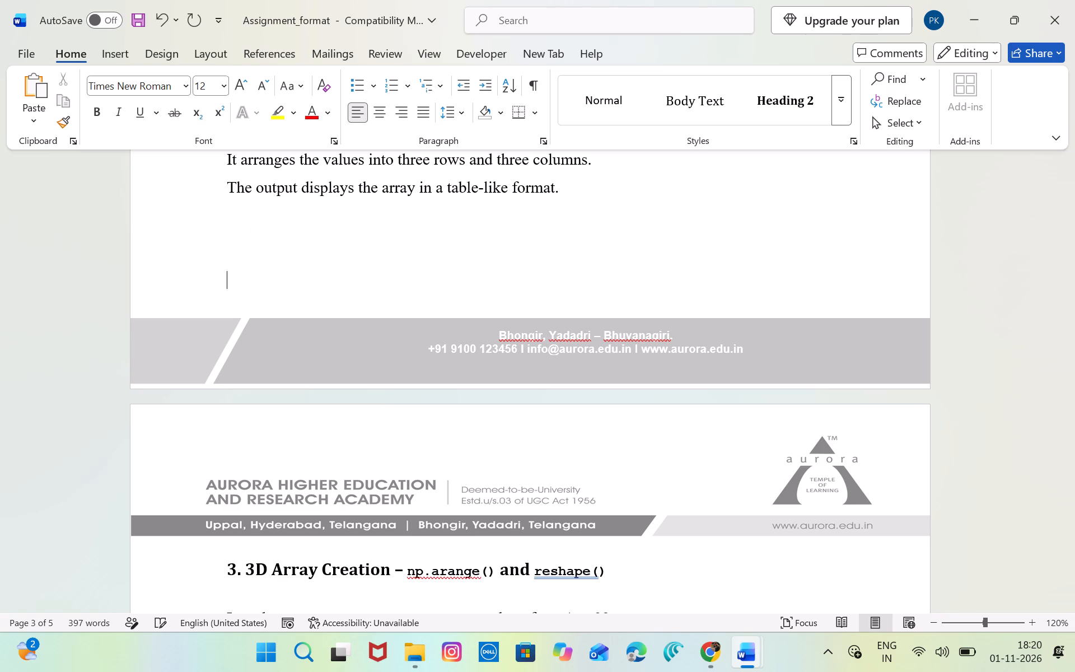
Left-align the whole explanation, sections 1 to 8 below "Explanation:-", with 1.5 line spacing.
scroll(541, 391, "down", 1)
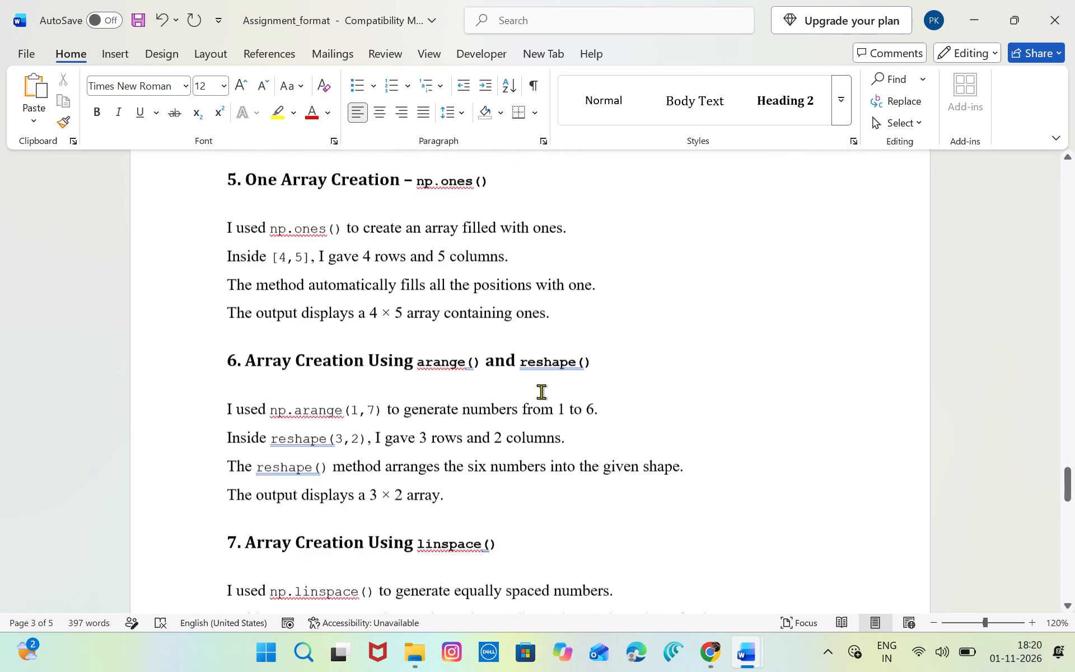
scroll(541, 391, "down", 1)
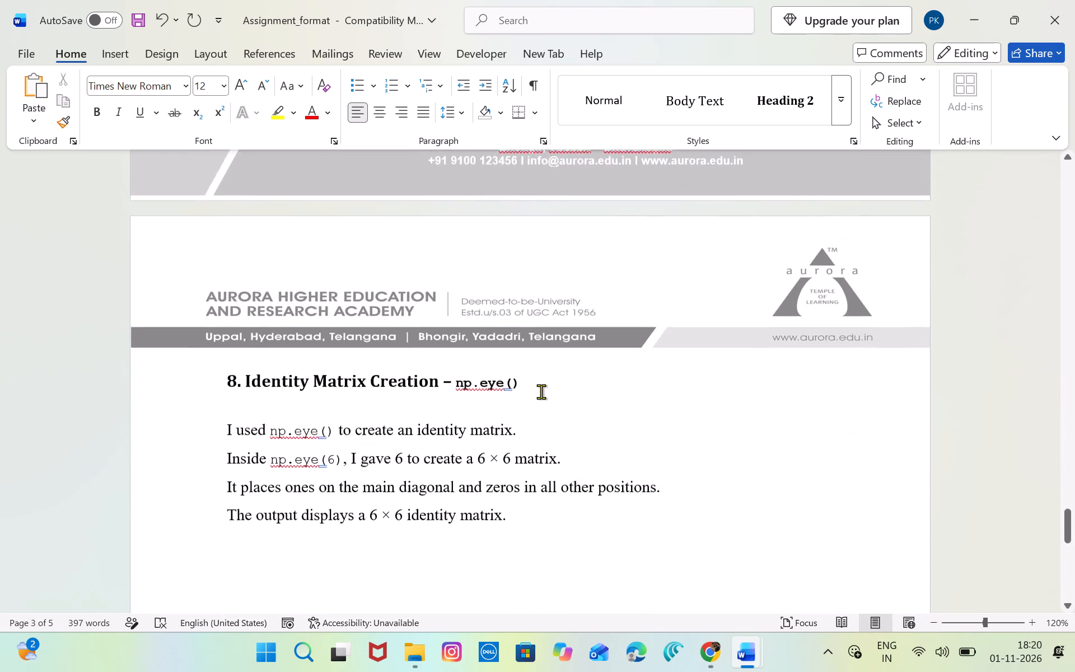
scroll(541, 391, "down", 1)
left_click_drag(516, 435, 151, 148)
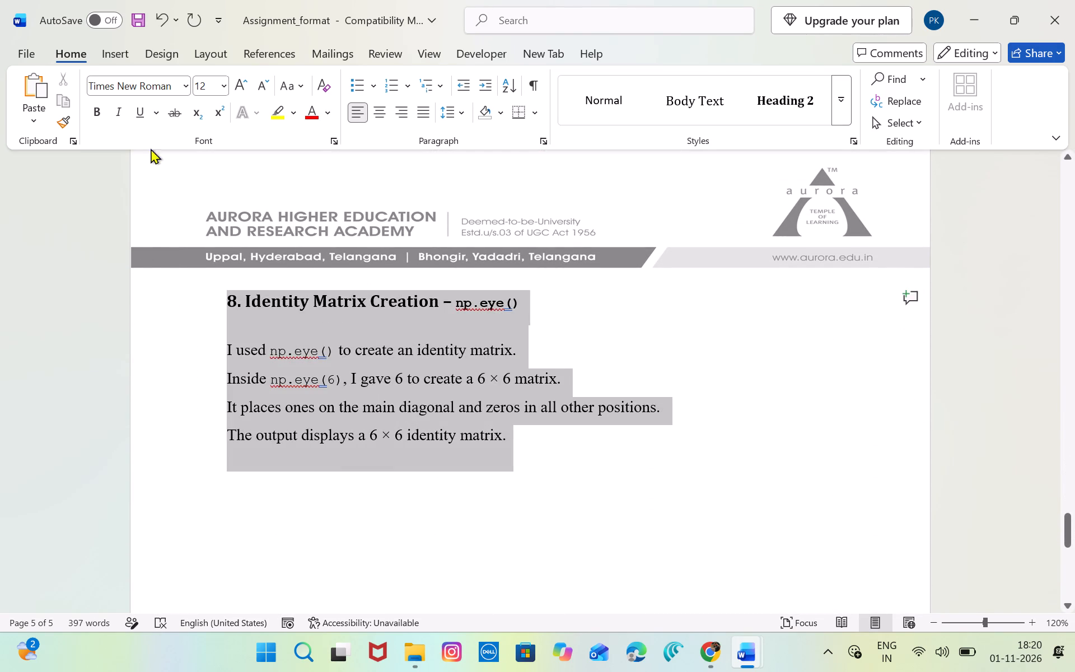
left_click_drag(151, 148, 214, 587)
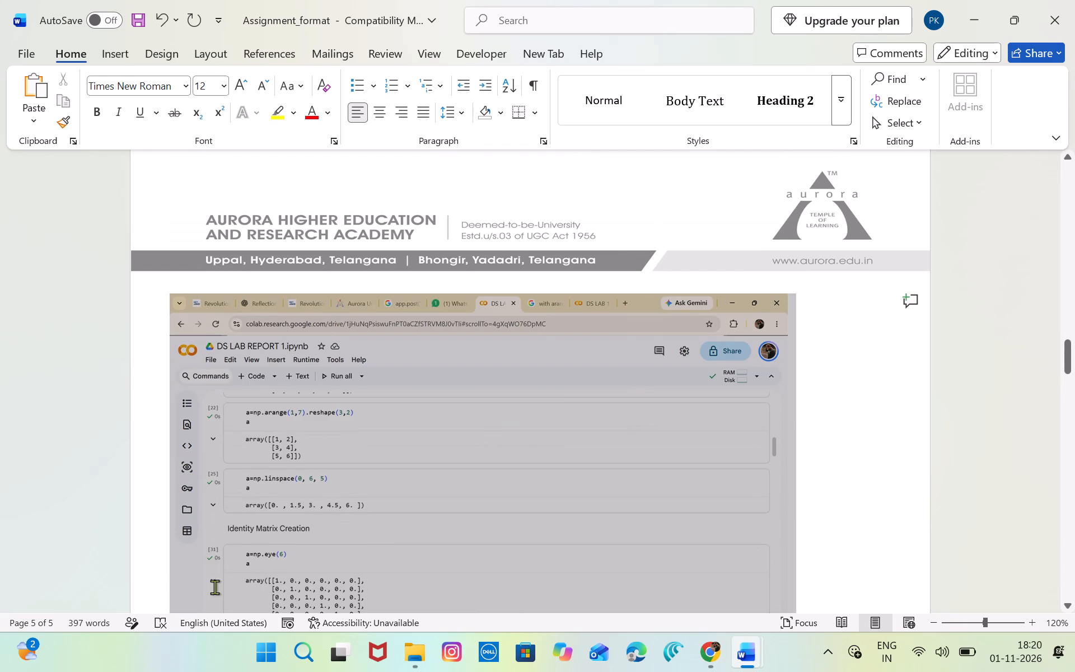
left_click_drag(214, 587, 231, 309)
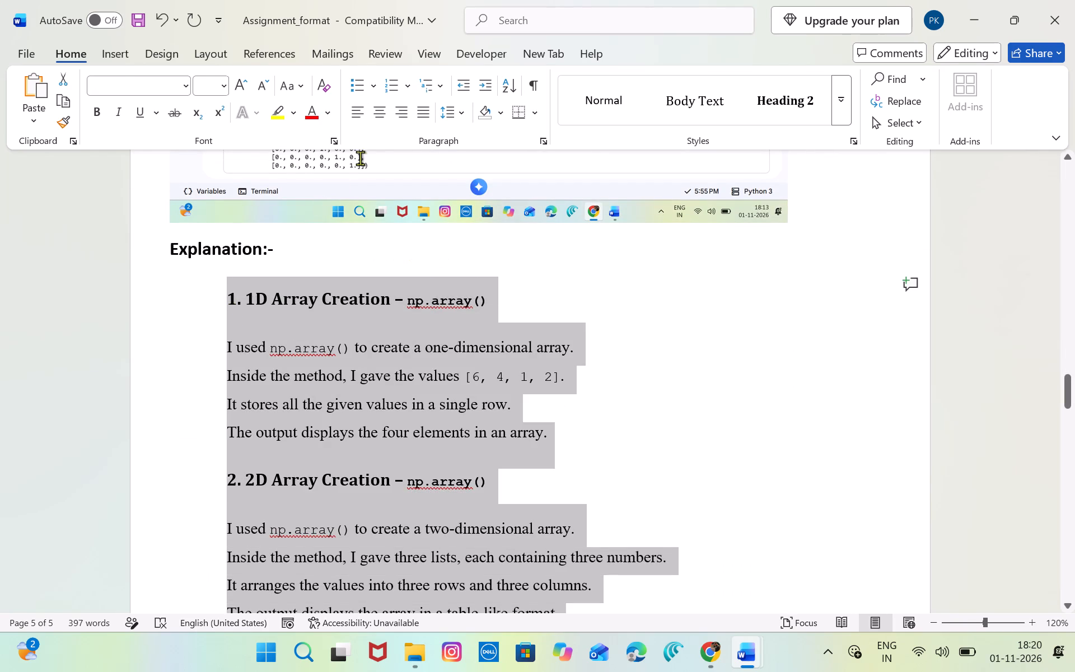
left_click(423, 119)
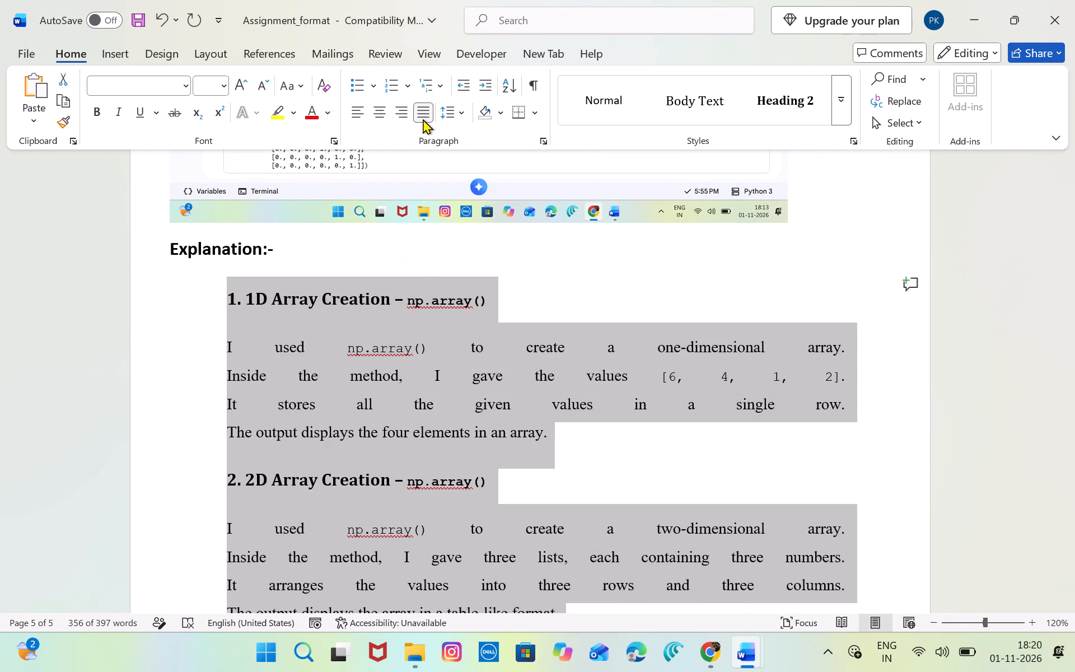
left_click(352, 116)
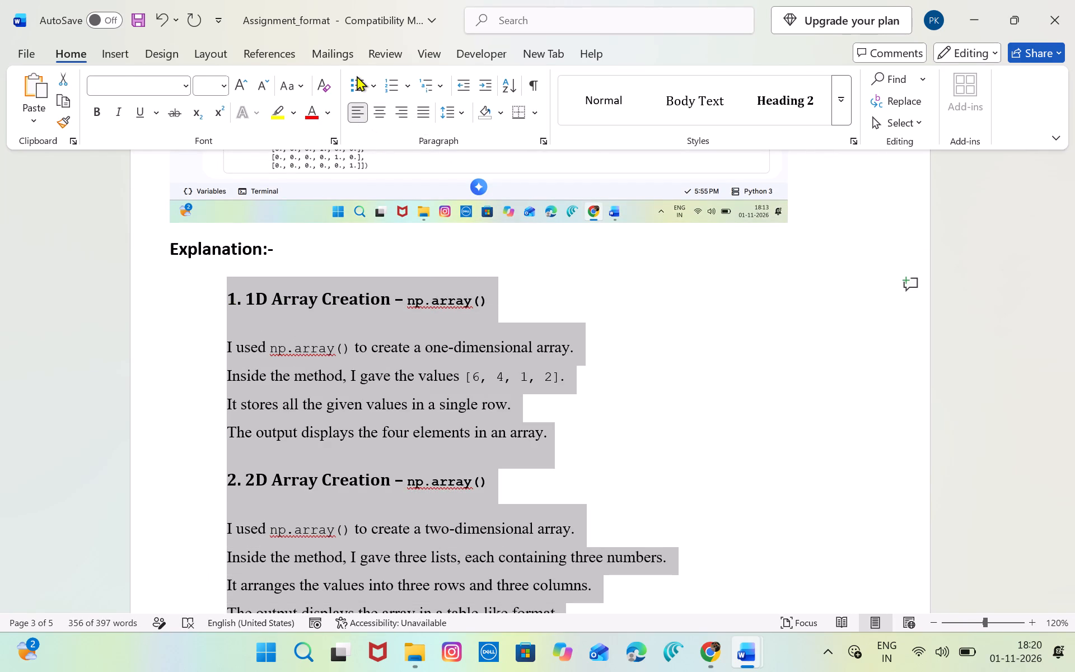
left_click(462, 109)
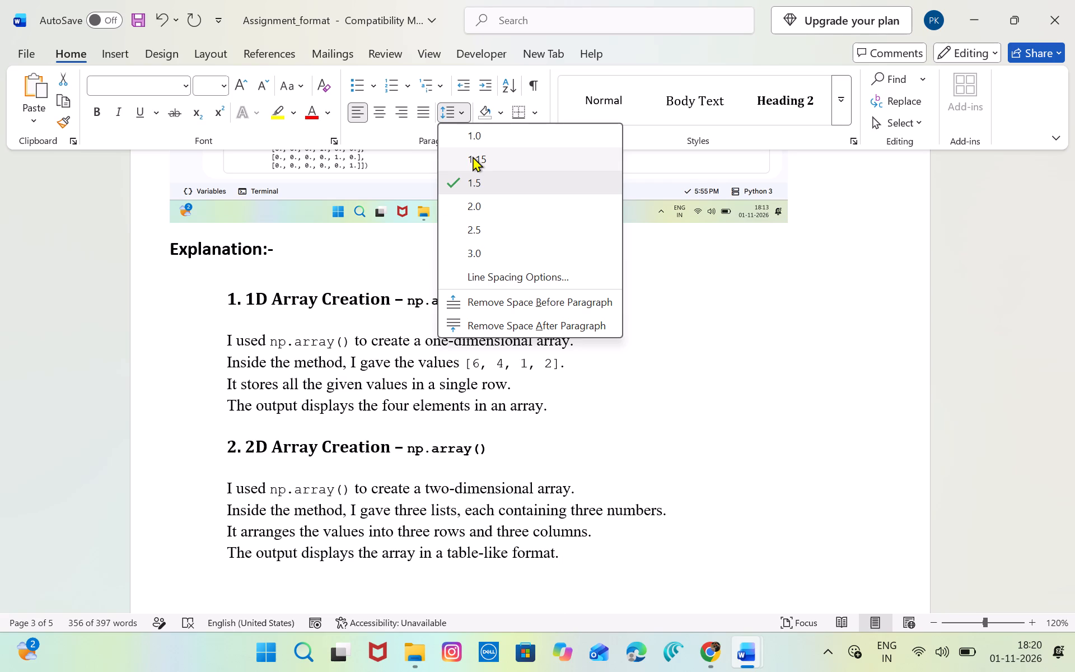
left_click(473, 181)
left_click(454, 334)
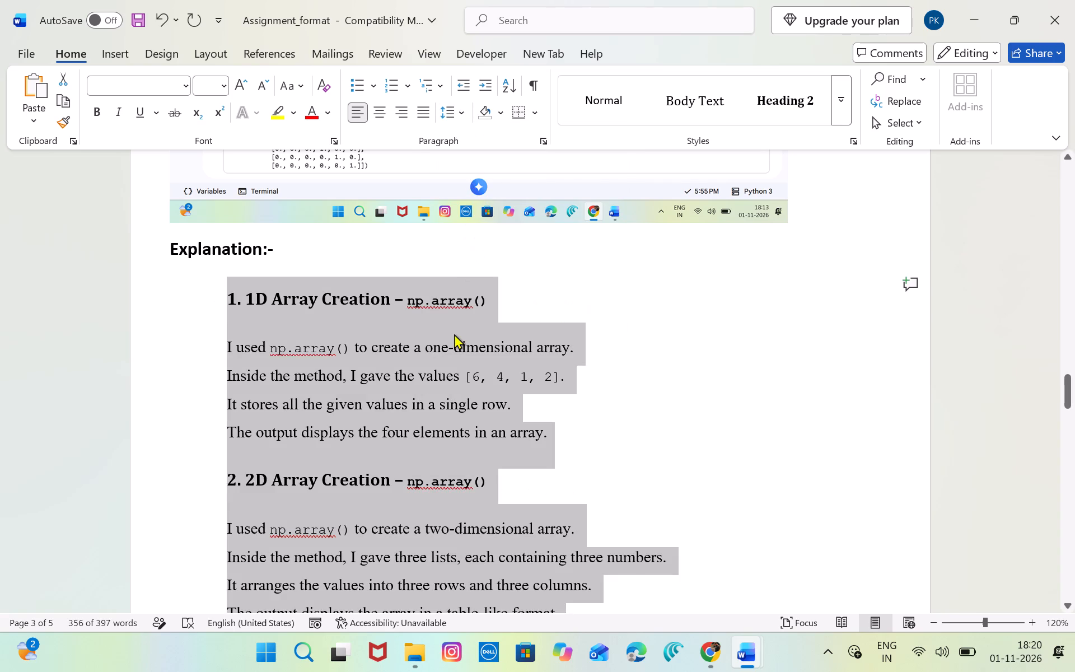
Read through the formatted explanation from section 1, "1D Array Creation", to section 8, "Identity Matrix Creation", checking text and layout.
left_click_drag(223, 374, 286, 377)
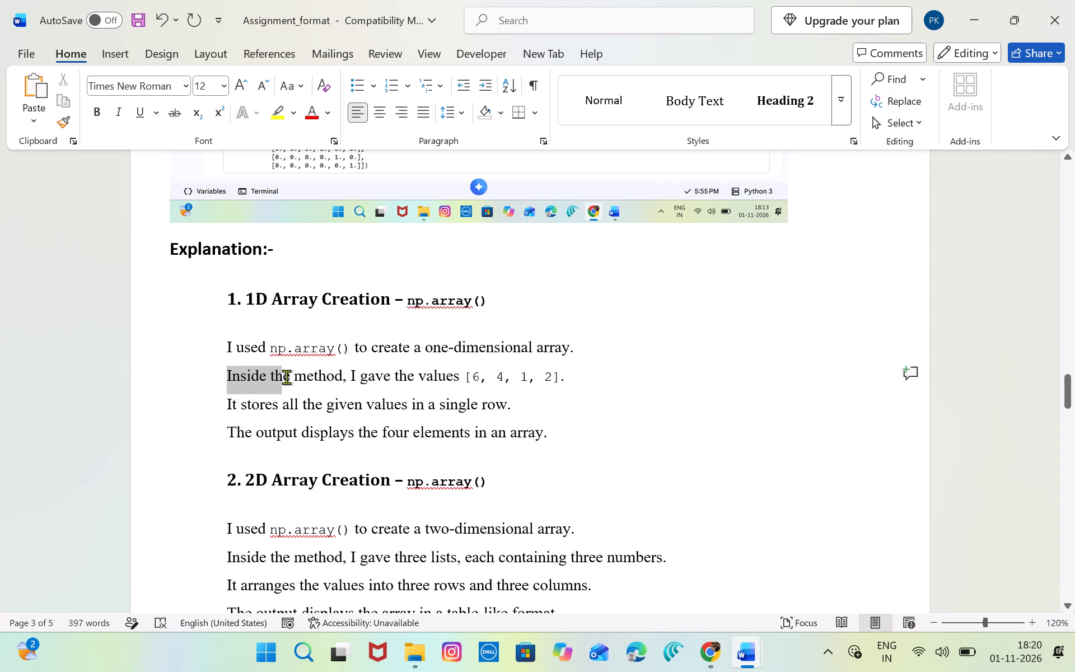
left_click_drag(286, 377, 331, 375)
left_click(384, 378)
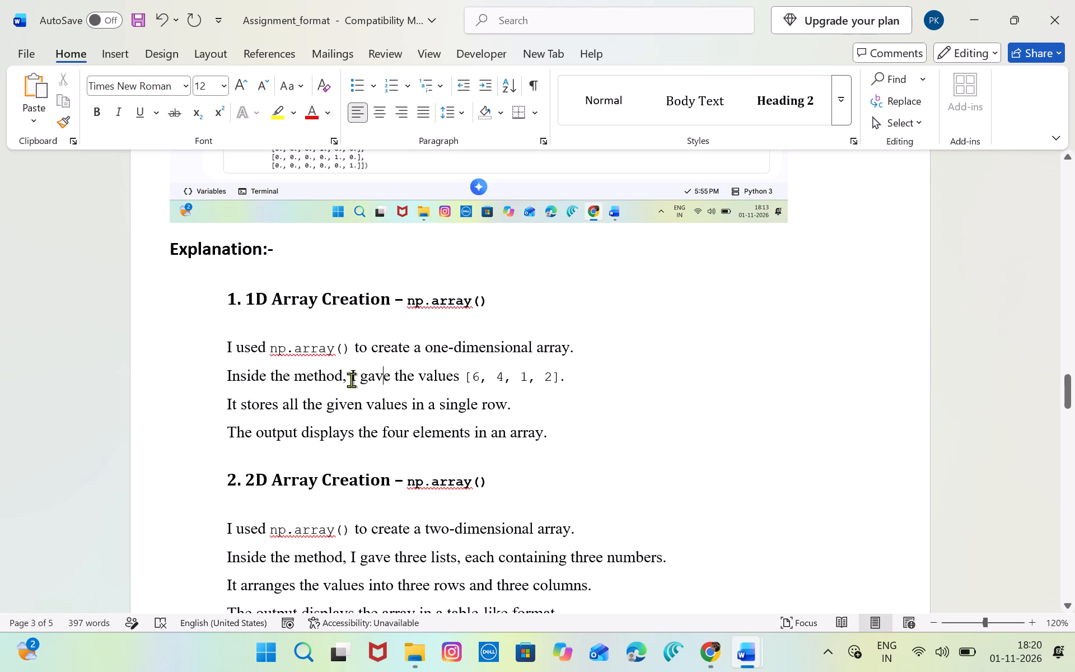
left_click(519, 402)
left_click_drag(519, 402, 426, 411)
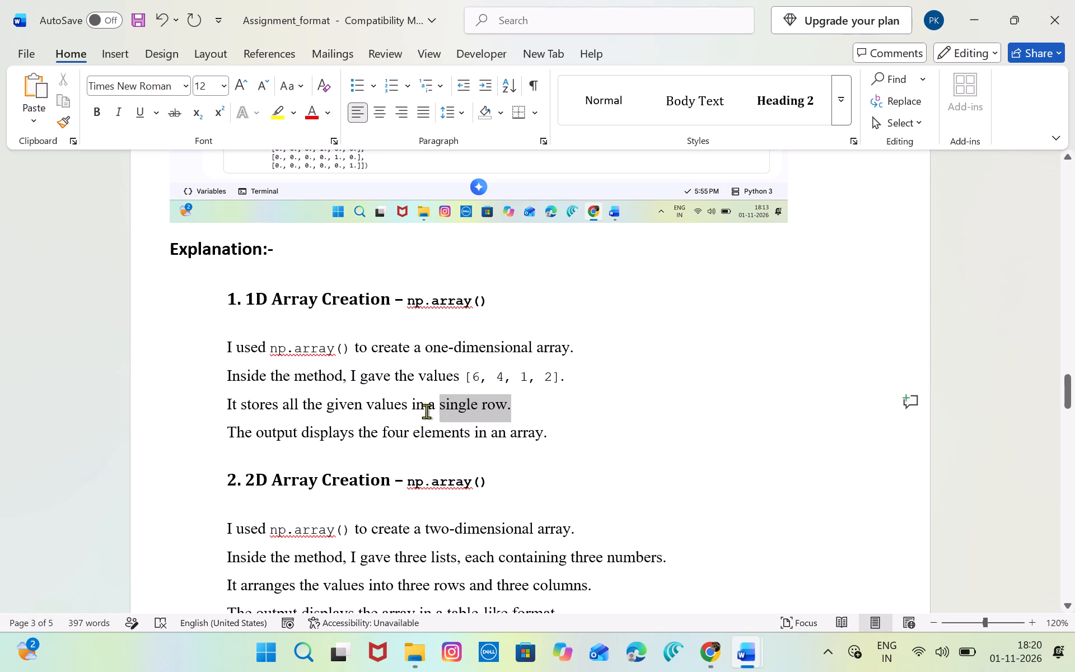
left_click_drag(426, 411, 532, 417)
left_click(661, 468)
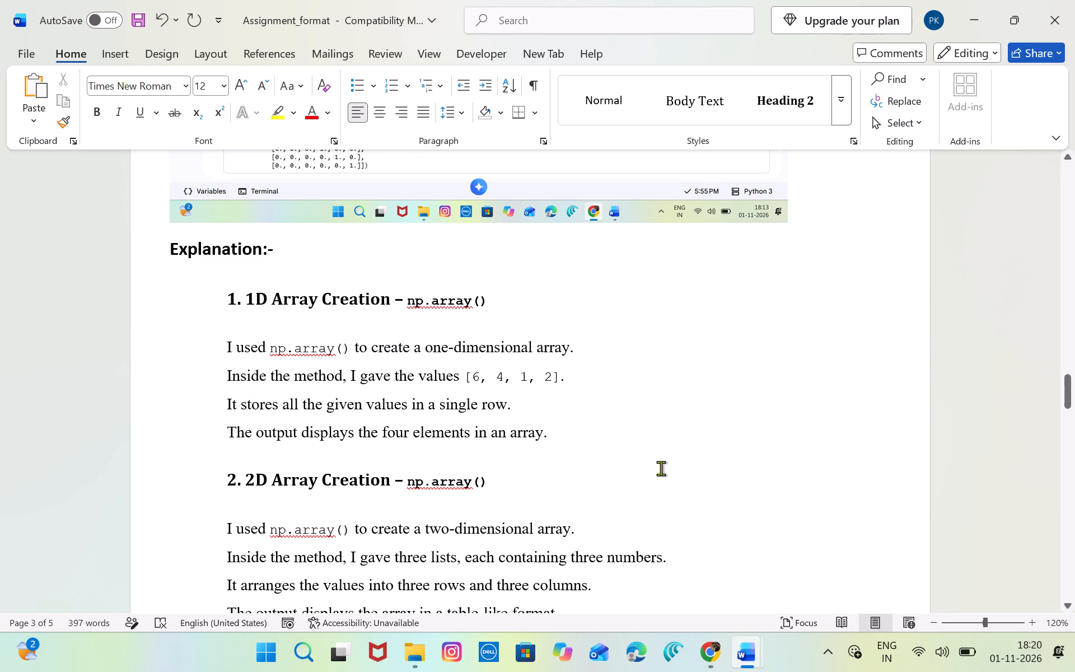
scroll(375, 437, "down", 1)
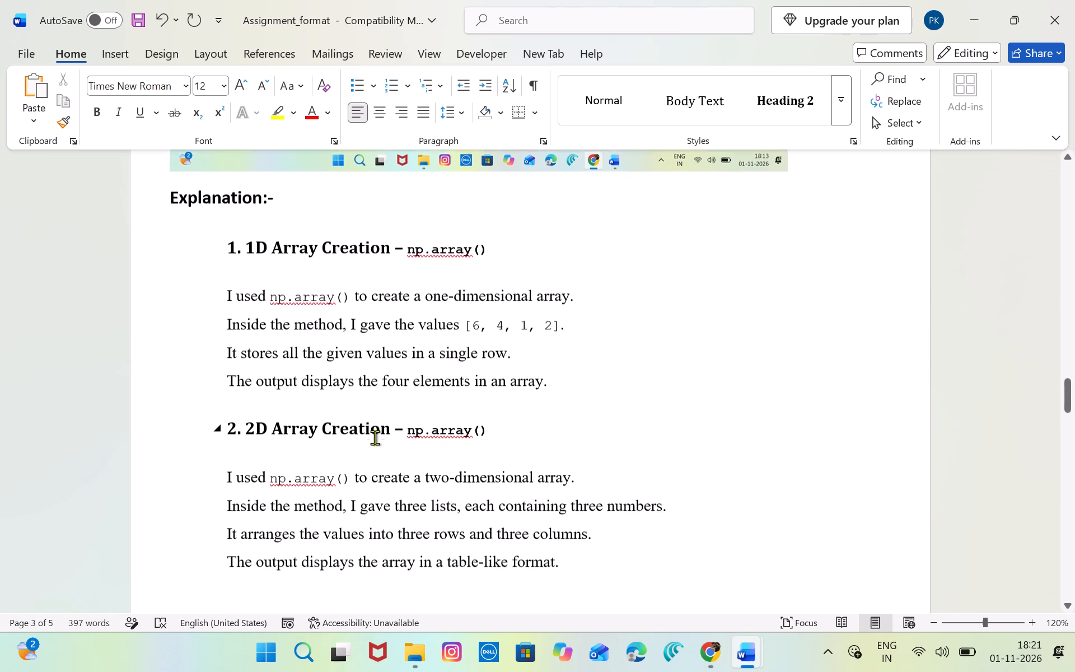
scroll(375, 437, "down", 1)
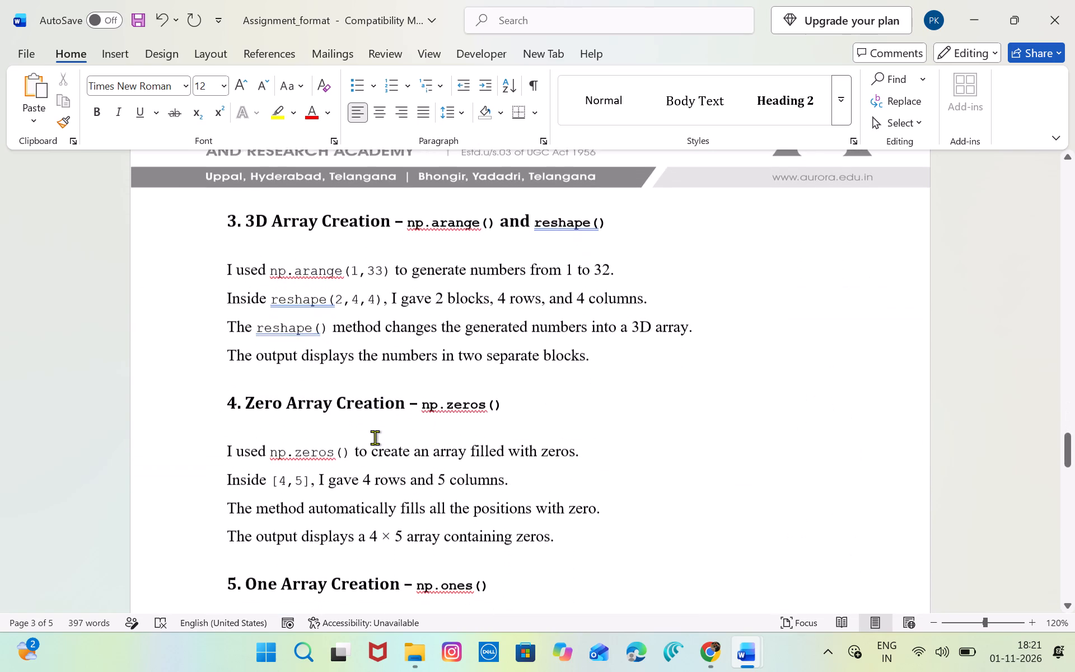
scroll(375, 437, "down", 1)
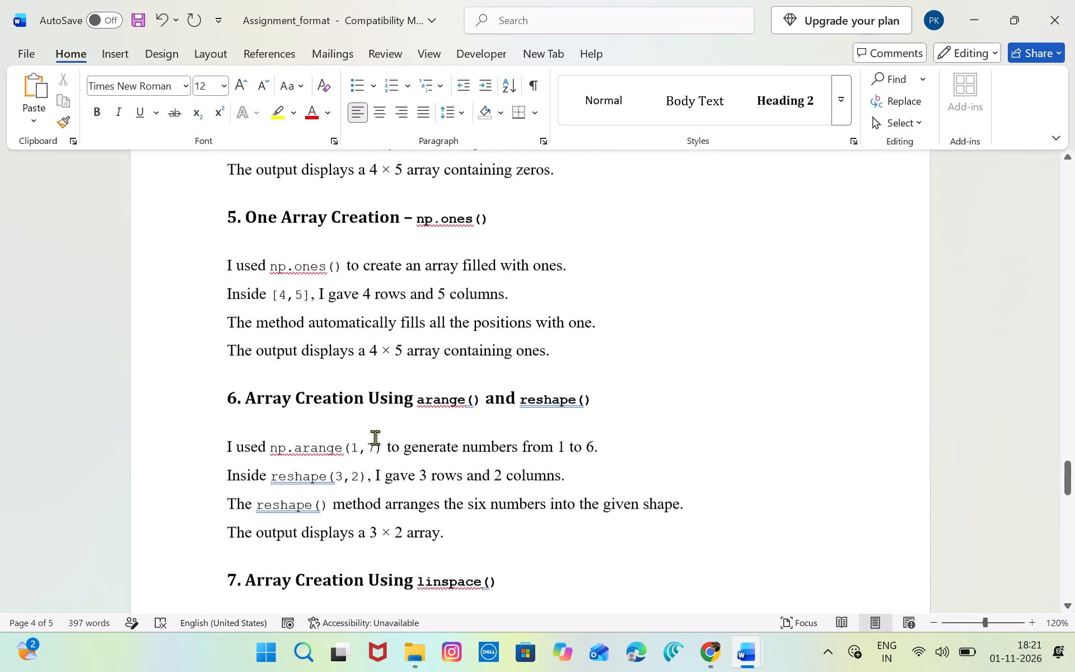
scroll(375, 437, "down", 1)
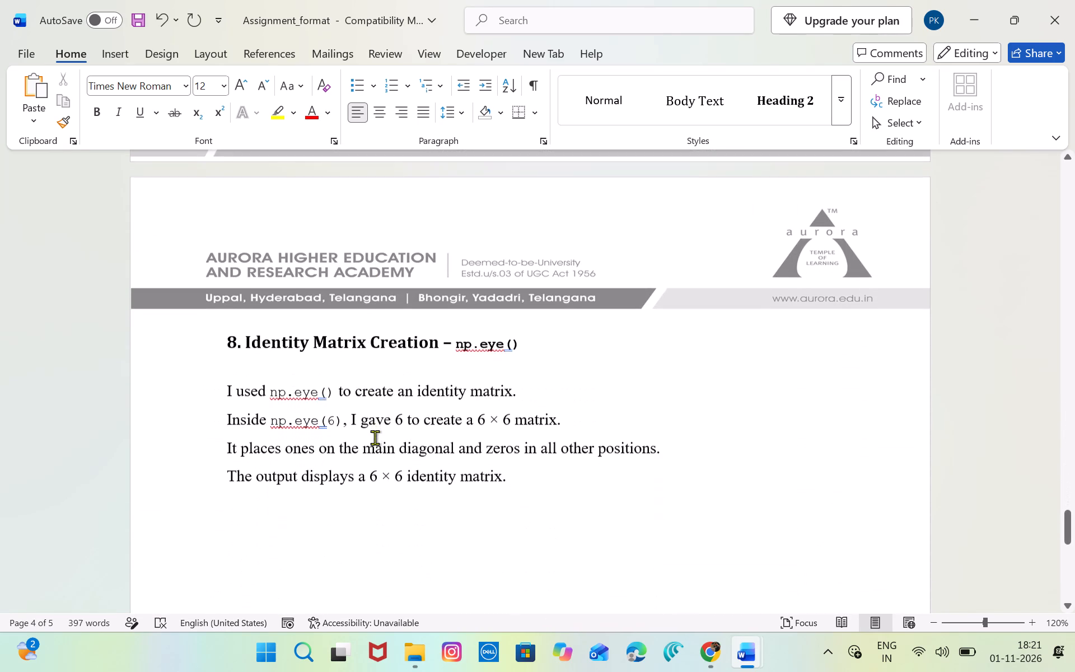
scroll(375, 437, "down", 1)
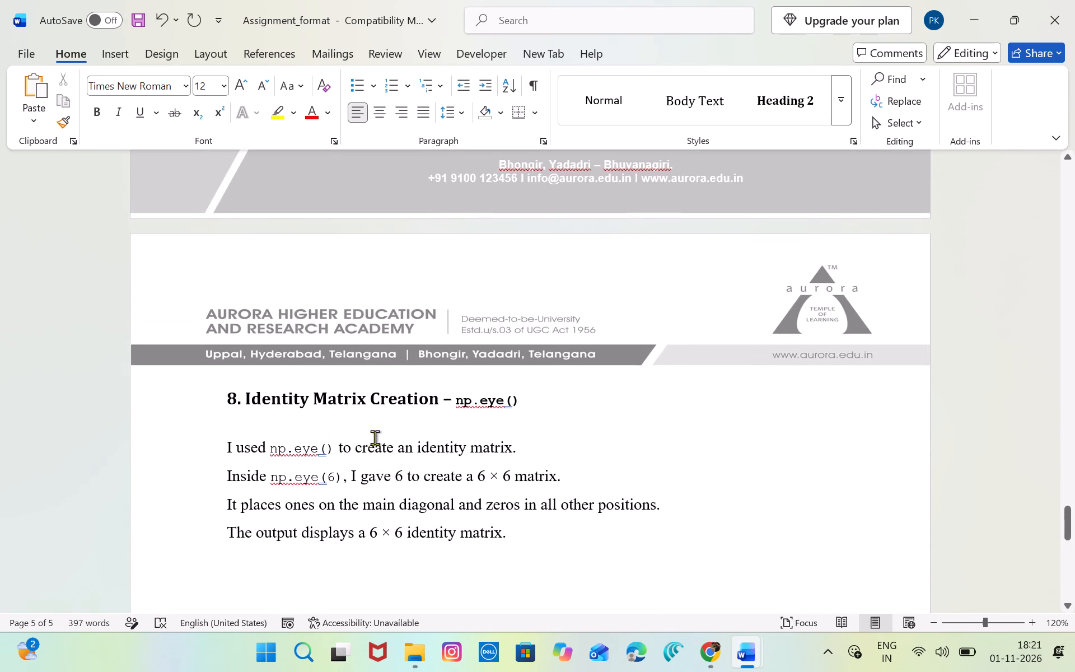
scroll(375, 437, "down", 1)
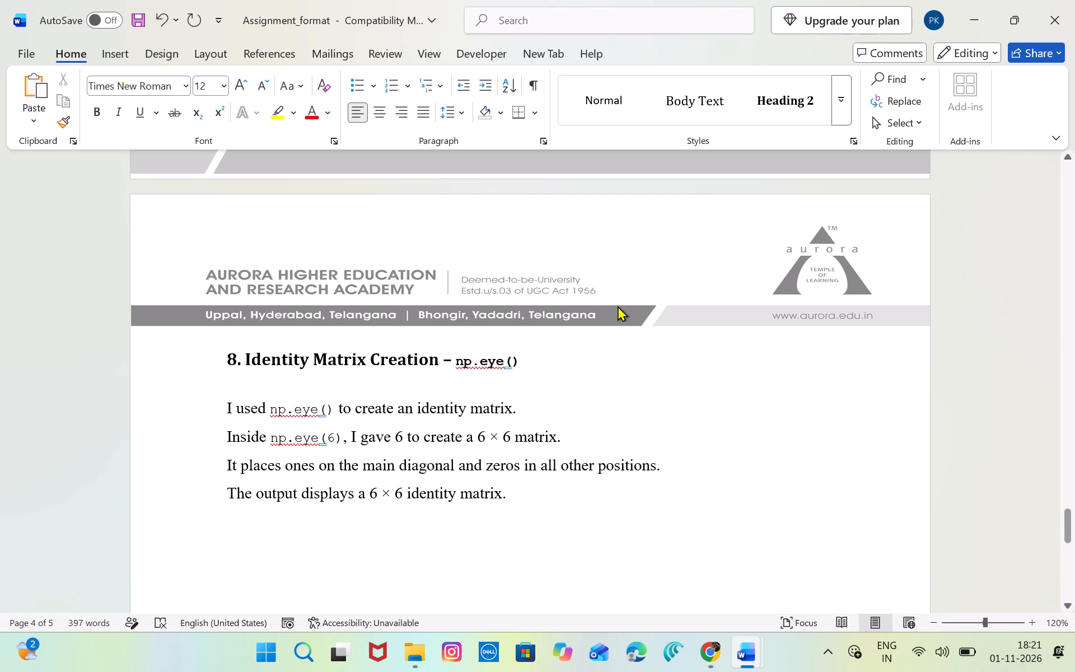
scroll(618, 306, "down", 1)
scroll(618, 306, "up", 1)
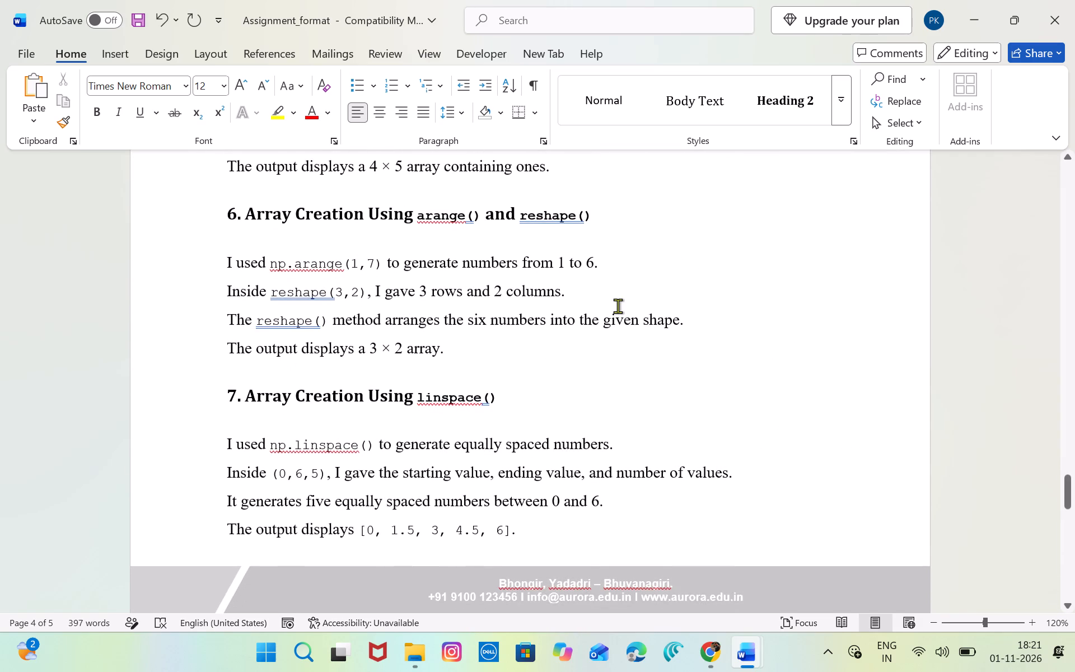
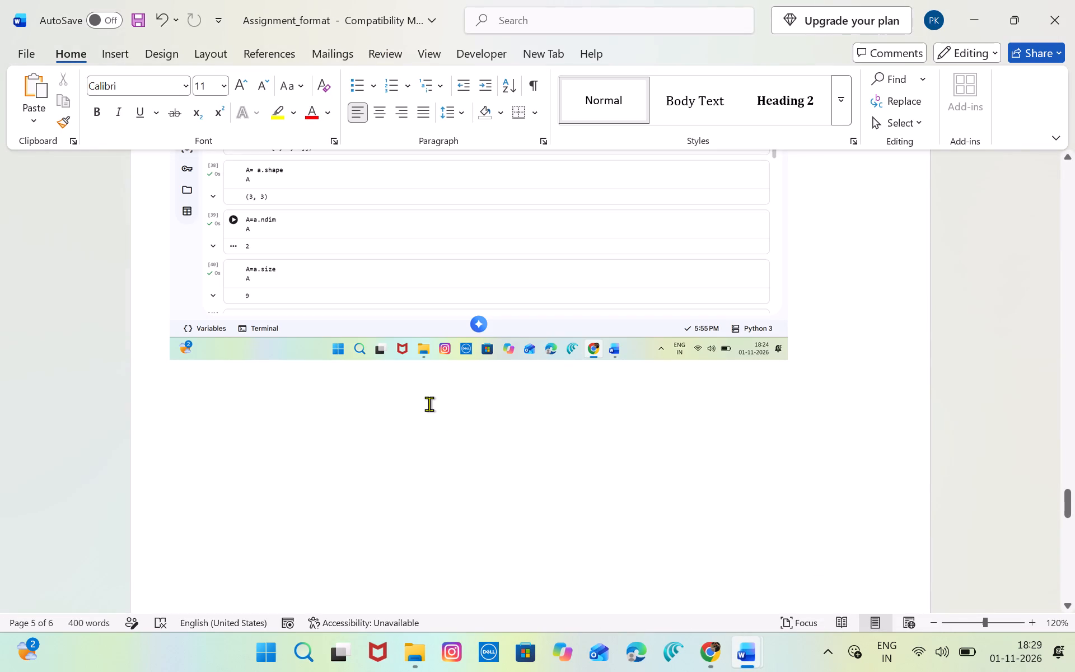
key("ctrl+v")
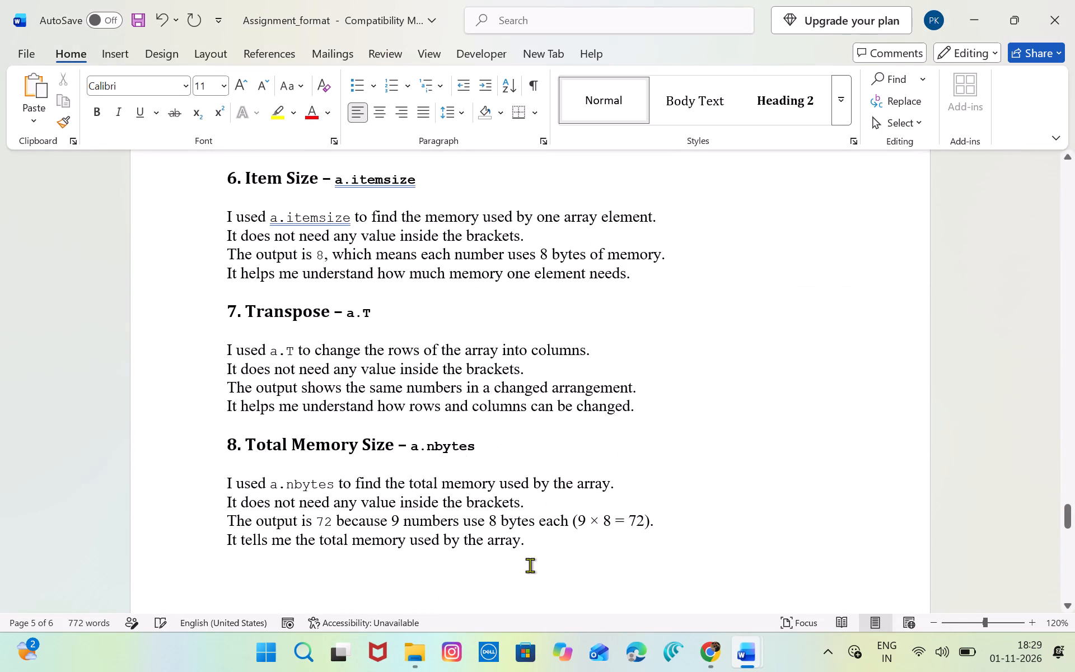
Set the line spacing of all the pasted explanations, from "1. Array Creation" through "8. Total Memory Size", to 1.5.
left_click_drag(535, 564, 155, 108)
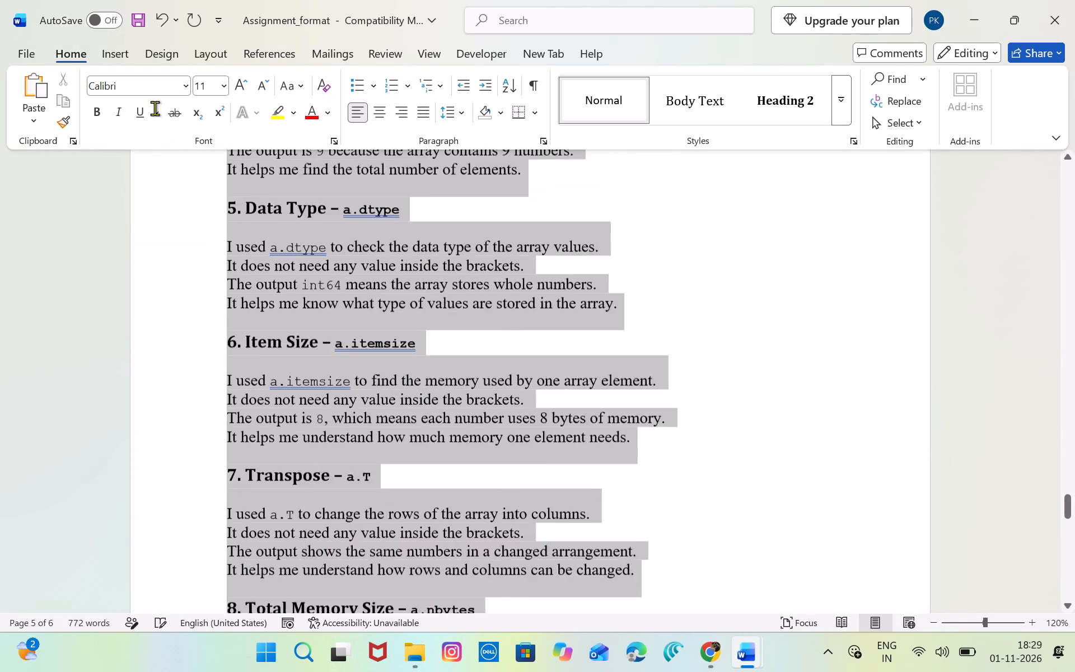
left_click_drag(155, 108, 201, 494)
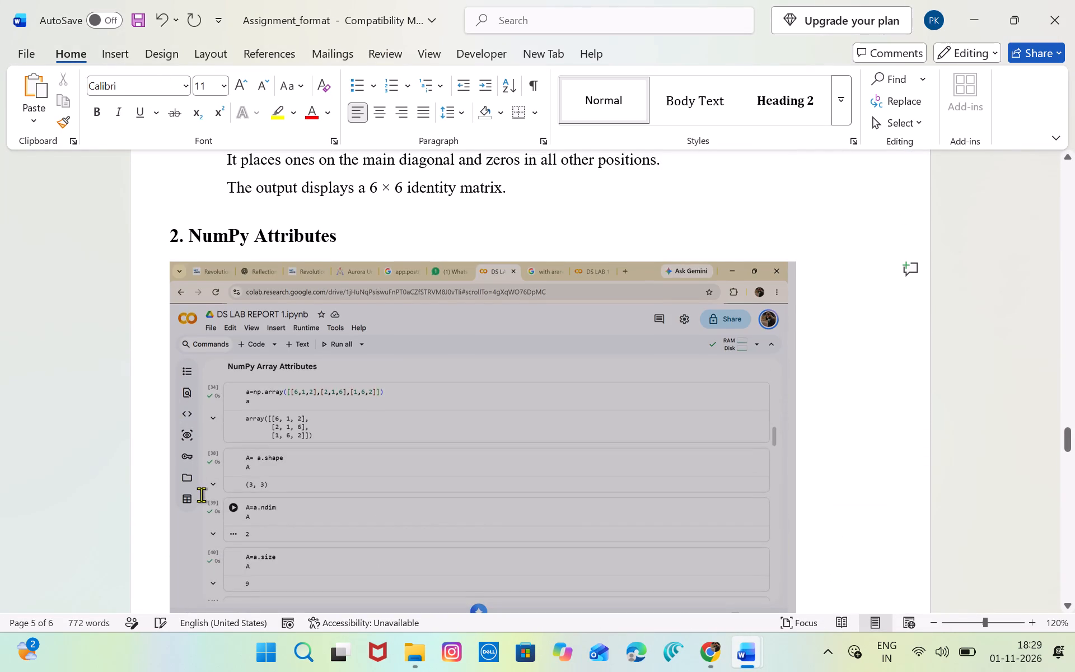
left_click_drag(201, 494, 214, 242)
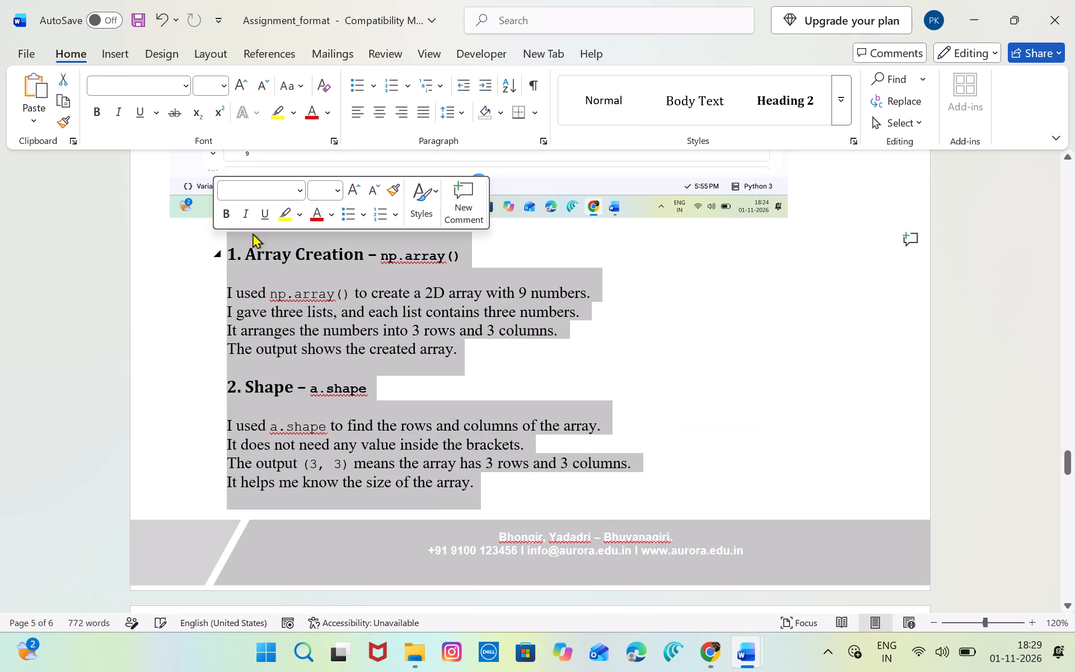
left_click(460, 113)
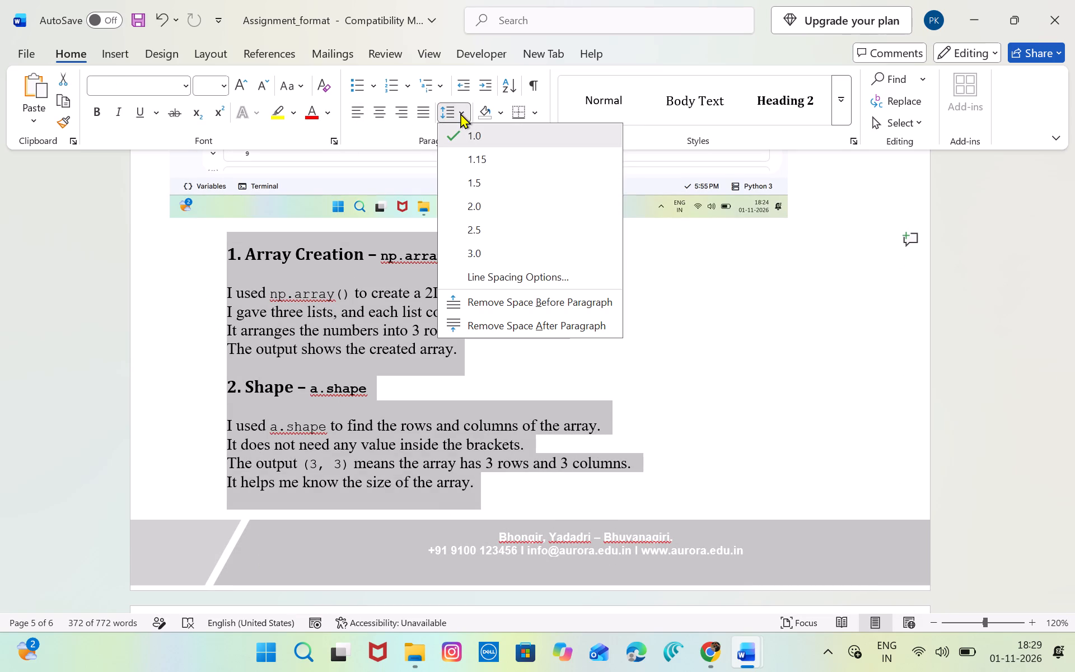
left_click(476, 184)
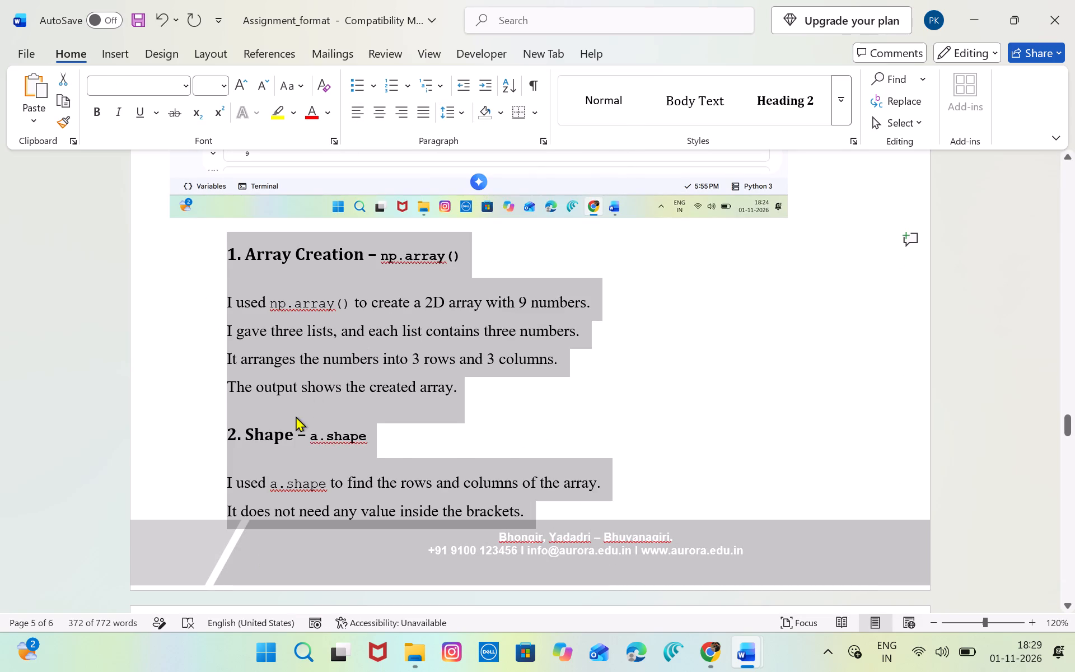
left_click(342, 427)
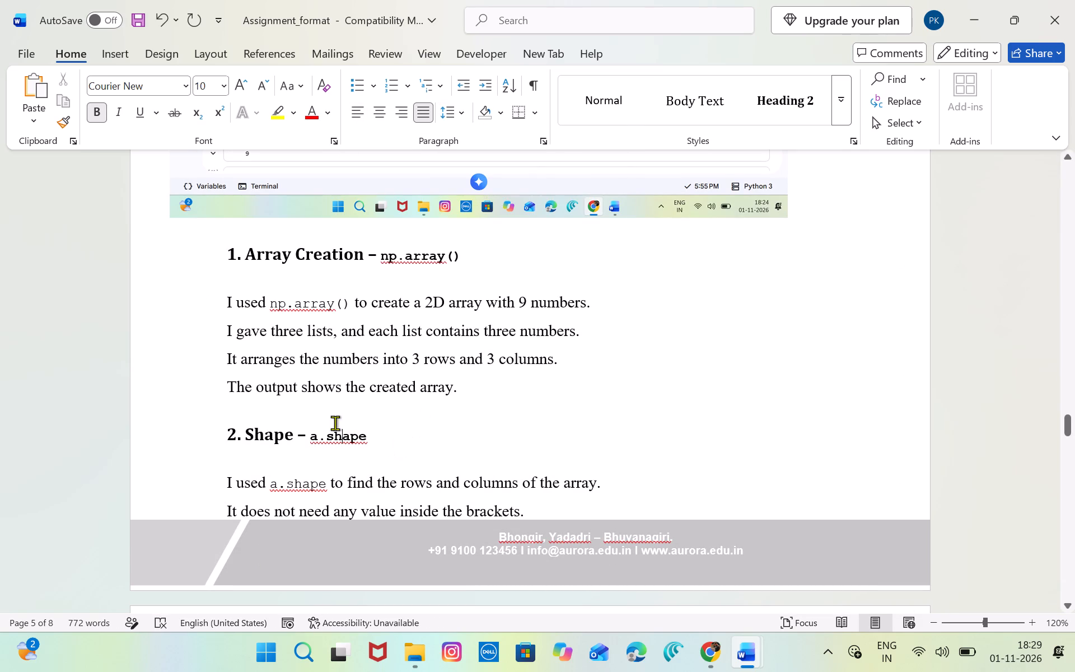
Insert two paragraph breaks after "The output shows the created array." to move the "2. Shape" explanation onto the next page.
left_click(340, 470)
left_click(475, 386)
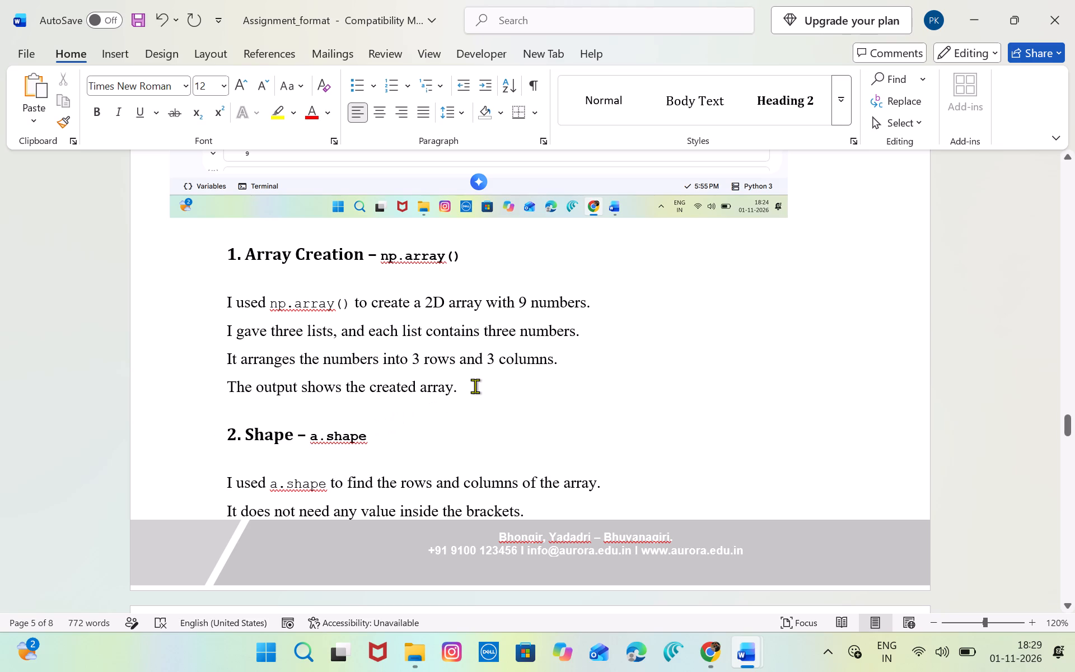
key("Return")
key("Return")
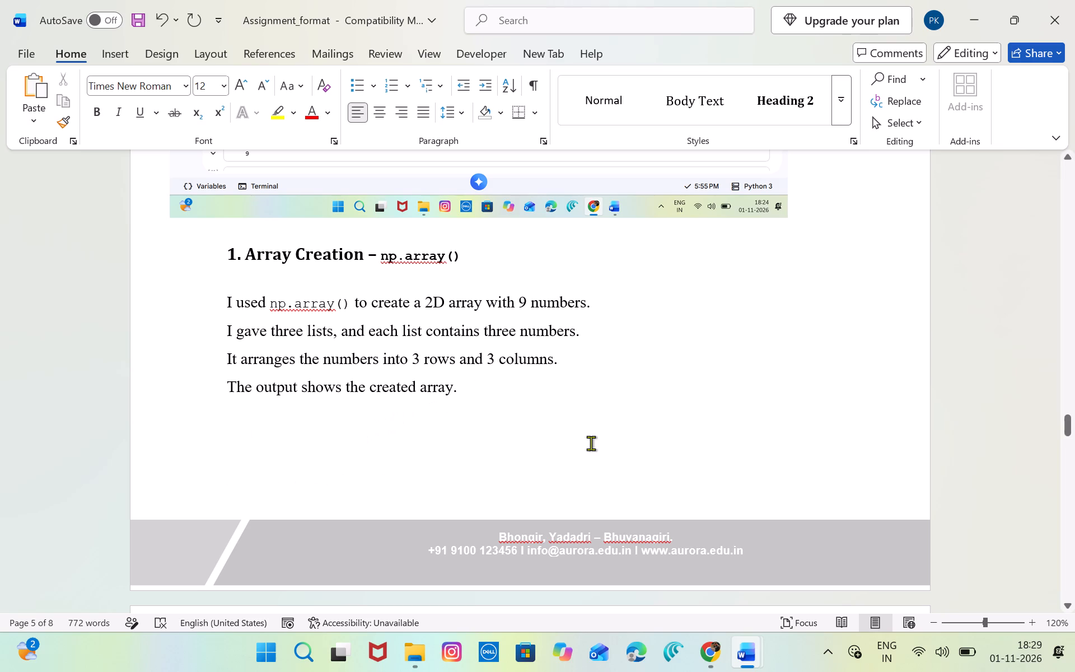
Start a new paragraph after "It tells me the total memory used by the array." at the end of the explanations.
scroll(591, 443, "down", 1)
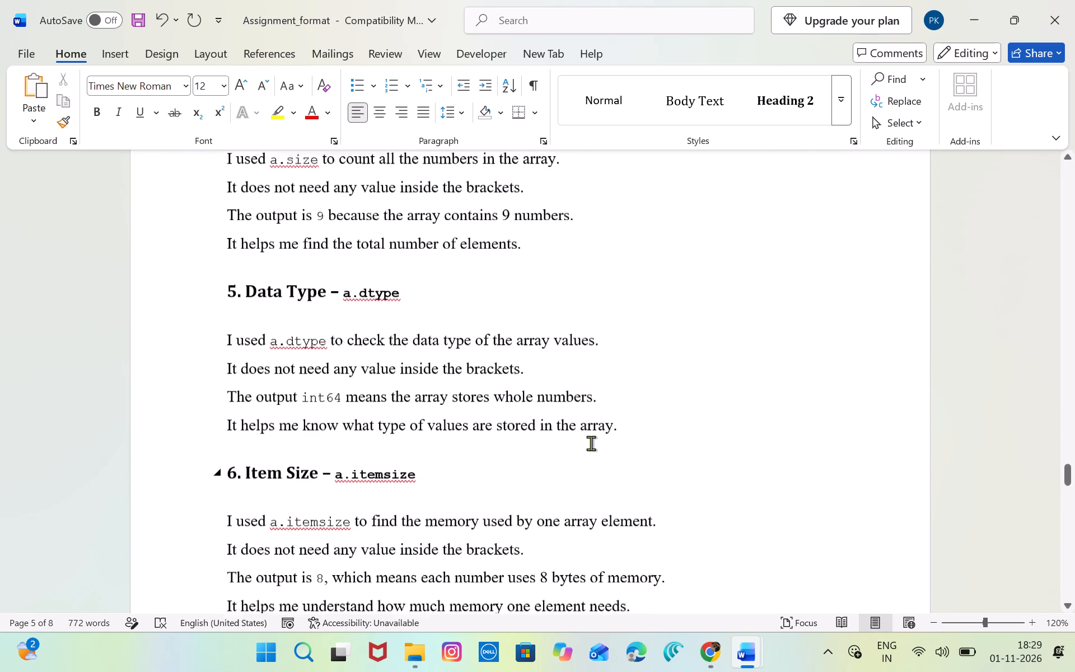
scroll(591, 443, "down", 1)
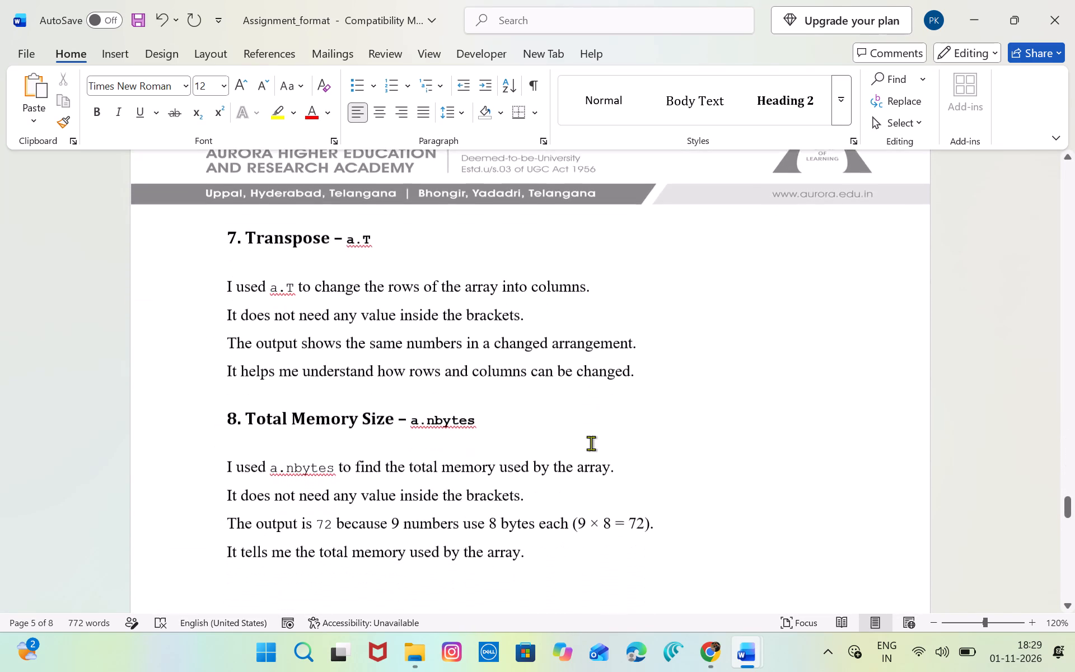
scroll(591, 443, "down", 1)
left_click(544, 394)
scroll(544, 394, "down", 1)
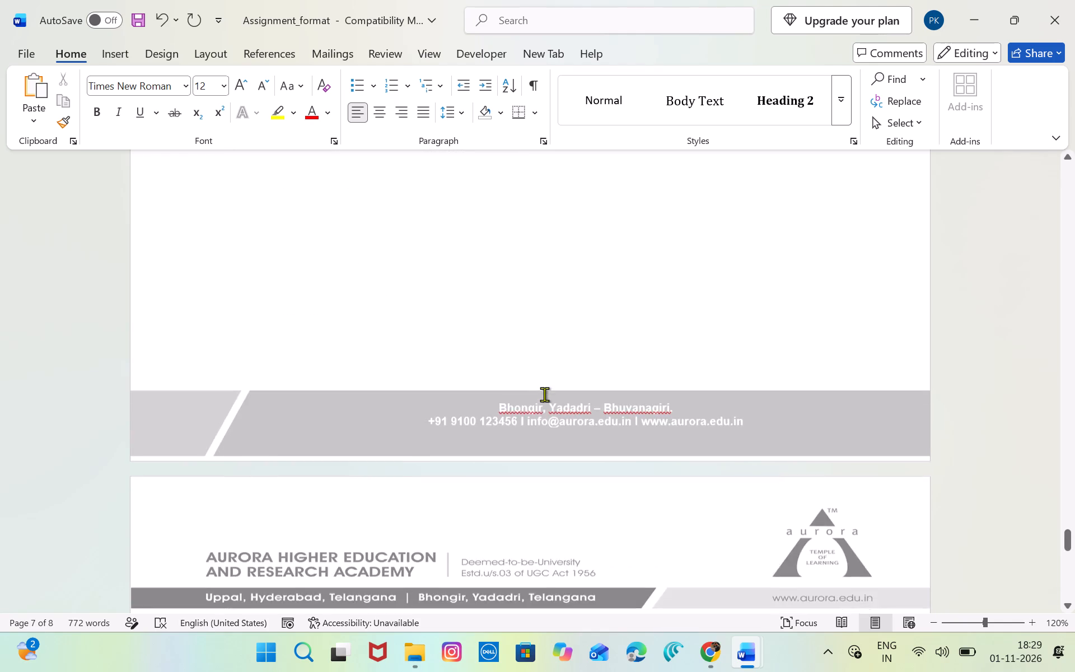
key("Return")
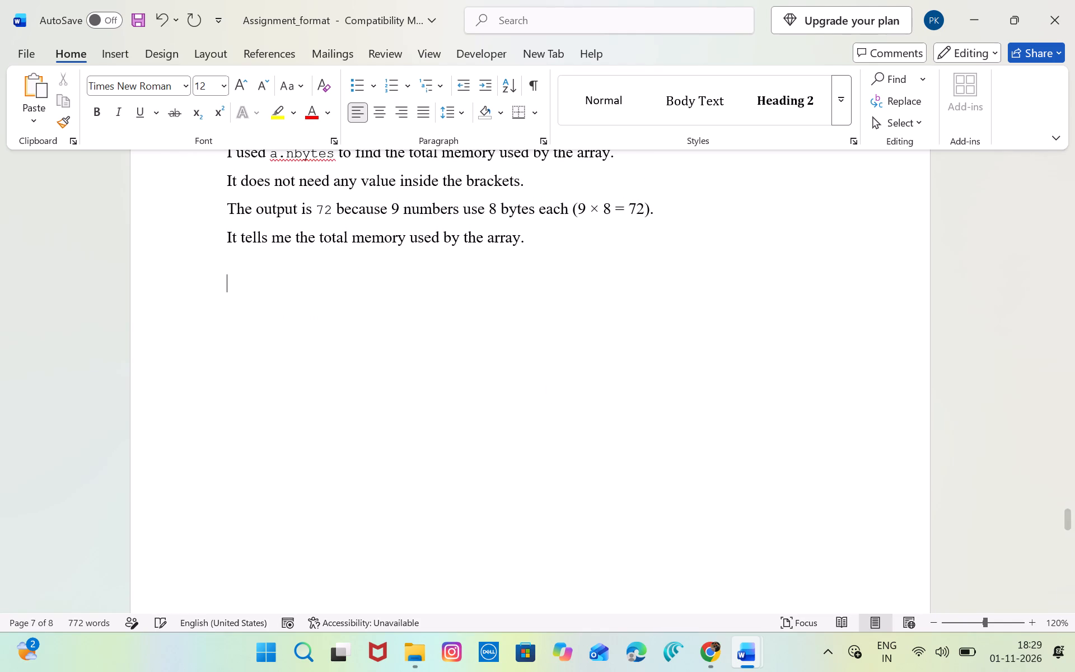
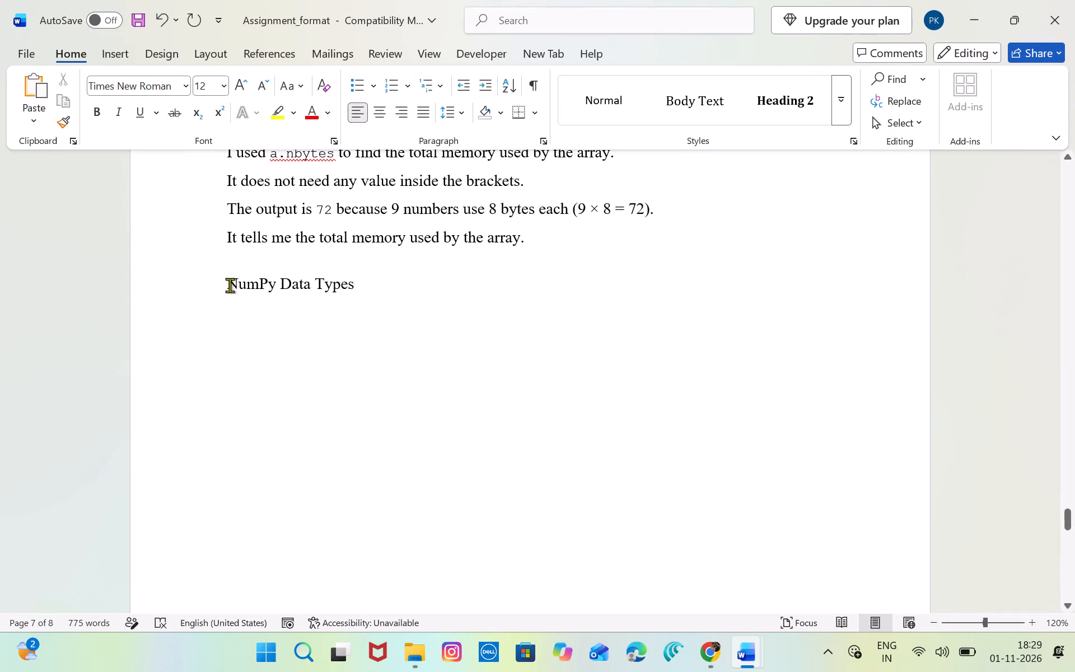
Number the "NumPy Data Types" line below the total memory explanation as "3.", keeping it on its own line.
type("3.")
key("Left")
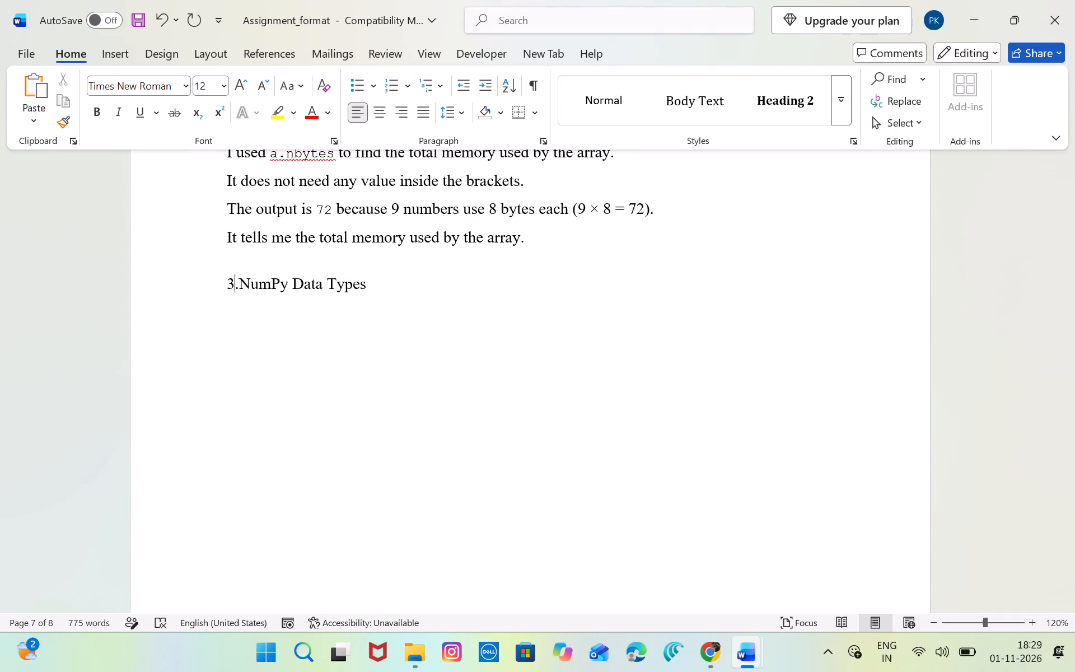
key("Left")
key("BackSpace")
key("Return")
Set the left indent of the "3.NumPy Data Types" line to -1.5 cm.
left_click_drag(385, 284, 218, 279)
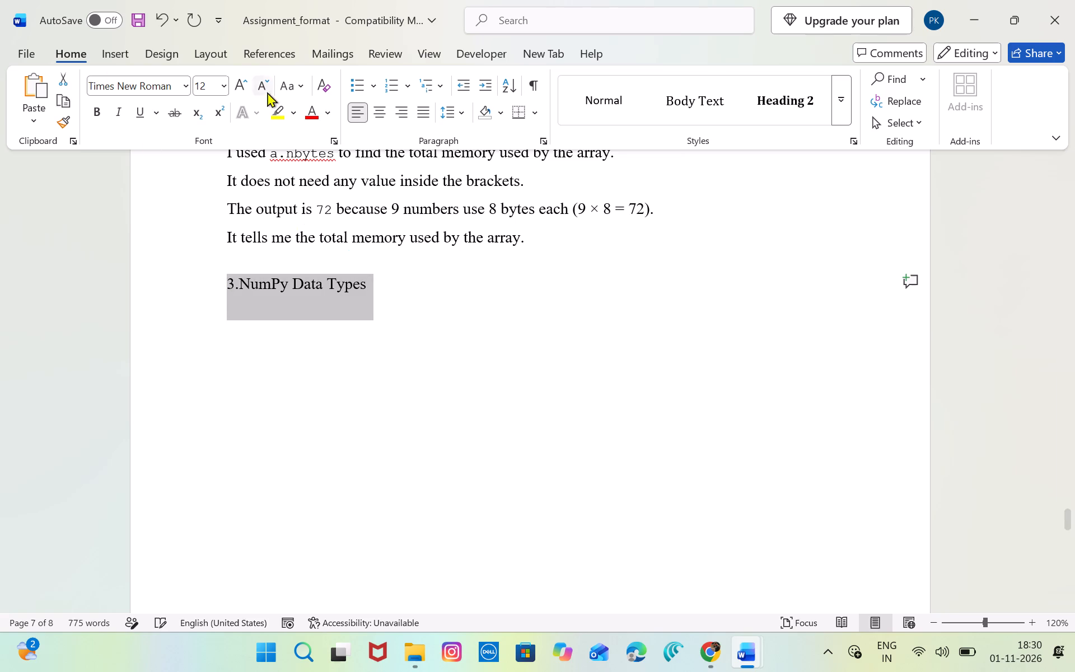
left_click(203, 50)
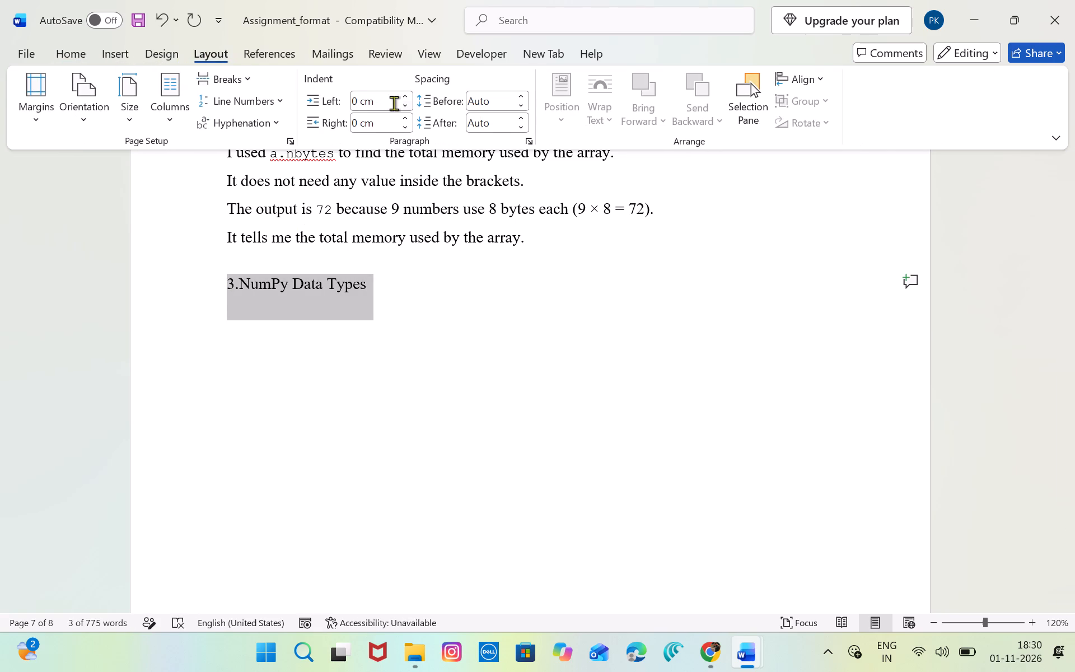
left_click(405, 106)
triple_click(405, 106)
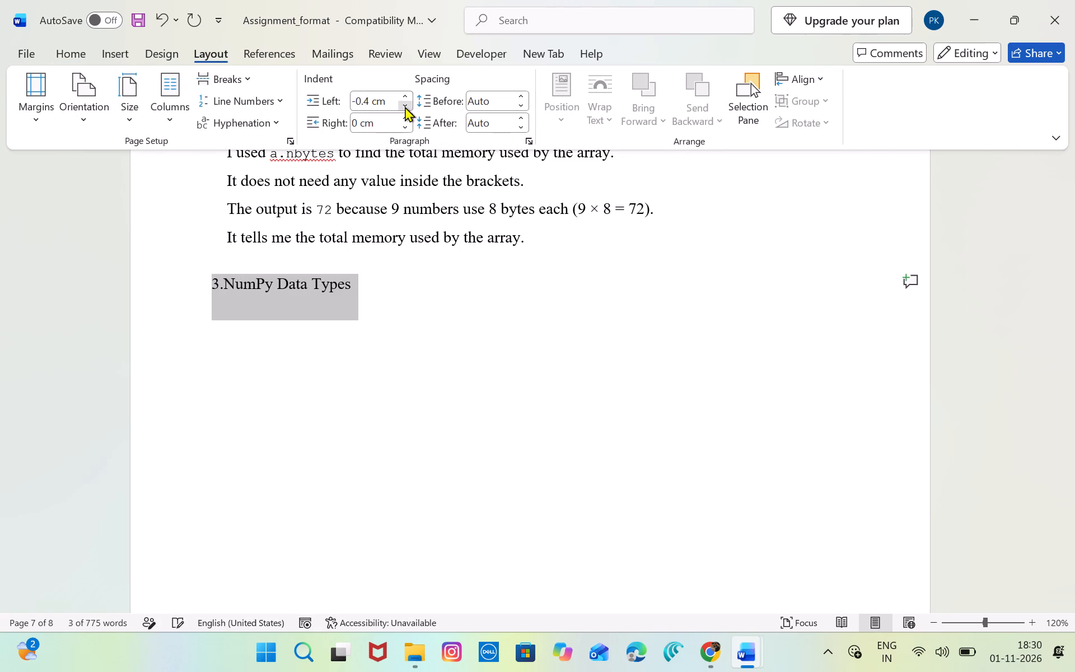
triple_click(405, 106)
triple_click(405, 106)
triple_click(405, 106)
double_click(405, 106)
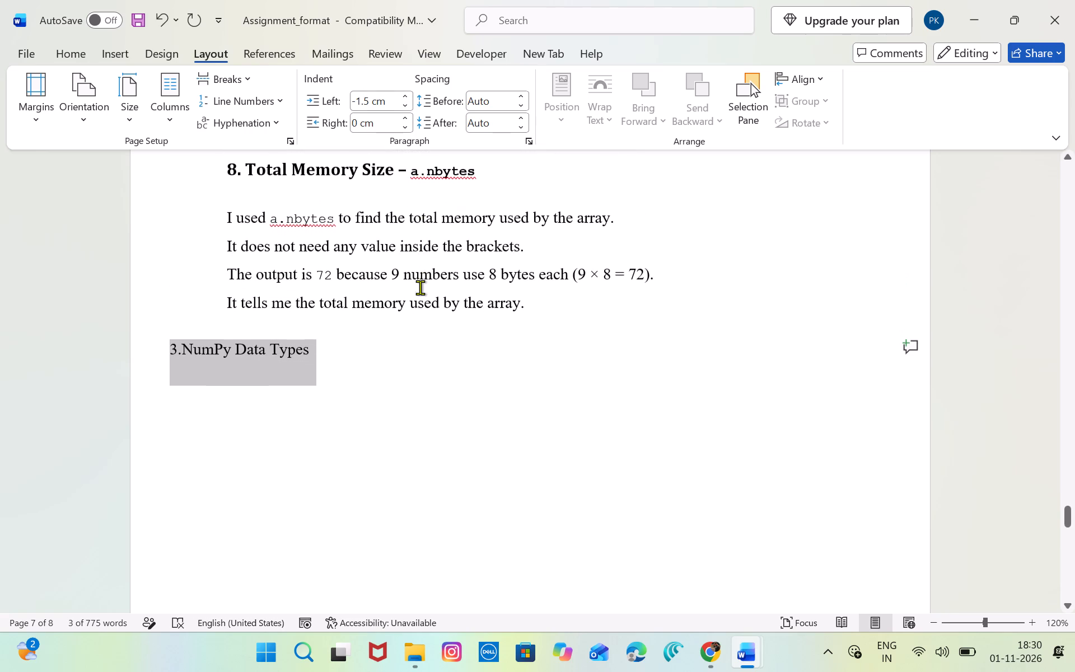
Format the "3.NumPy Data Types" heading as bold with a font size of 14.
left_click(316, 365)
left_click_drag(329, 343, 166, 345)
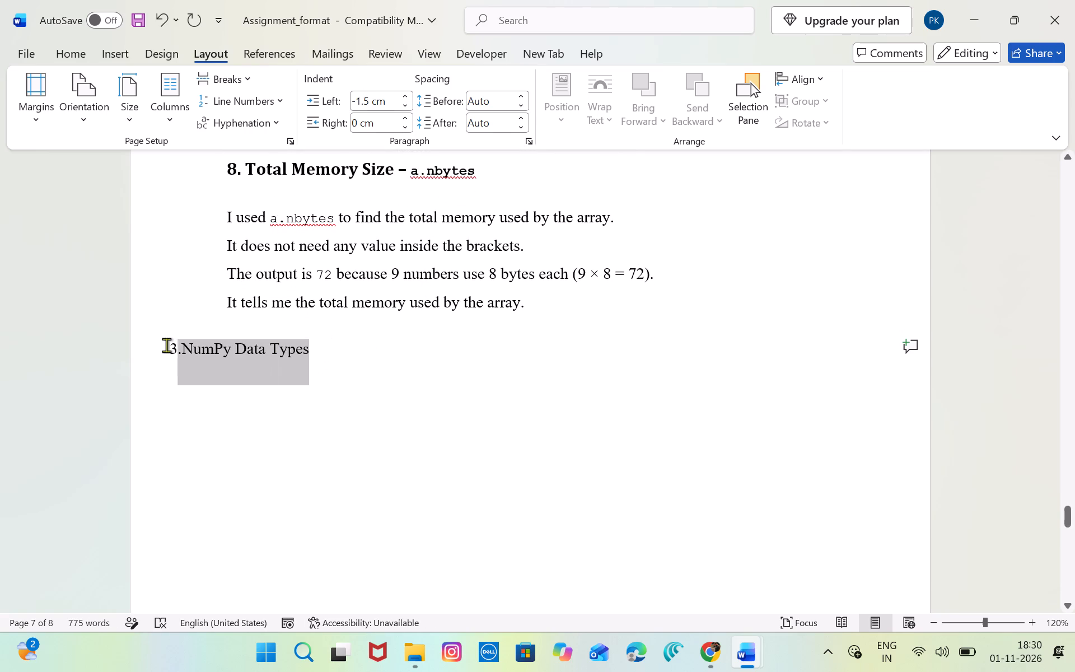
left_click_drag(166, 345, 167, 344)
left_click(179, 317)
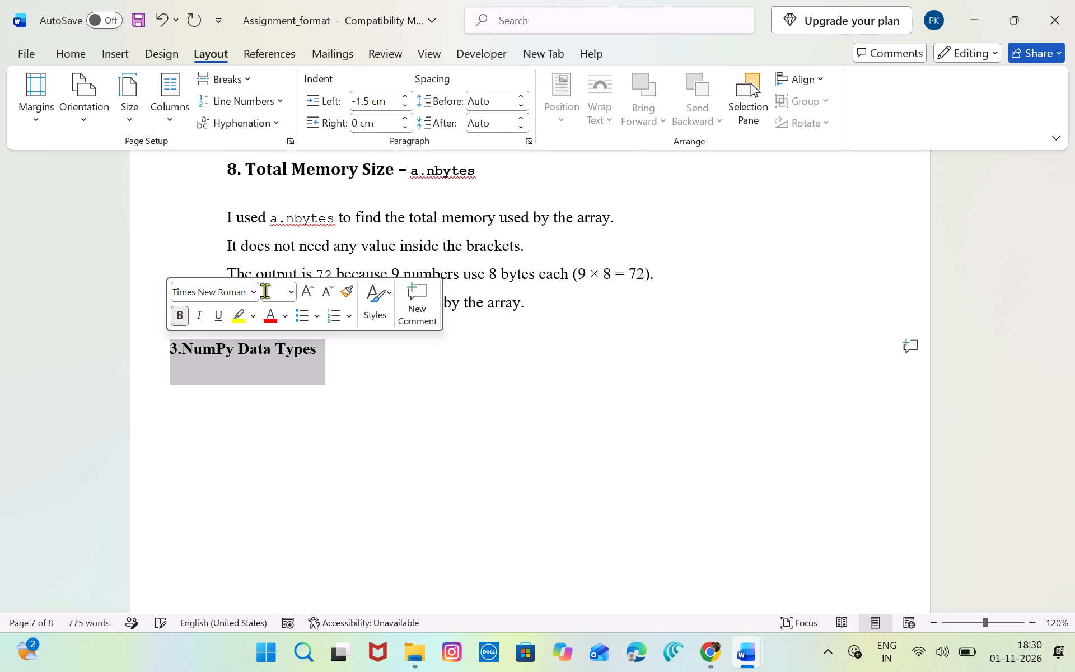
left_click(287, 288)
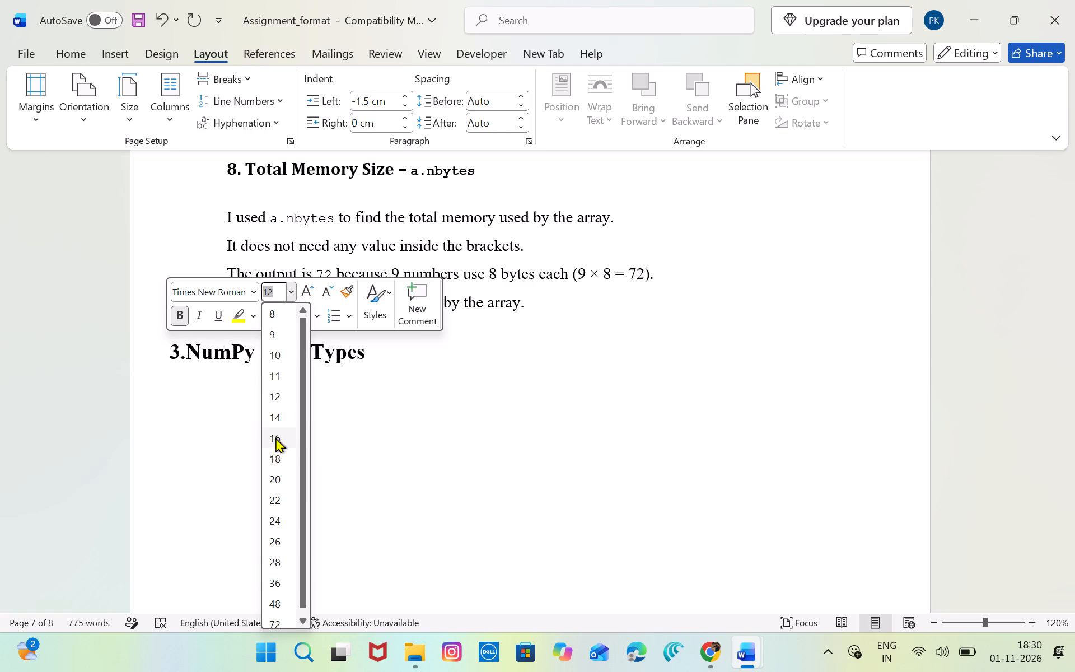
left_click(275, 418)
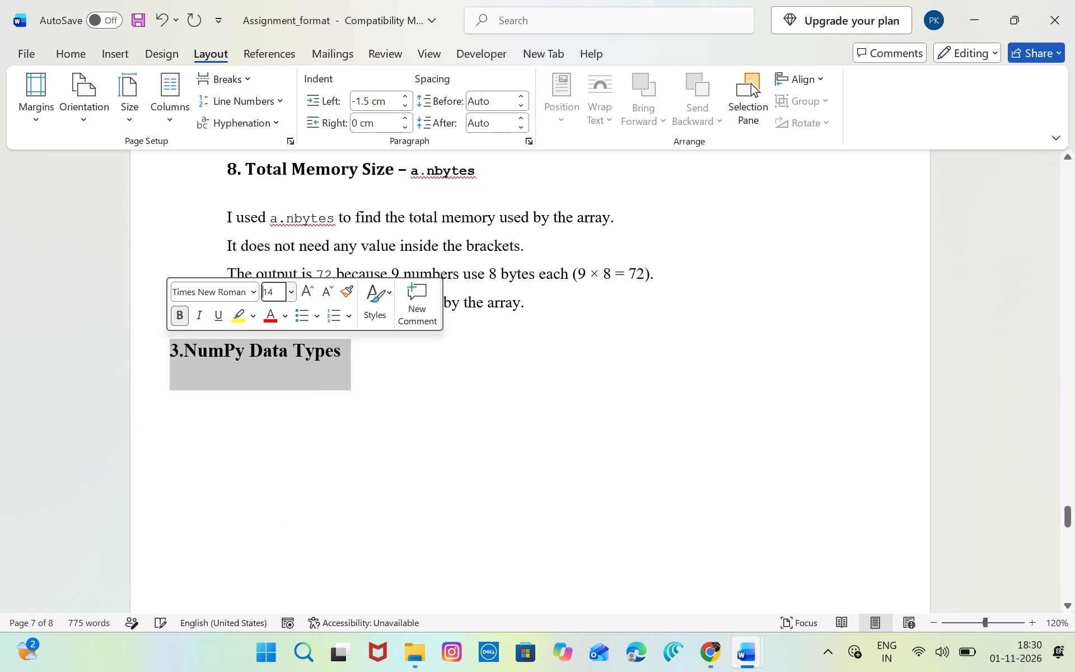
Start a new paragraph below the "3.NumPy Data Types" heading.
left_click(352, 353)
key("Return")
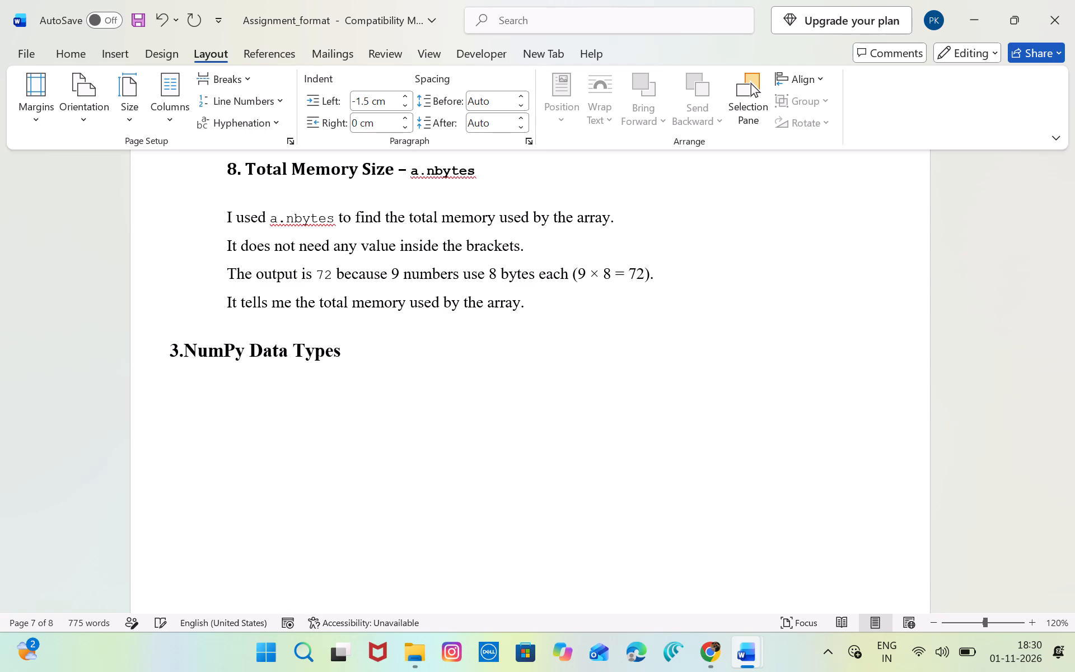
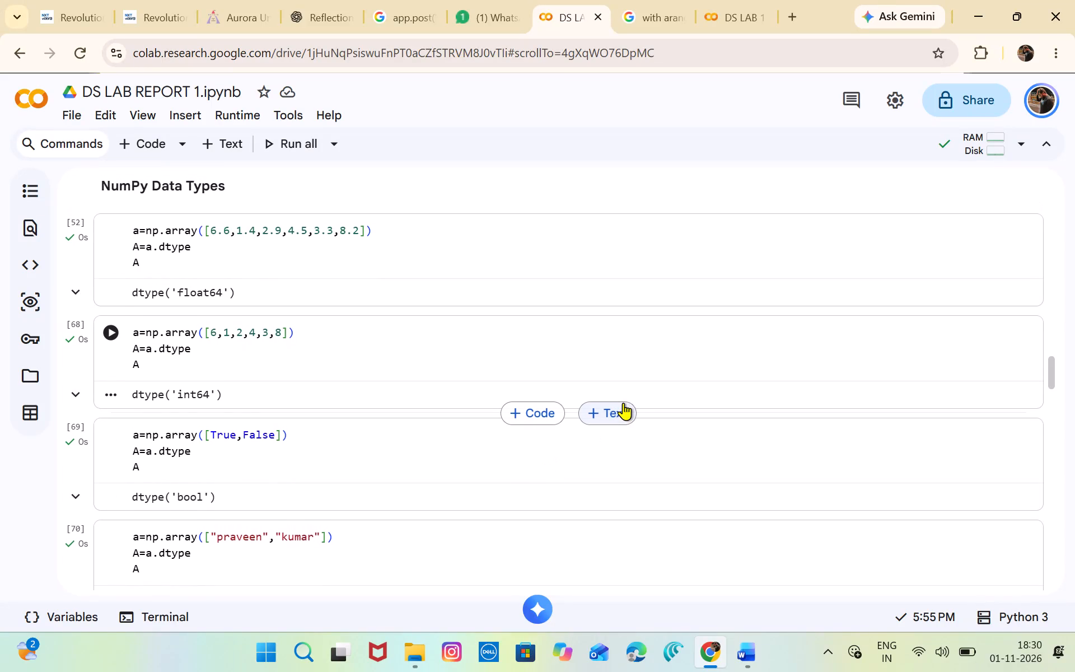
Capture the Colab screen showing the NumPy Data Types cells and attach the screenshot to a new ChatGPT message.
key("super+Print")
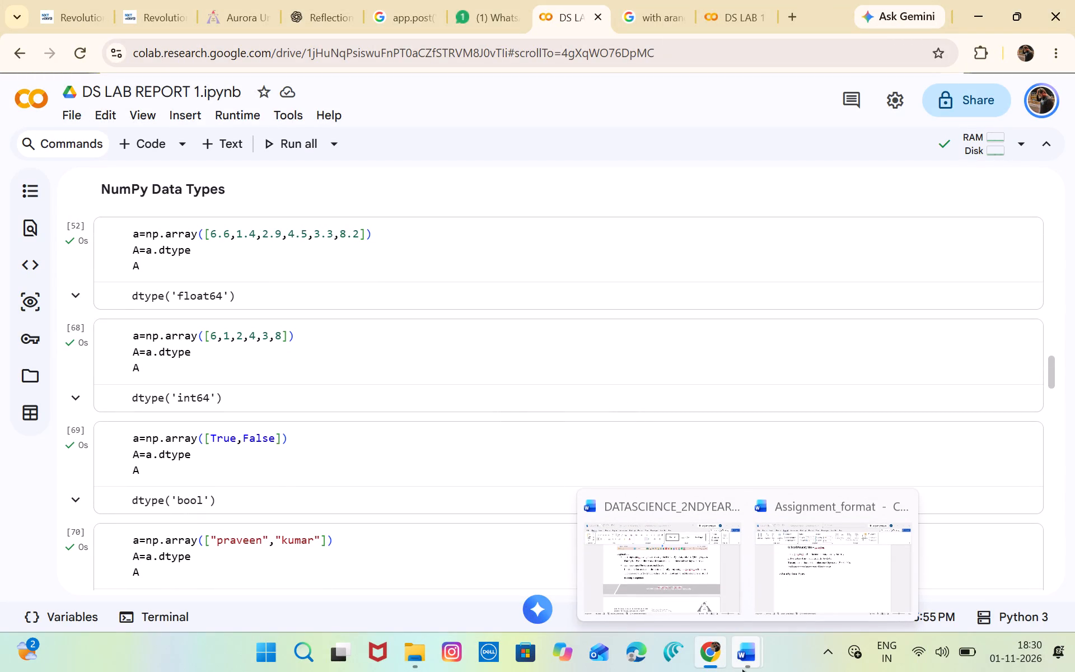
left_click(318, 0)
left_click(402, 596)
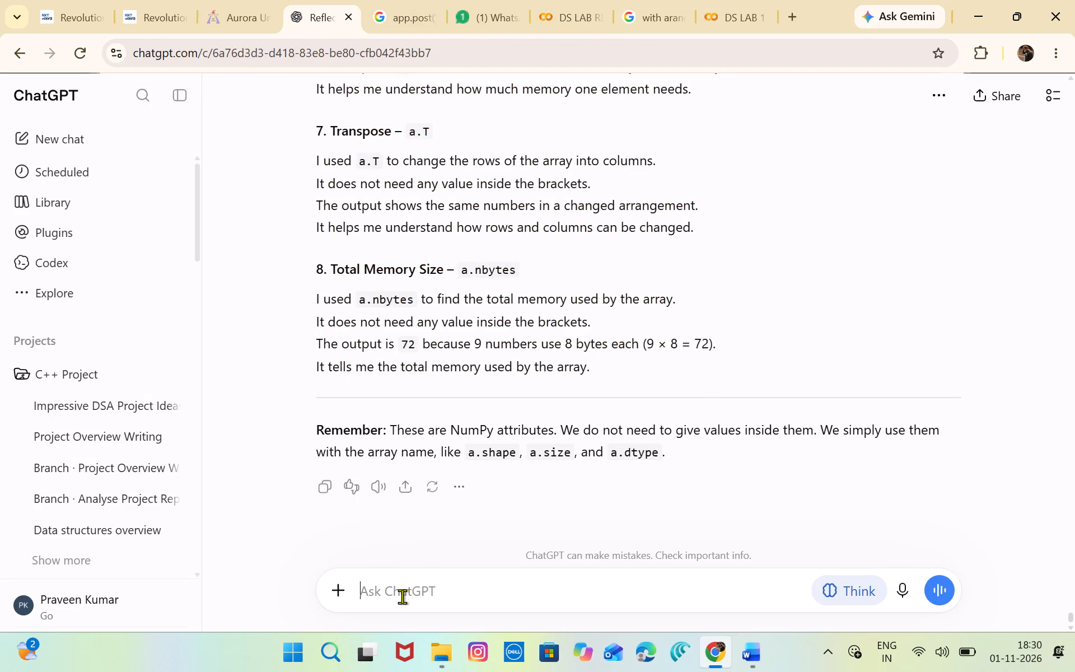
key("ctrl+v")
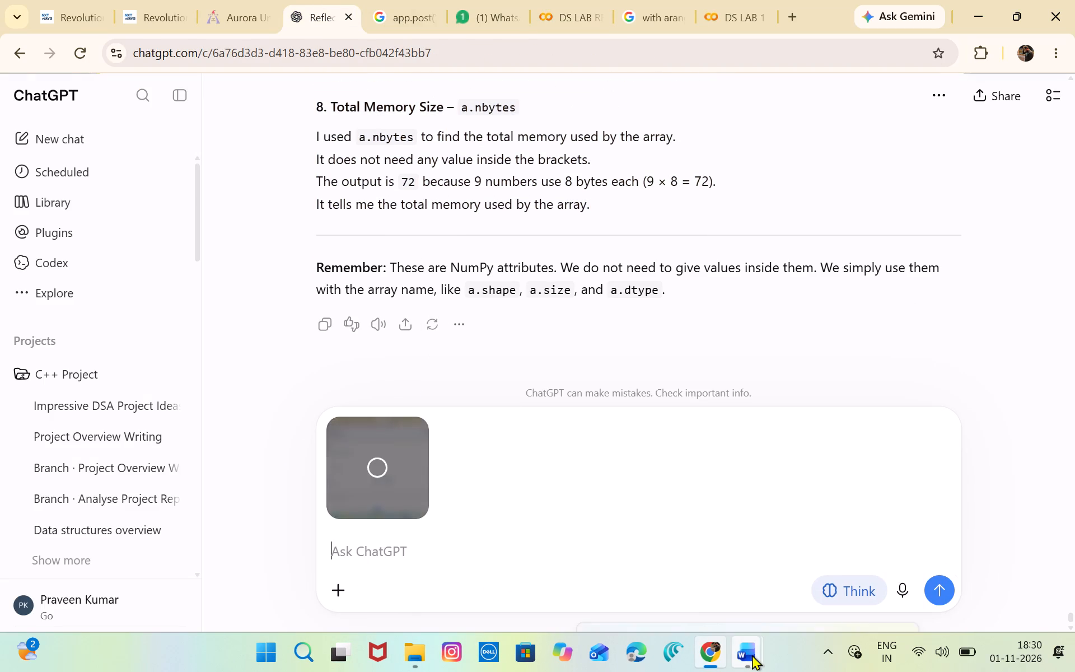
Paste the same screenshot into the Word report below the "3.NumPy Data Types" heading.
left_click(782, 566)
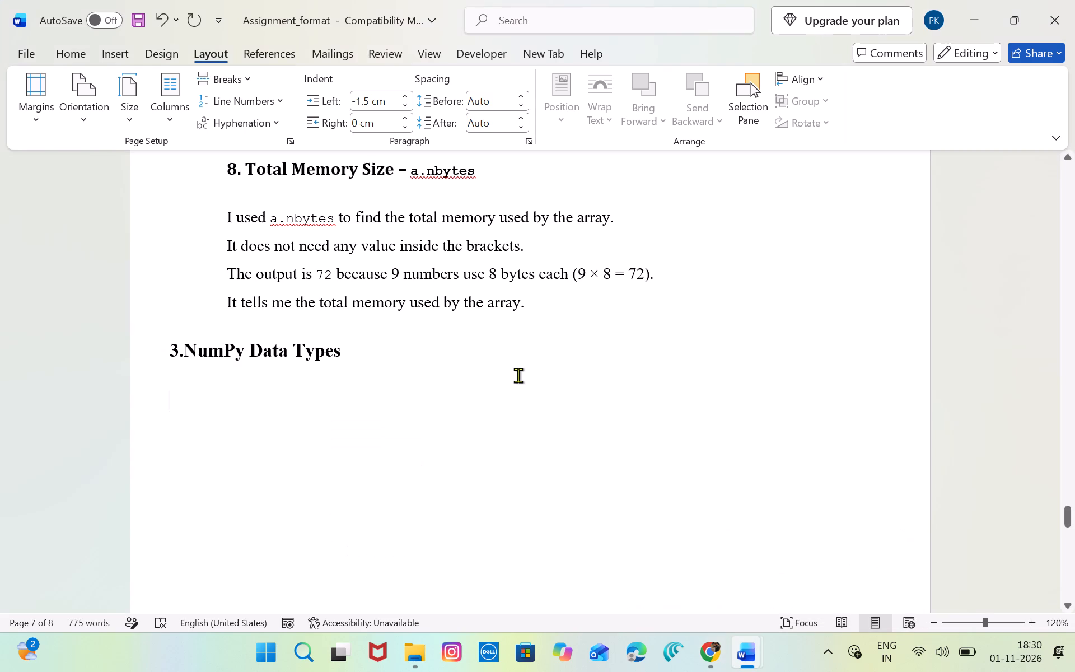
key("ctrl+v")
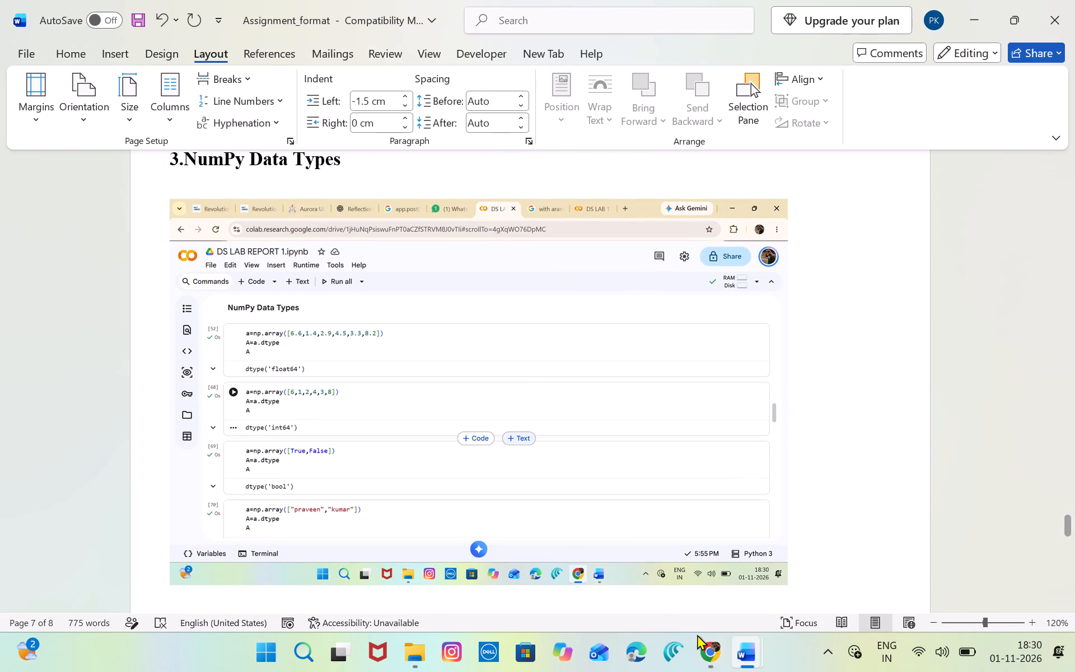
Capture the Colab notebook screen showing the Data Type Conversion cells, from the float-to-int conversion through the np.float64 conversion.
left_click(685, 566)
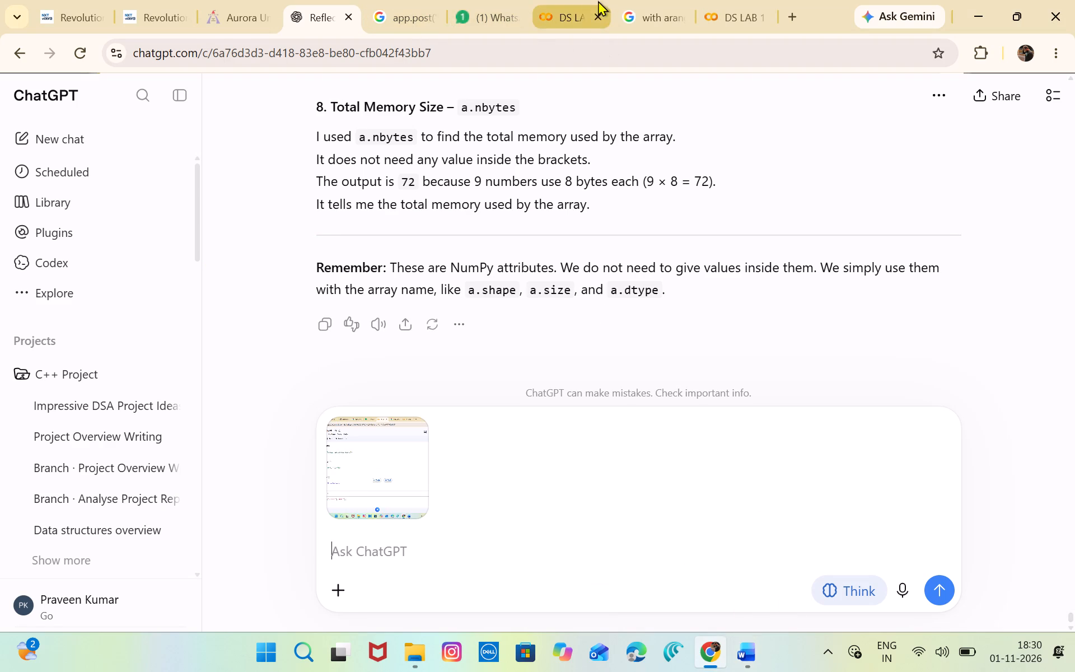
left_click(568, 0)
scroll(456, 414, "down", 4)
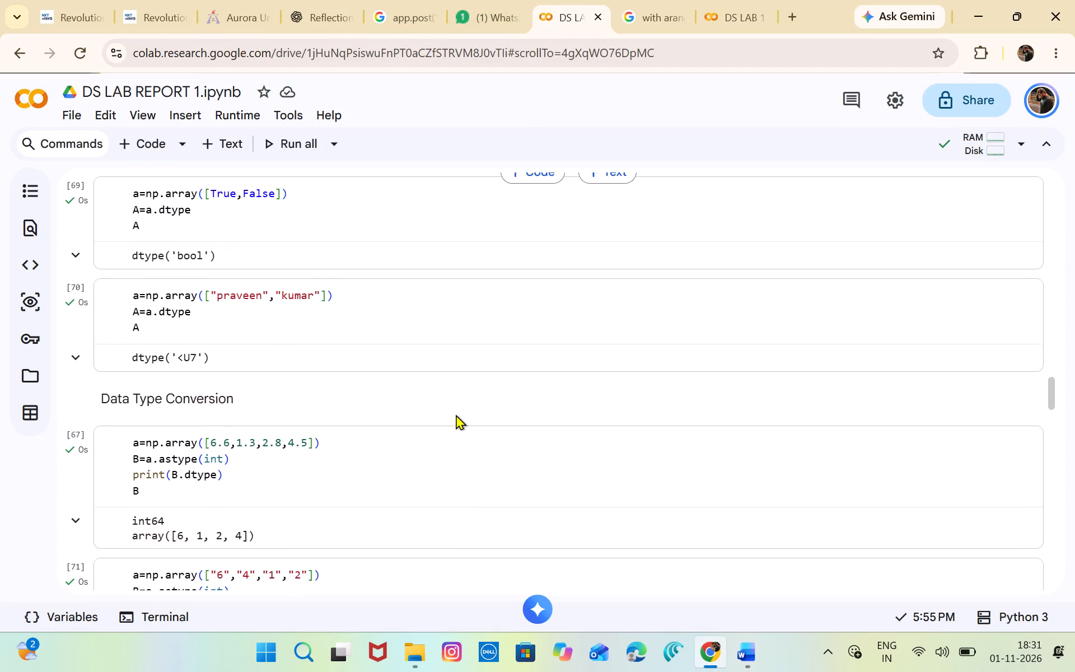
scroll(456, 414, "up", 2)
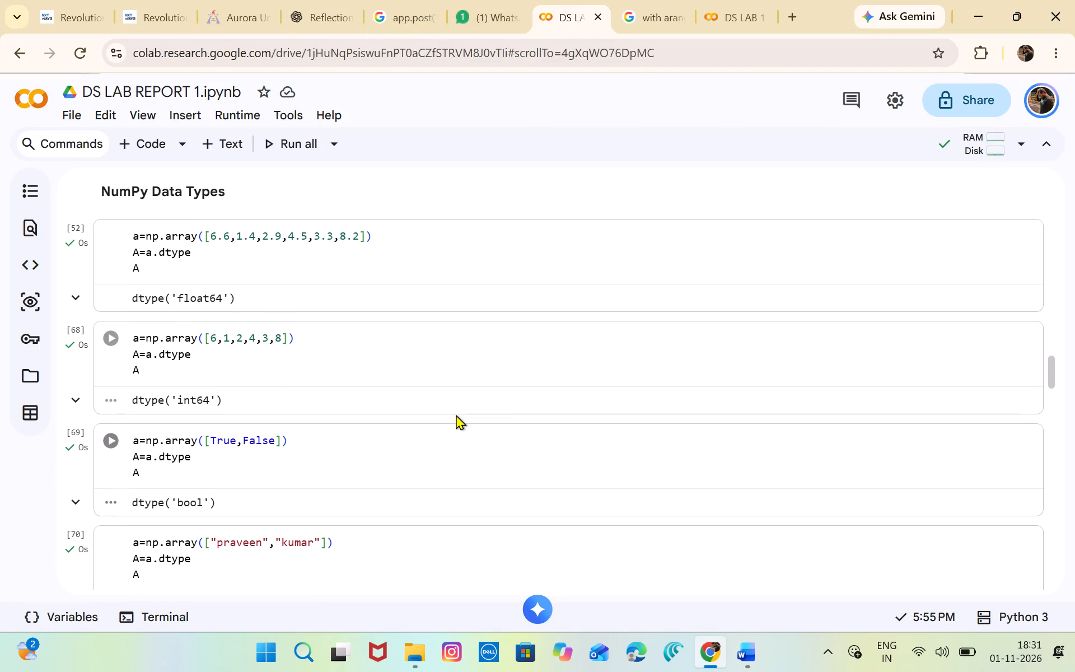
scroll(456, 414, "up", 1)
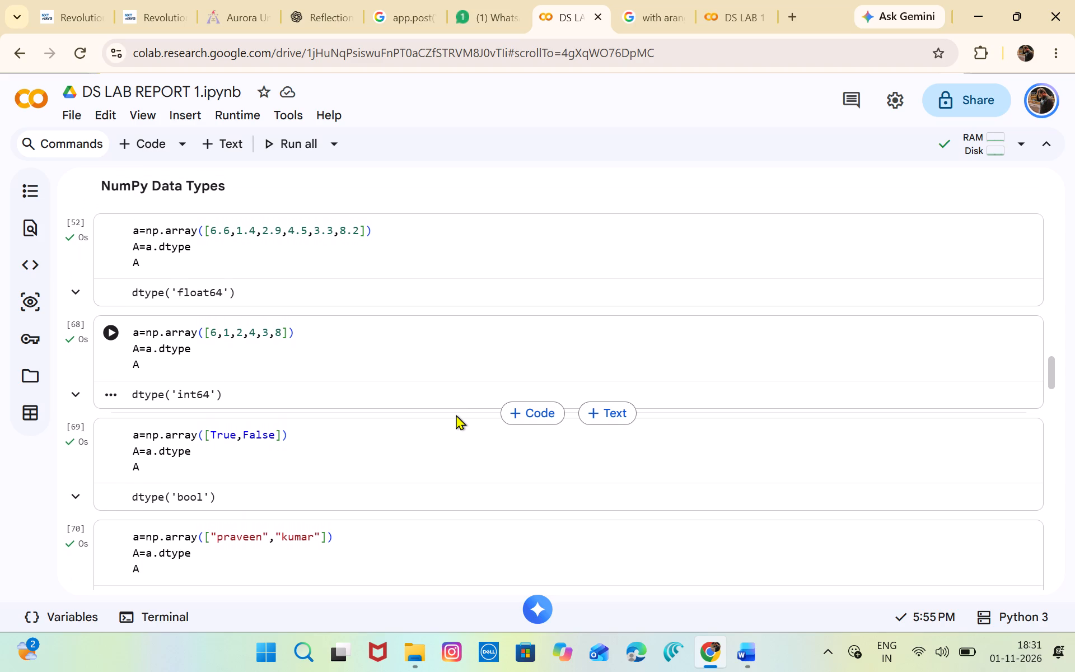
scroll(456, 414, "up", 1)
scroll(456, 414, "down", 1)
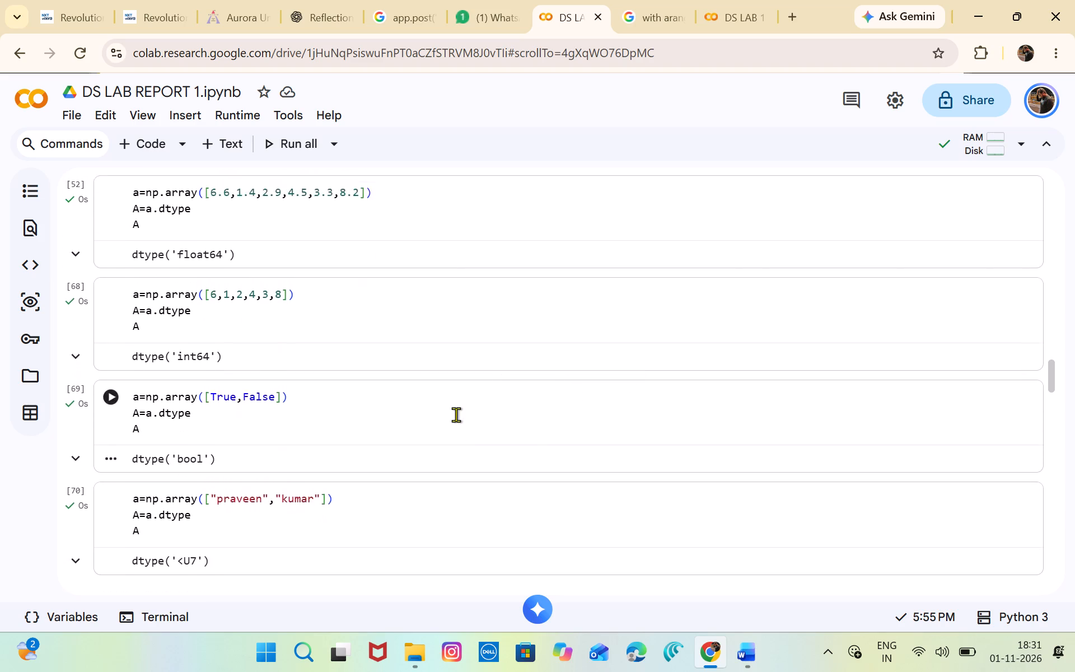
scroll(456, 414, "down", 1)
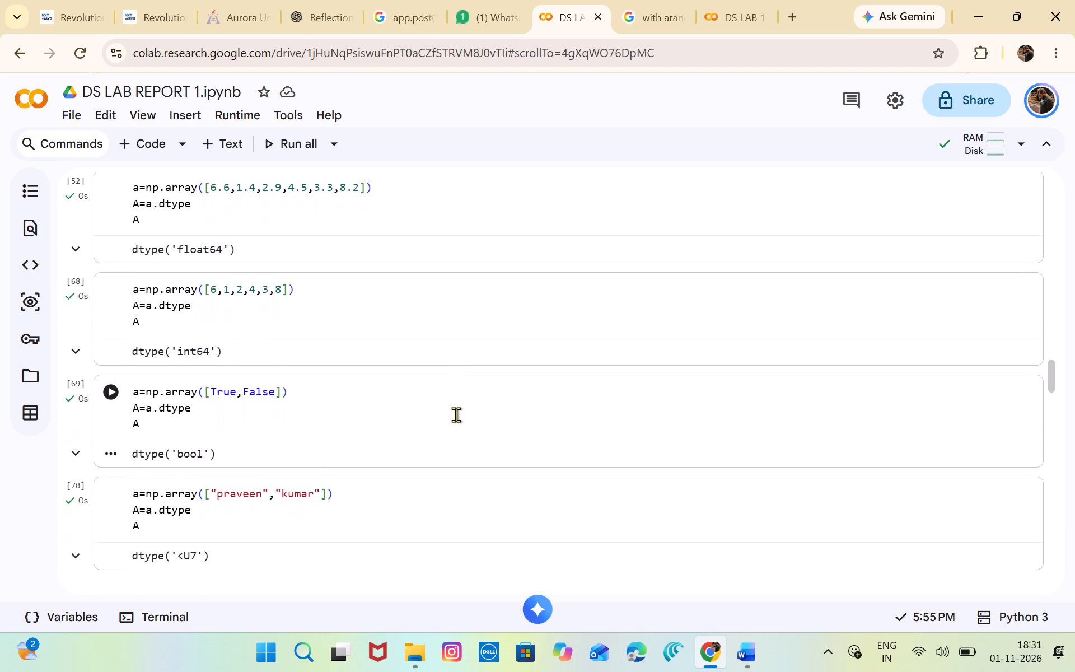
scroll(456, 414, "down", 1)
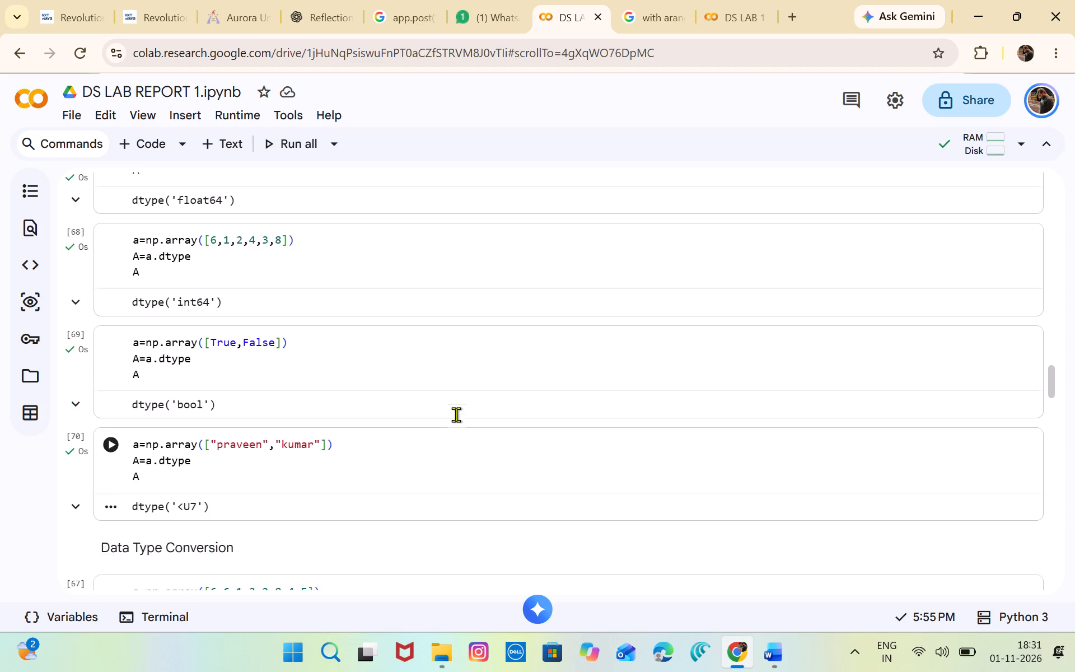
scroll(456, 414, "down", 1)
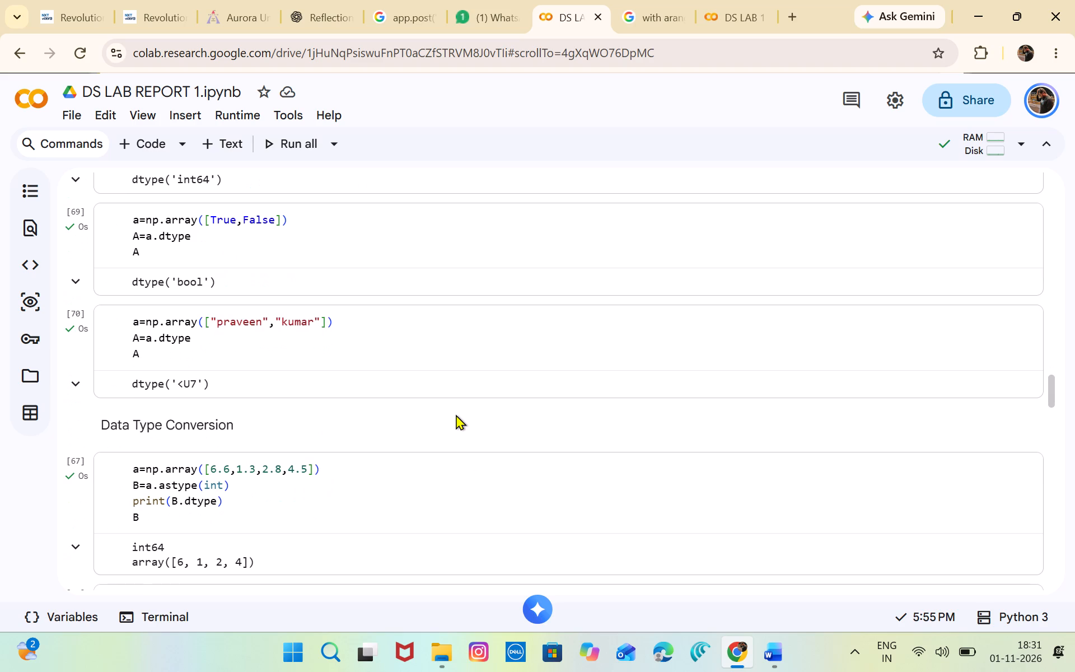
scroll(456, 414, "down", 3)
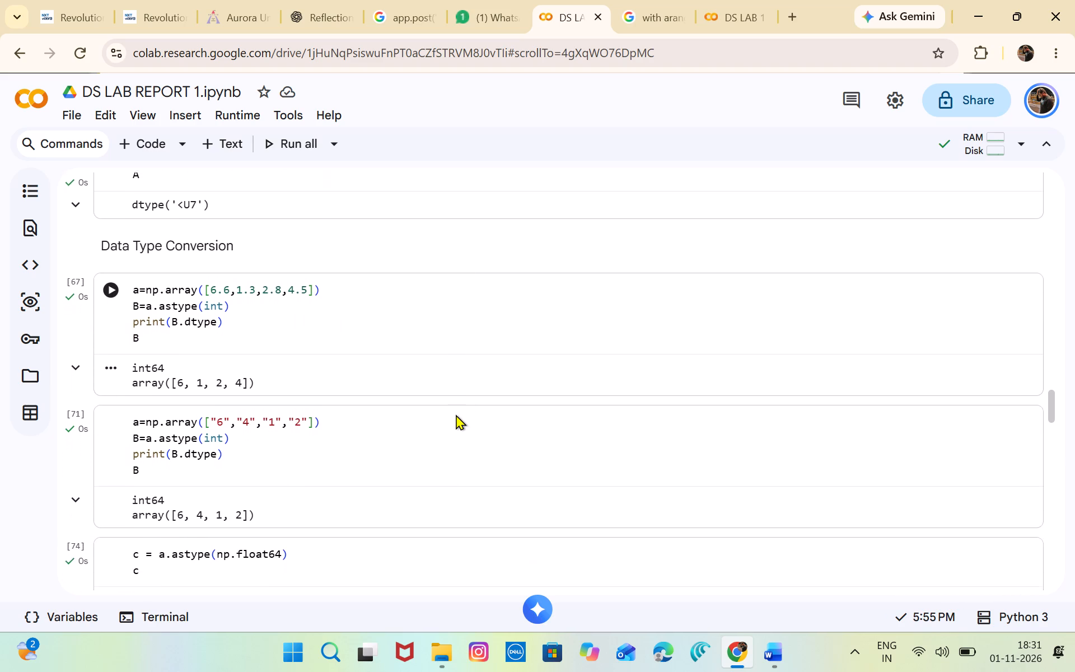
scroll(456, 414, "down", 1)
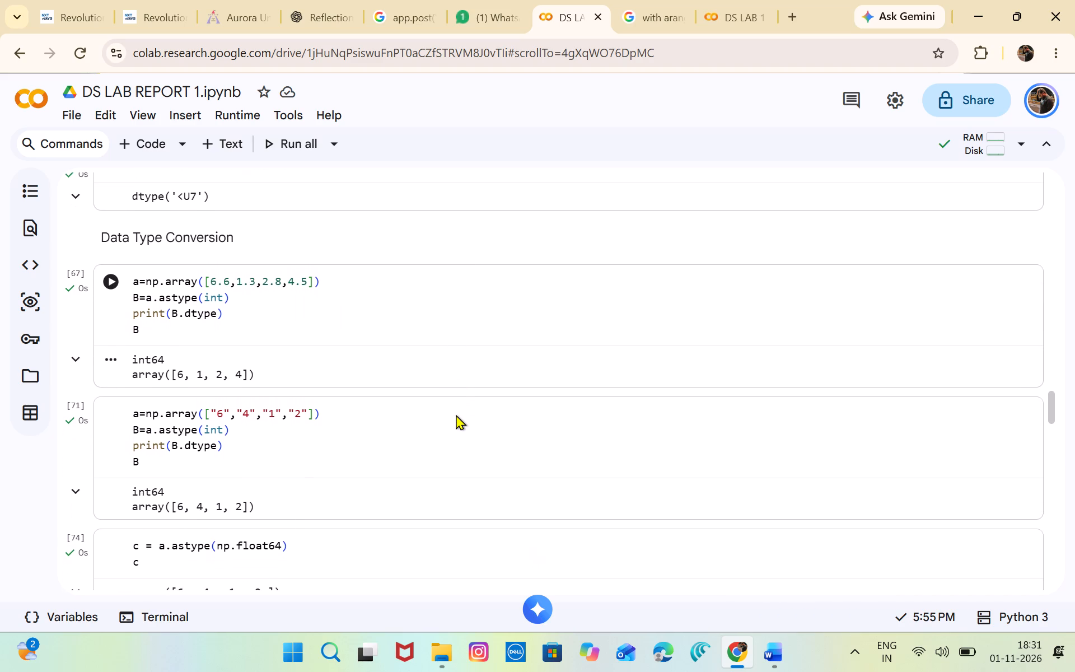
scroll(456, 414, "down", 1)
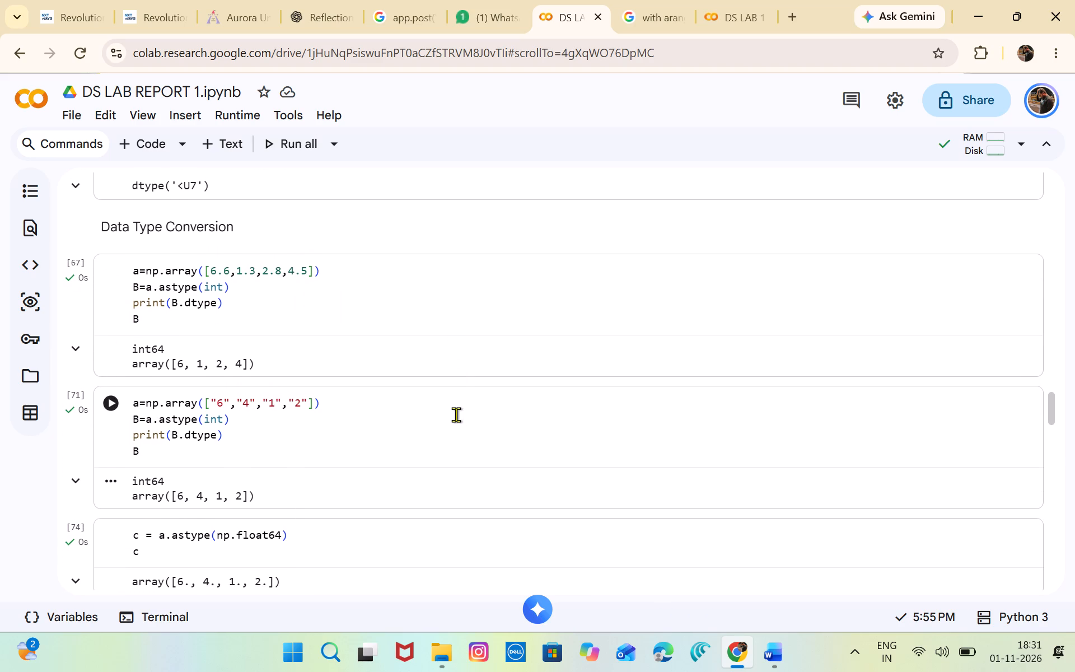
scroll(456, 414, "down", 1)
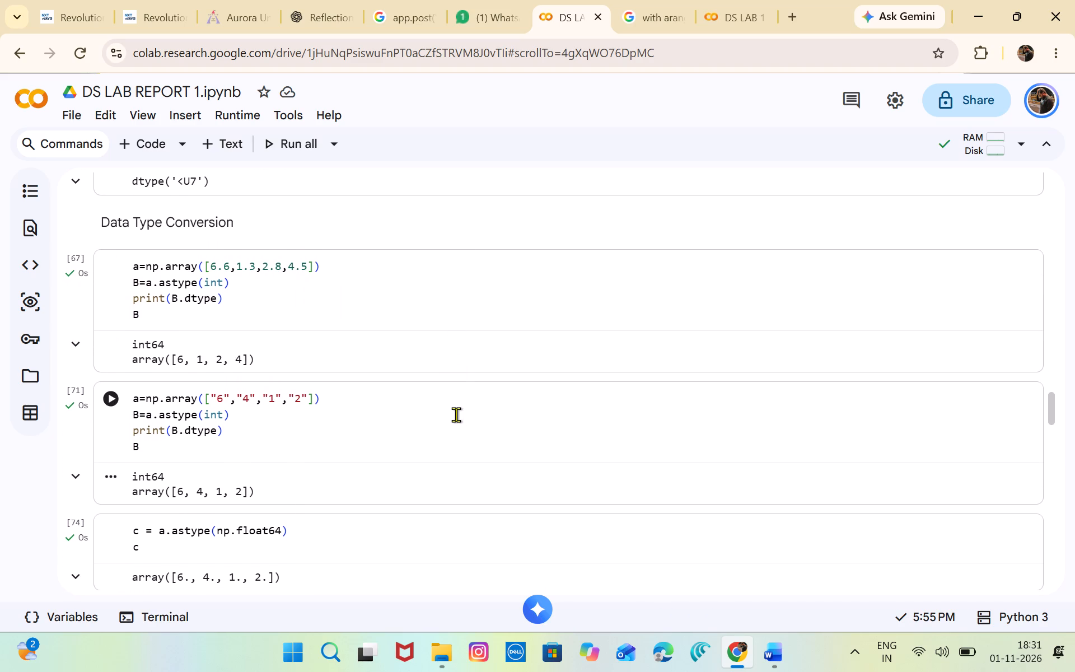
scroll(456, 414, "down", 1)
key("super+Print")
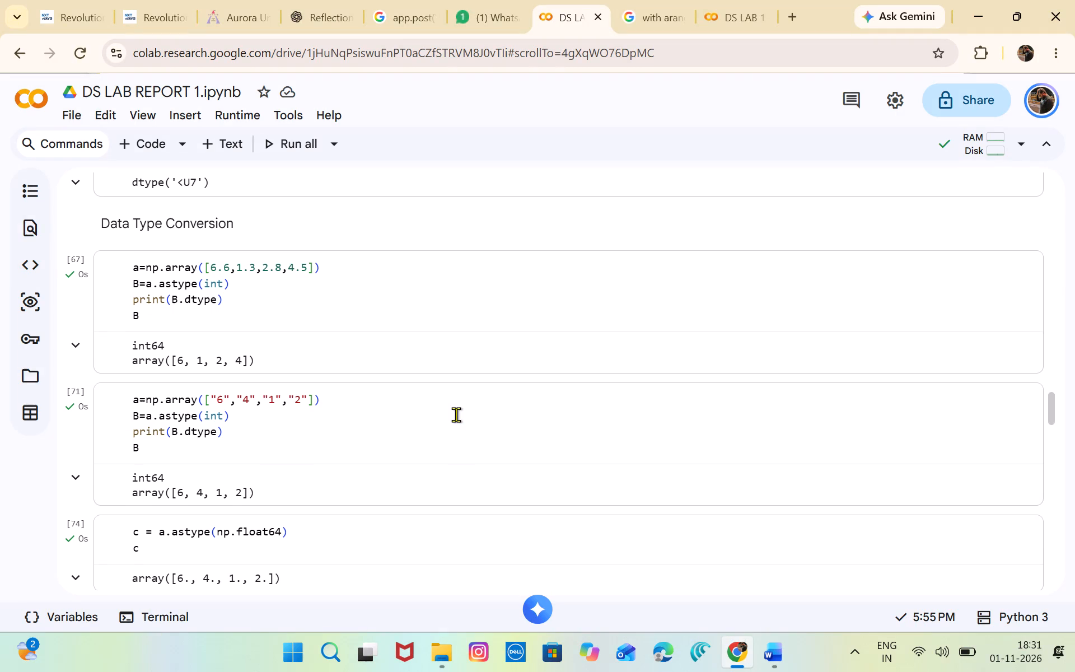
Look through the rest of the Colab notebook after Data Type Conversion, covering the Indexing and Slicing sections.
scroll(456, 414, "down", 6)
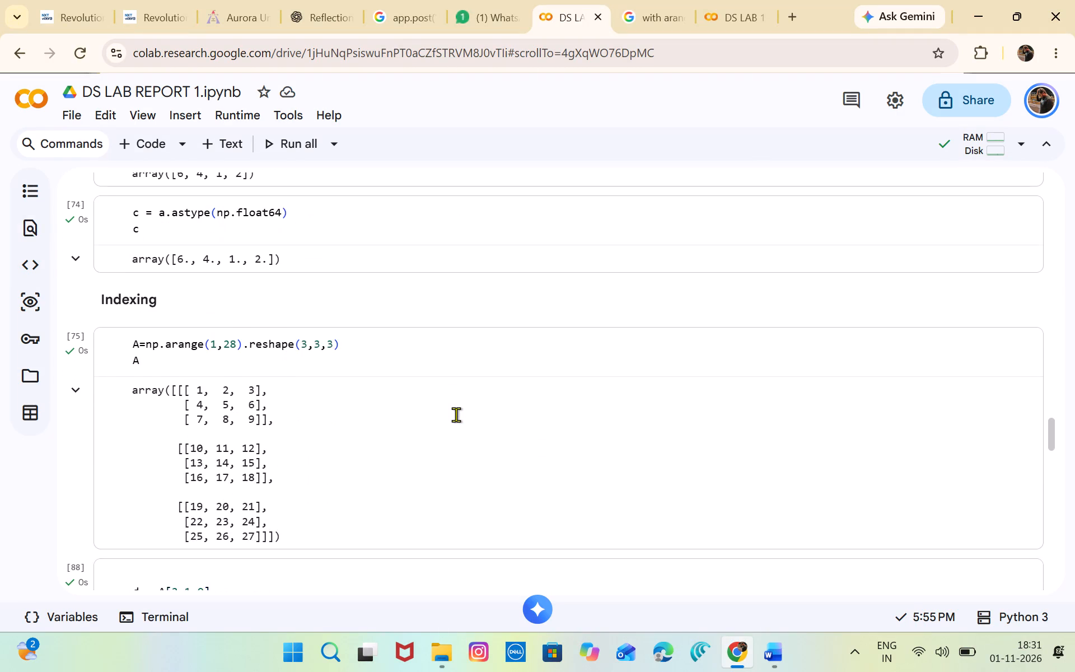
scroll(456, 414, "down", 6)
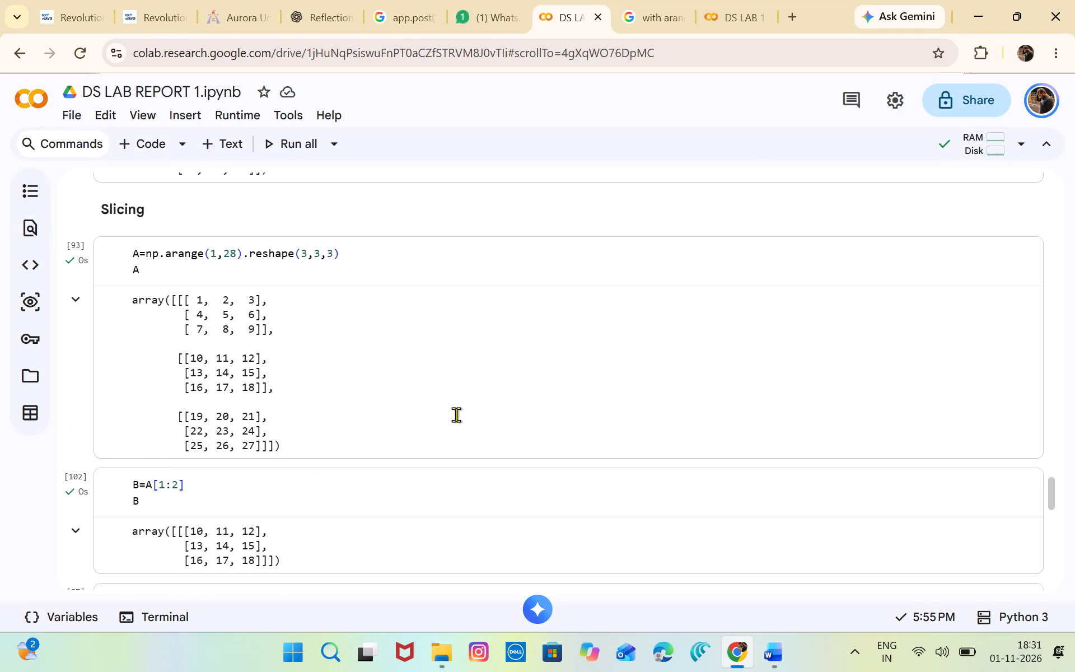
scroll(456, 414, "down", 4)
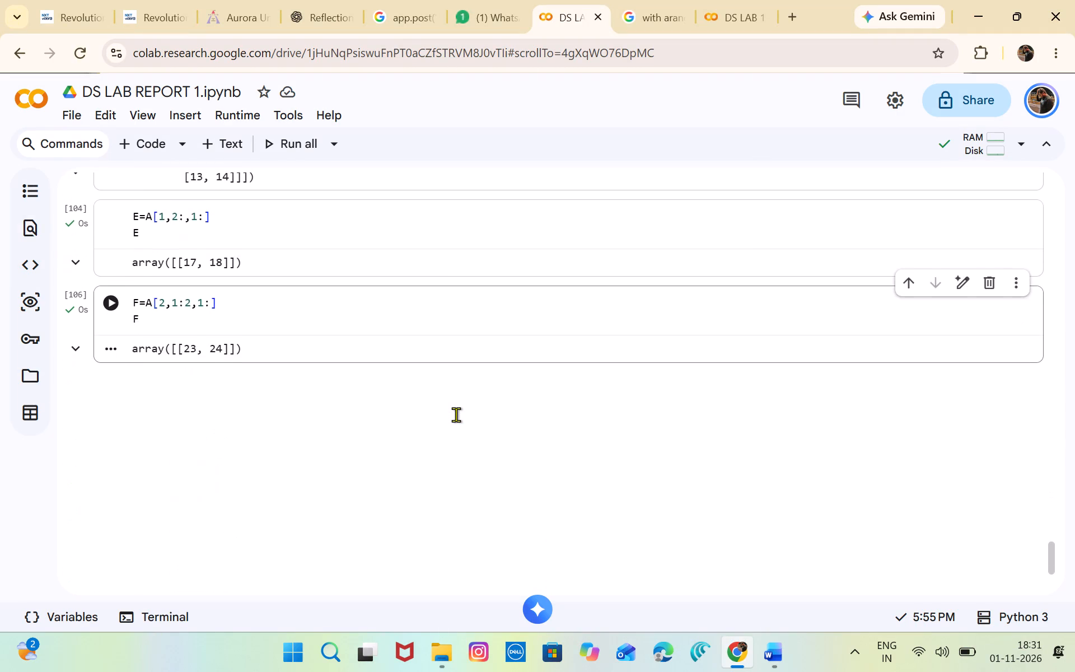
scroll(456, 414, "up", 7)
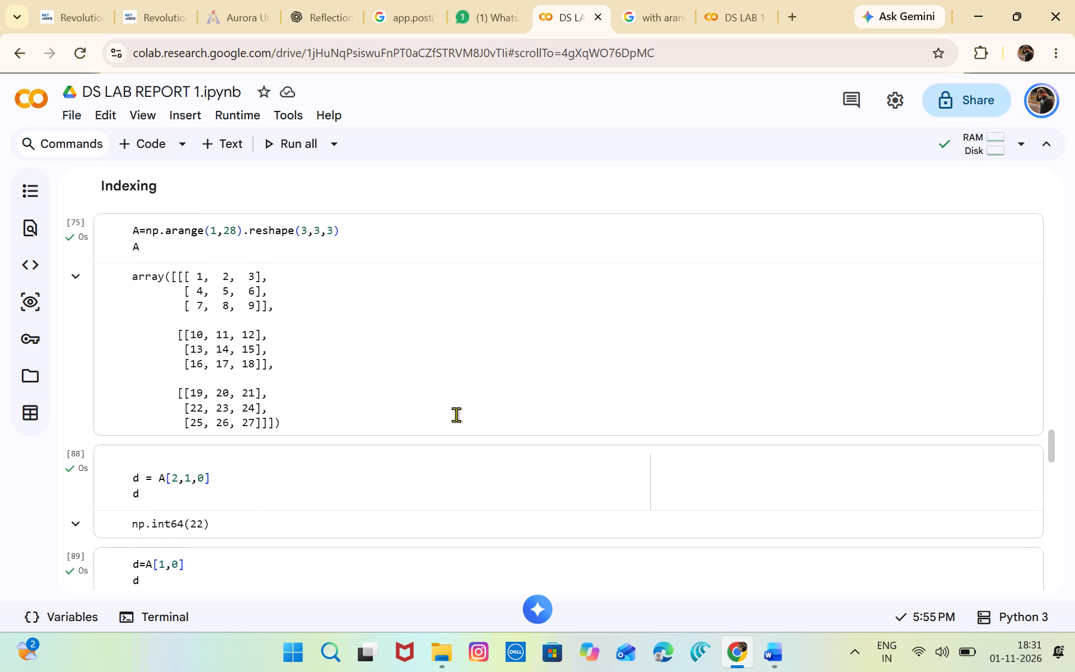
scroll(456, 414, "up", 2)
Paste the Data Type Conversion screenshot into the Word report in a new paragraph after the NumPy Data Types screenshot.
left_click(819, 563)
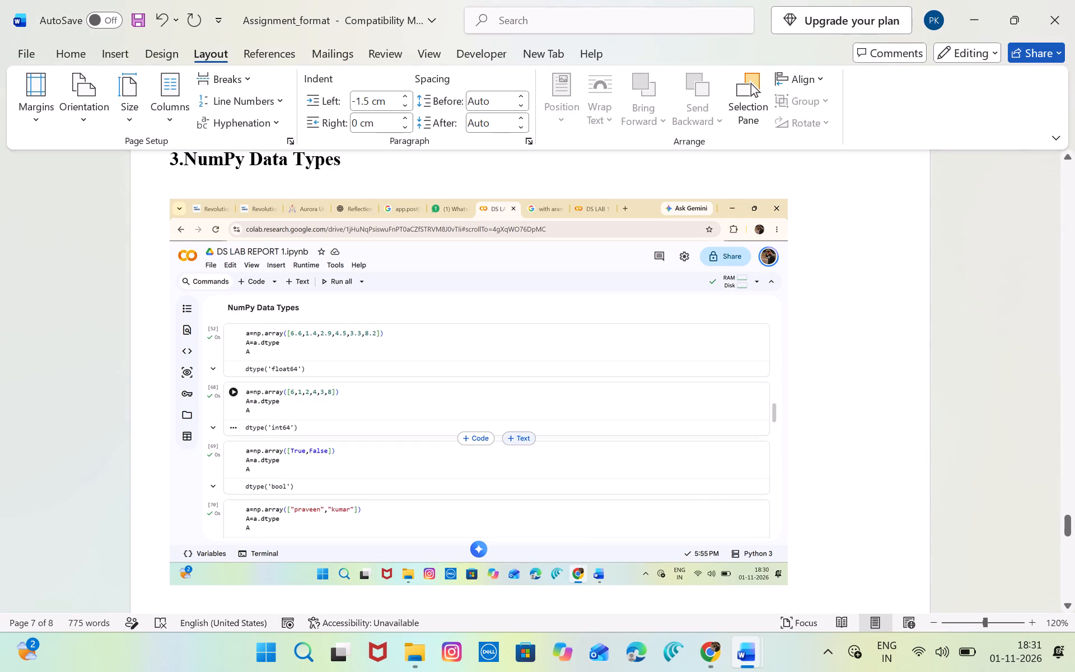
key("Return")
key("BackSpace")
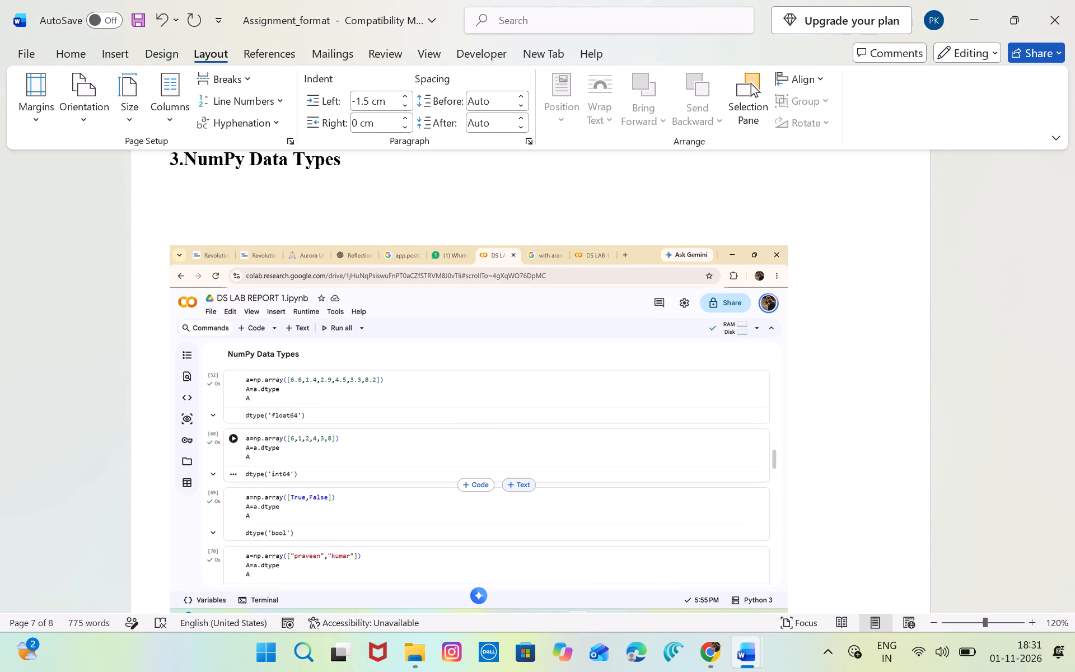
key("Right")
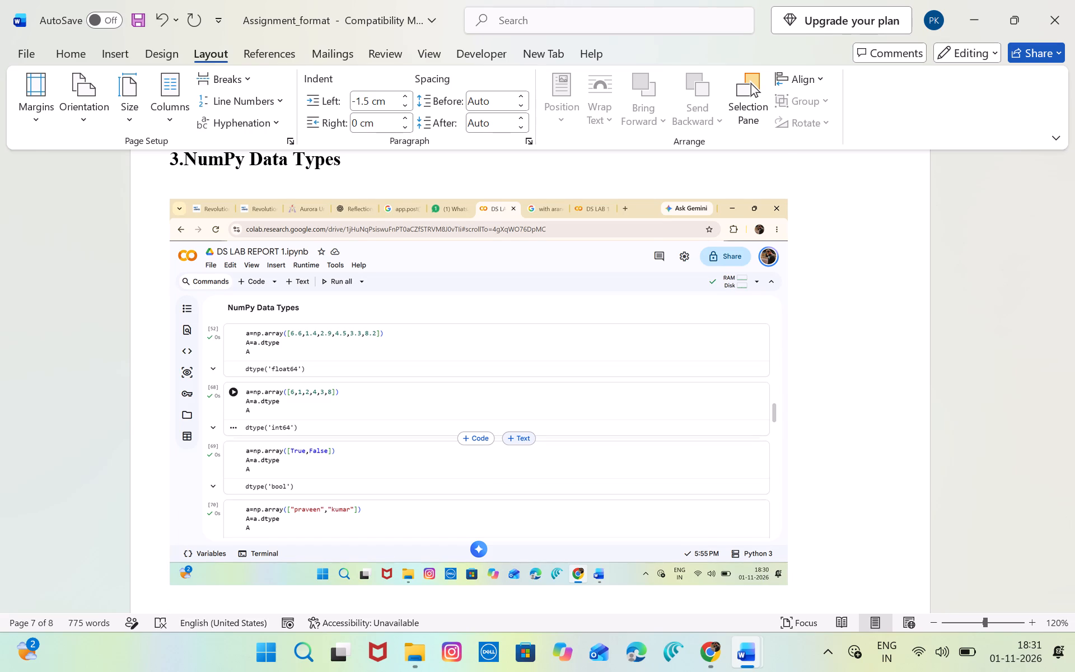
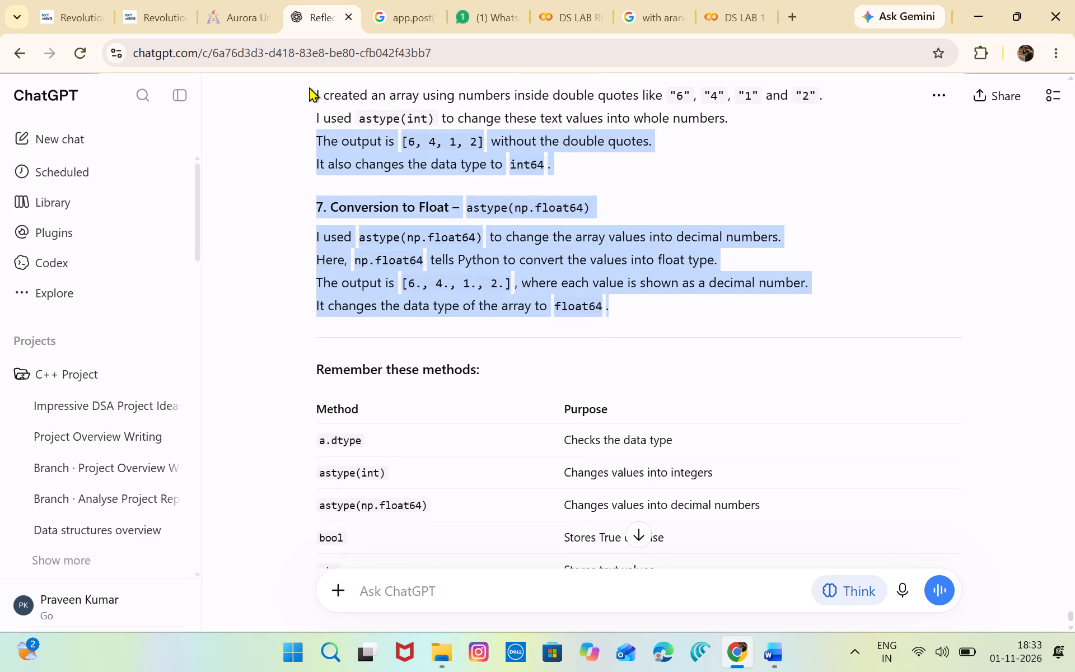
left_click_drag(309, 87, 282, 88)
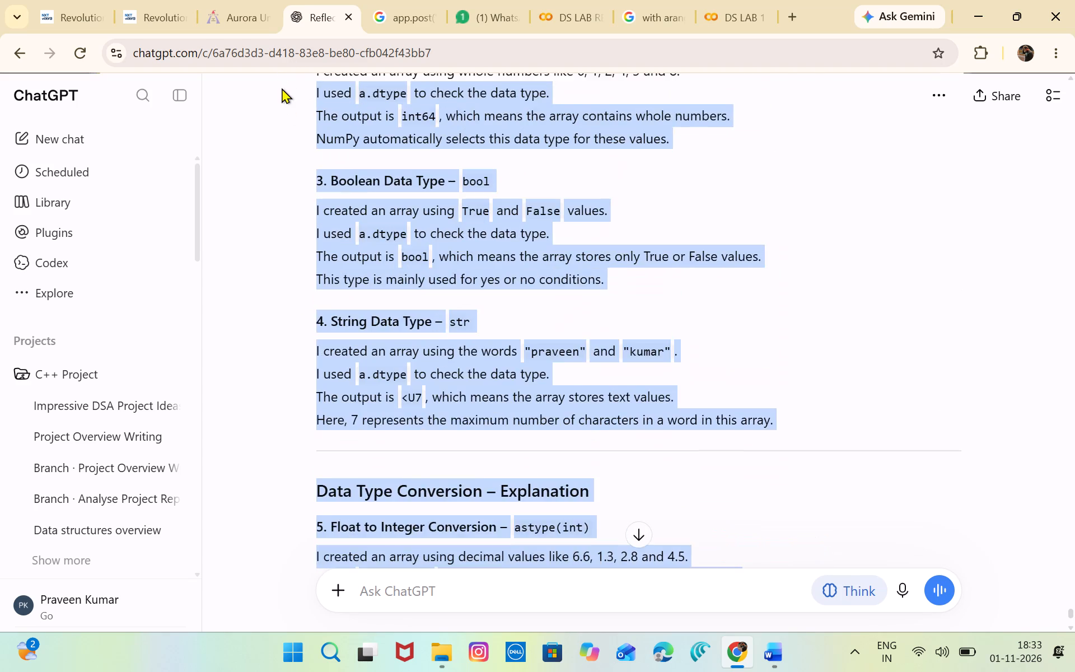
left_click_drag(282, 88, 293, 316)
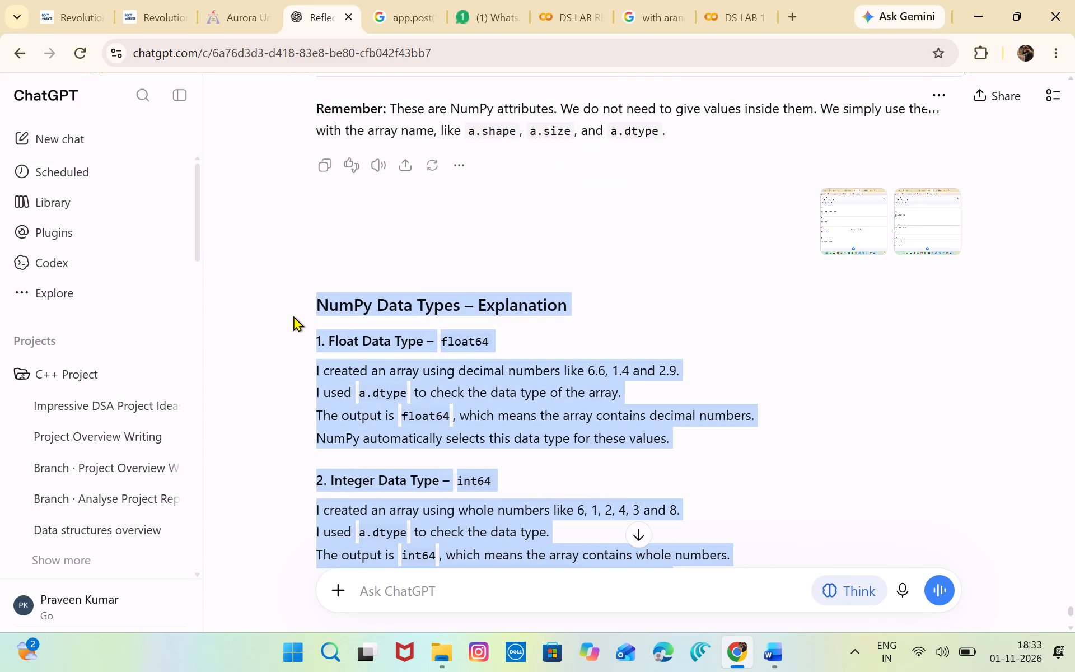
left_click_drag(293, 316, 292, 342)
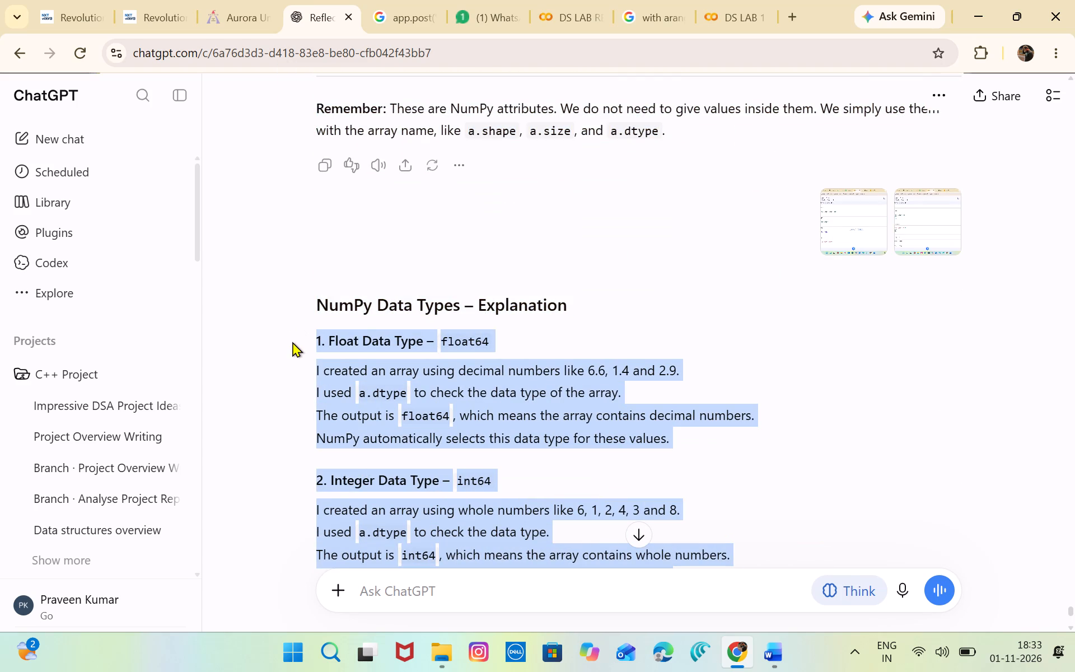
key("ctrl+c")
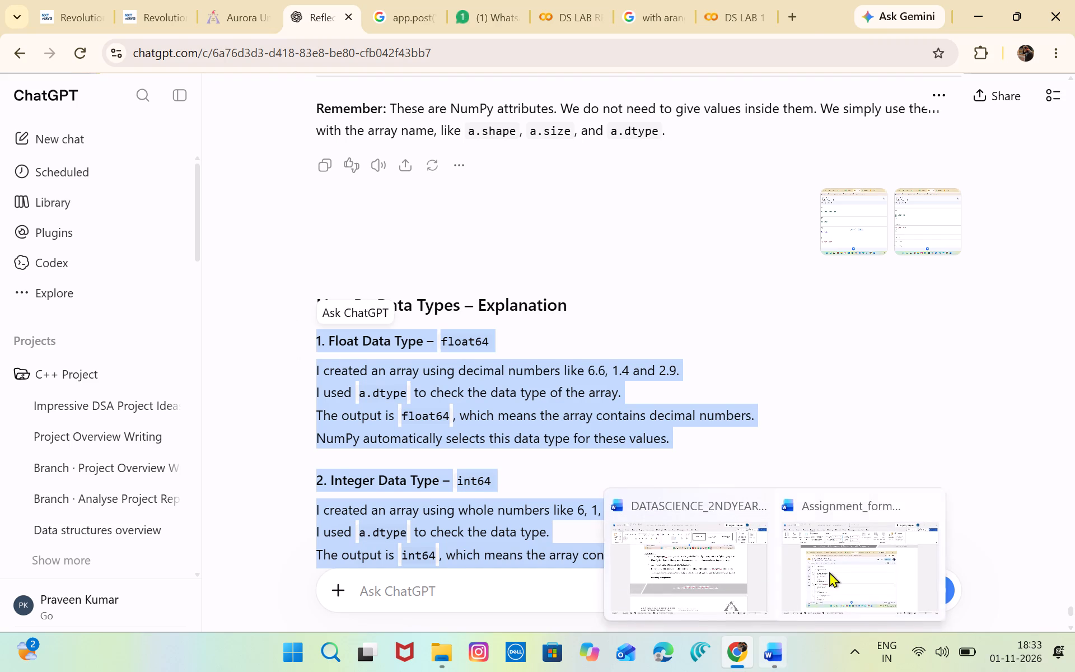
In the Word report Assignment_format, add a bold "Explanation:-" label in a new paragraph below the Data Type Conversion screenshot.
left_click(832, 569)
left_click(827, 570)
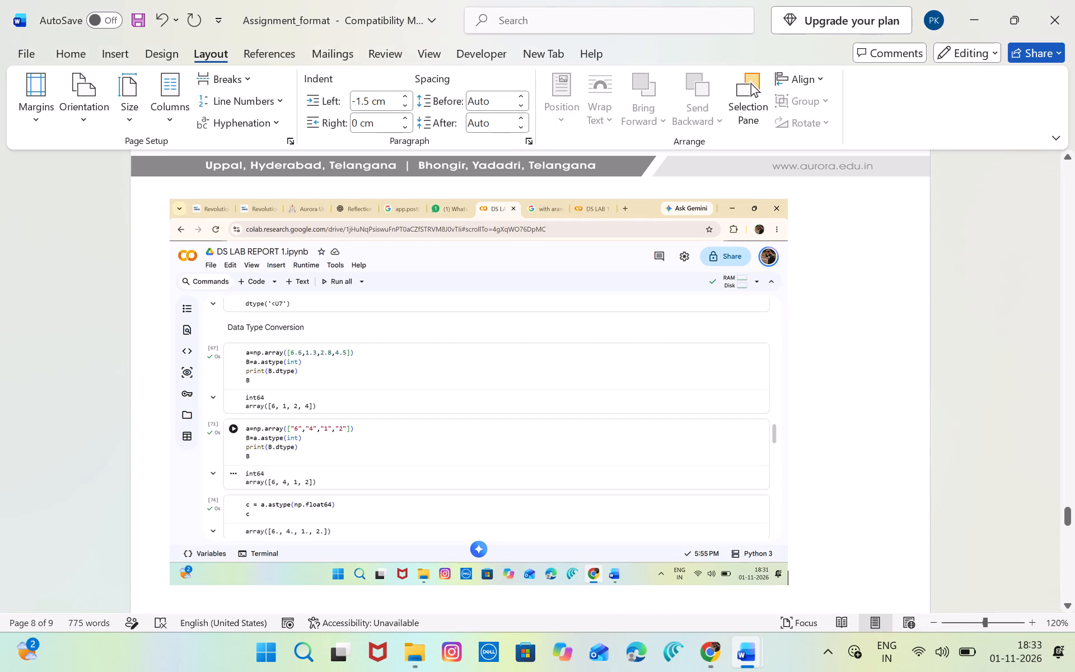
key("Return")
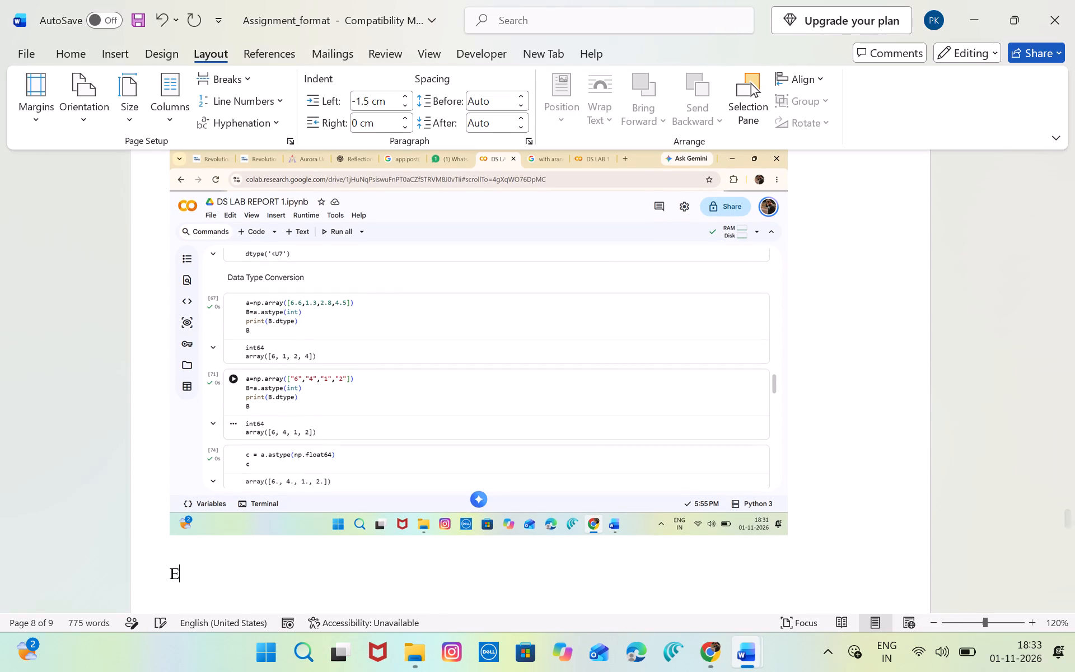
type("xplanation")
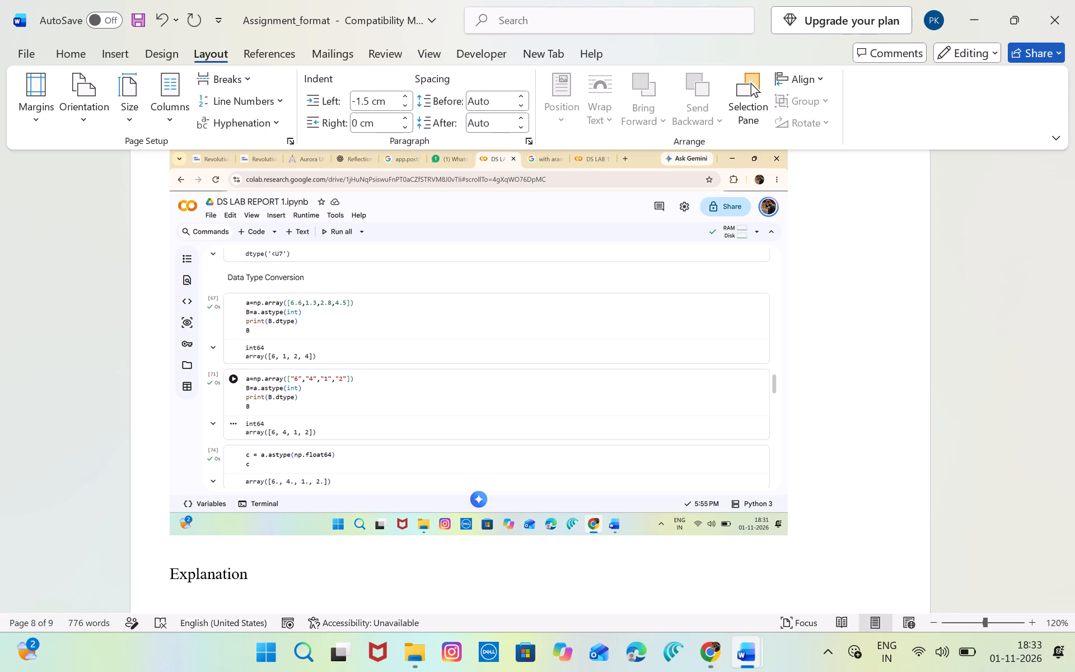
type(":_")
key("BackSpace")
key("minus")
left_click_drag(265, 576, 221, 575)
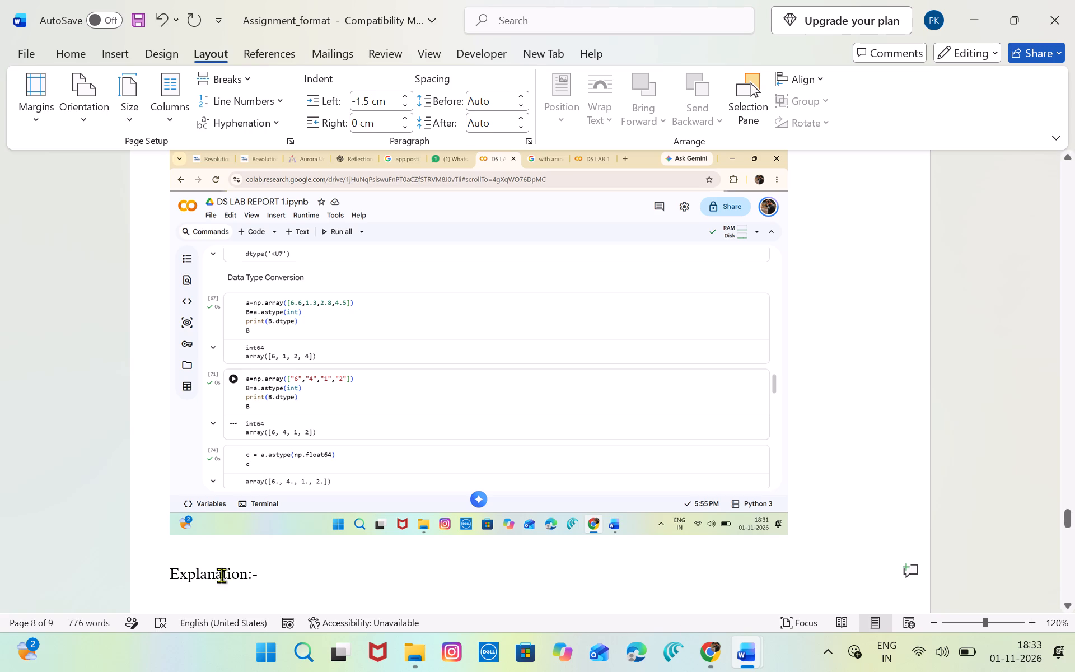
left_click_drag(221, 575, 179, 571)
left_click_drag(186, 558, 189, 550)
left_click(189, 550)
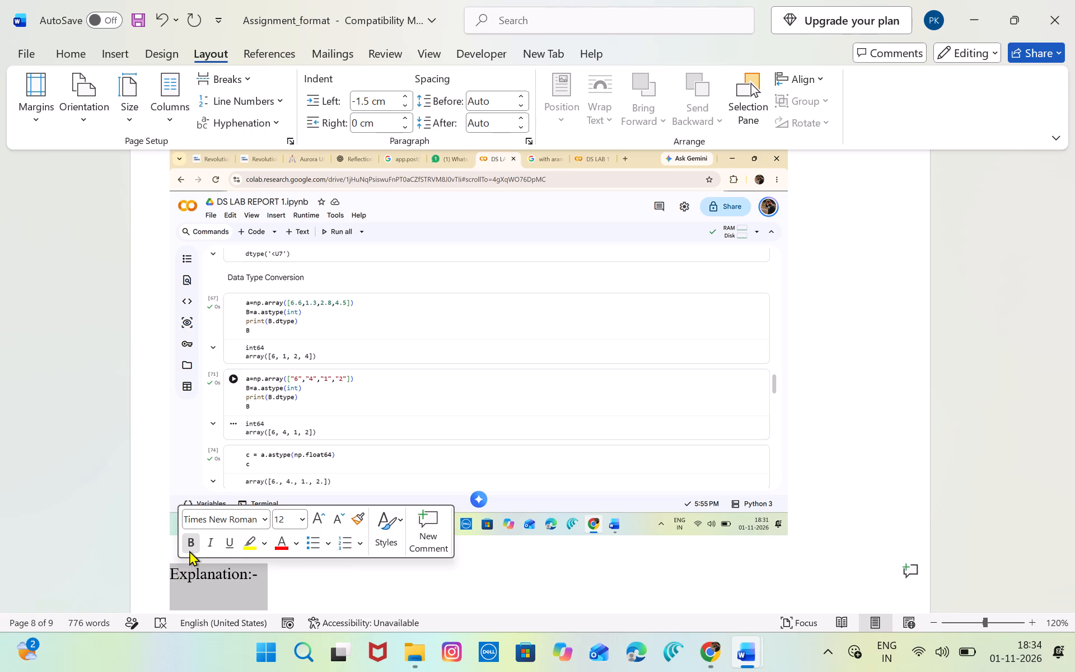
left_click(278, 564)
Paste the copied ChatGPT explanation in a new paragraph under the "Explanation:-" label.
key("Return")
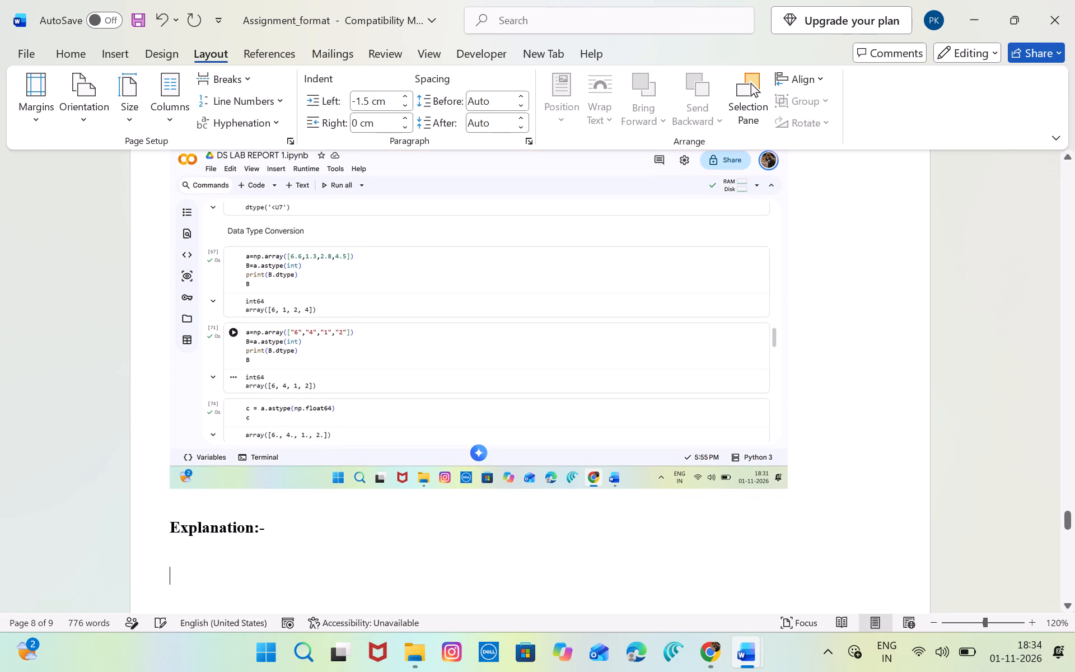
key("ctrl+v")
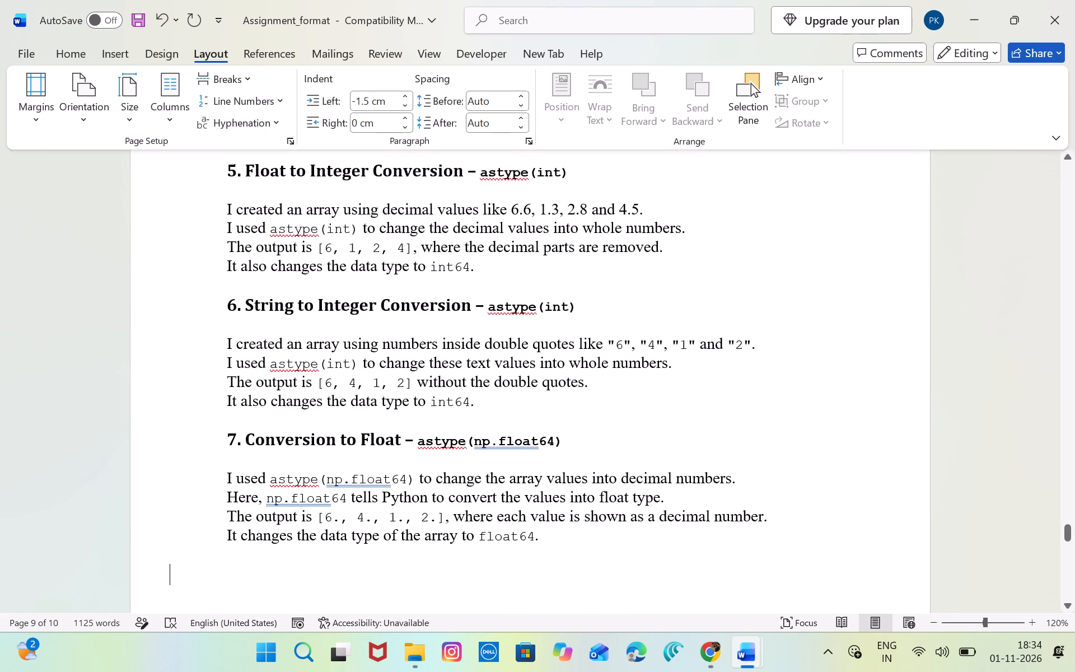
Widen the line spacing of the whole pasted explanation, from "1. Float Data Type" to the end of "7. Conversion to Float".
left_click(562, 545)
left_click_drag(562, 545, 211, 367)
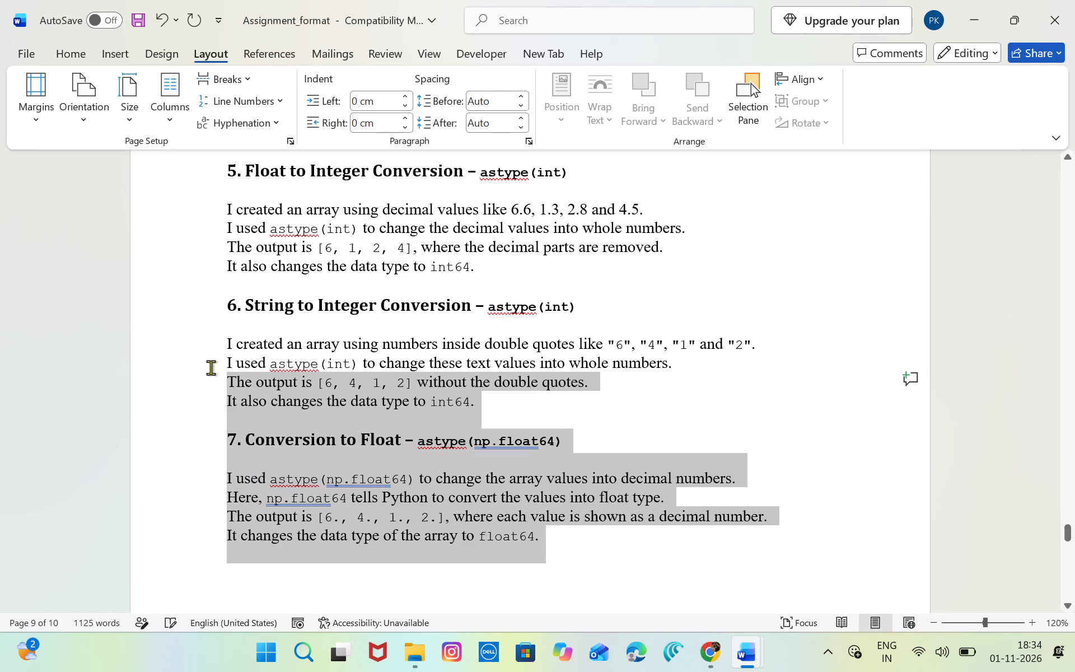
left_click_drag(211, 367, 223, 195)
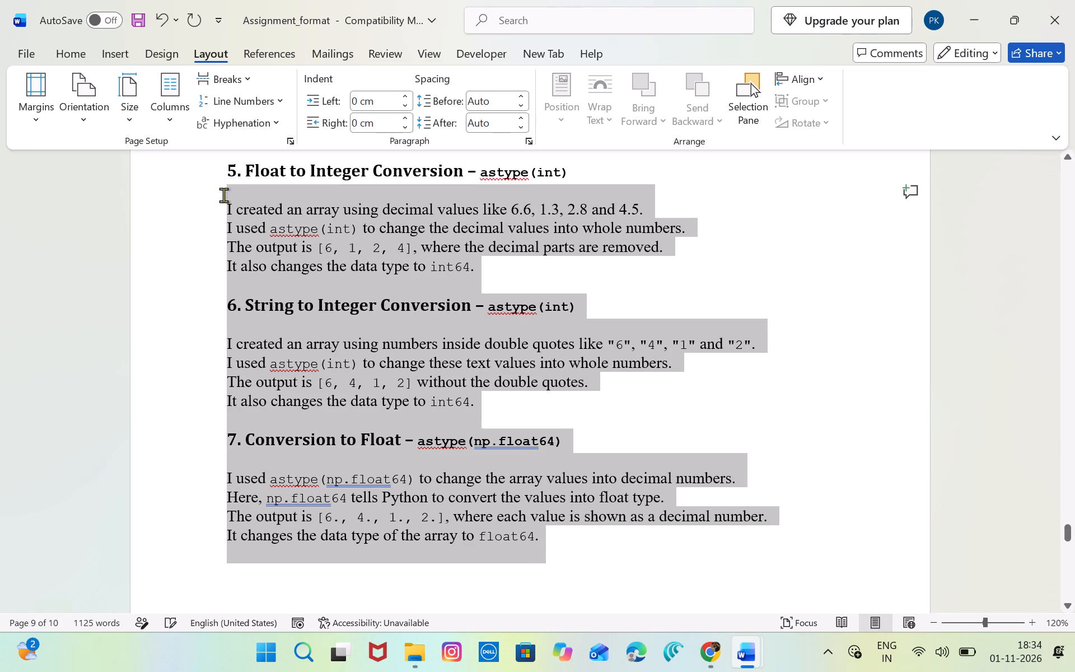
left_click_drag(223, 195, 228, 143)
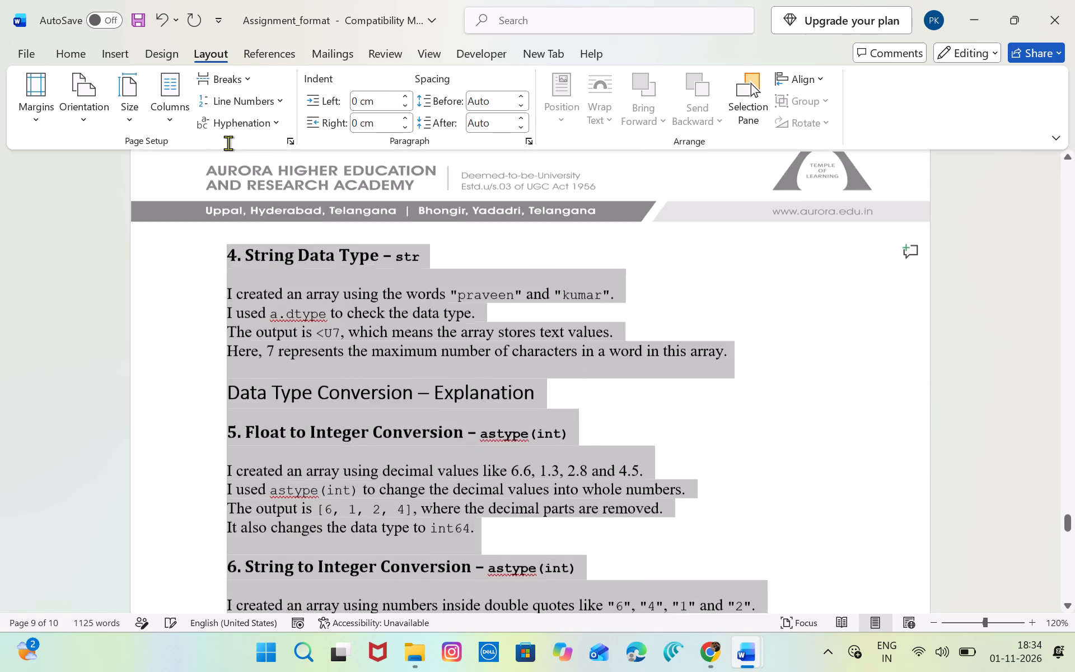
left_click_drag(228, 143, 236, 453)
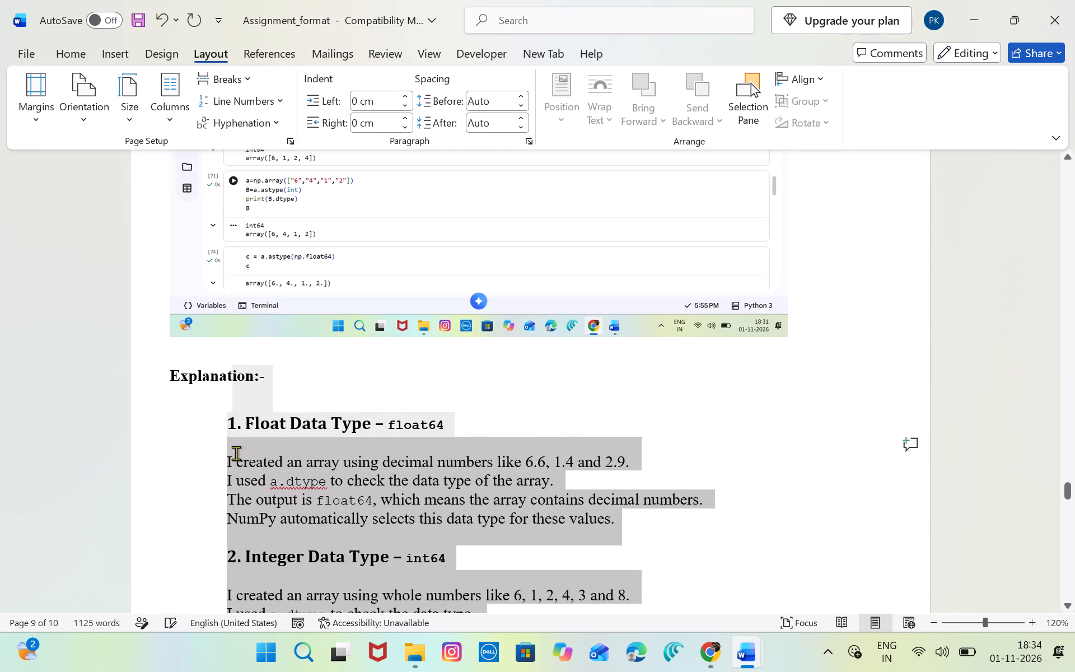
left_click_drag(236, 453, 222, 429)
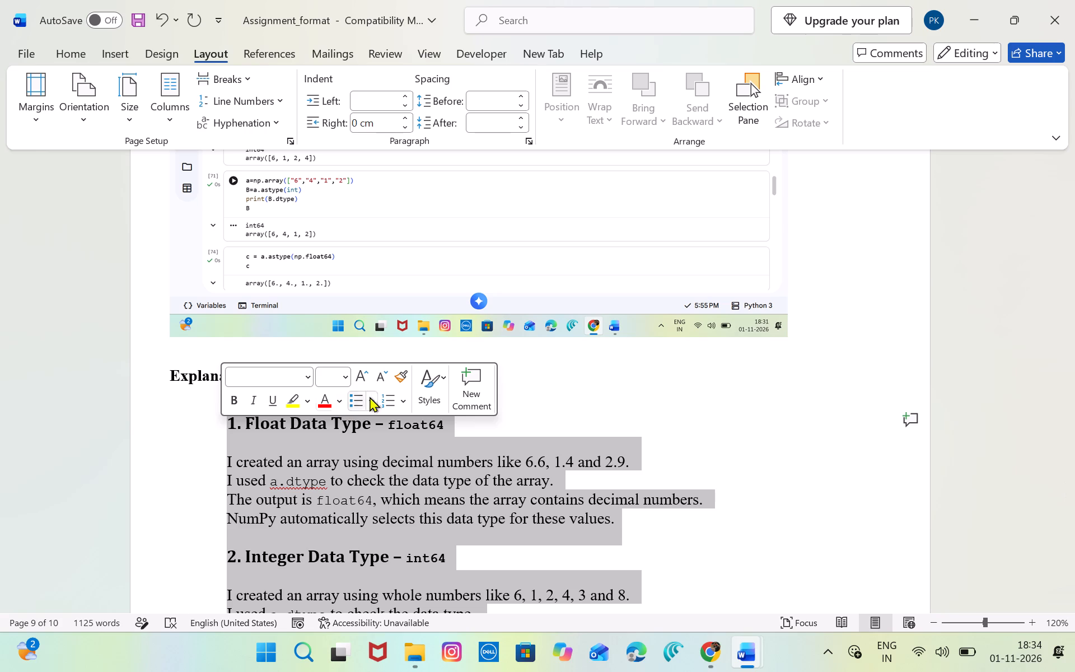
left_click(78, 50)
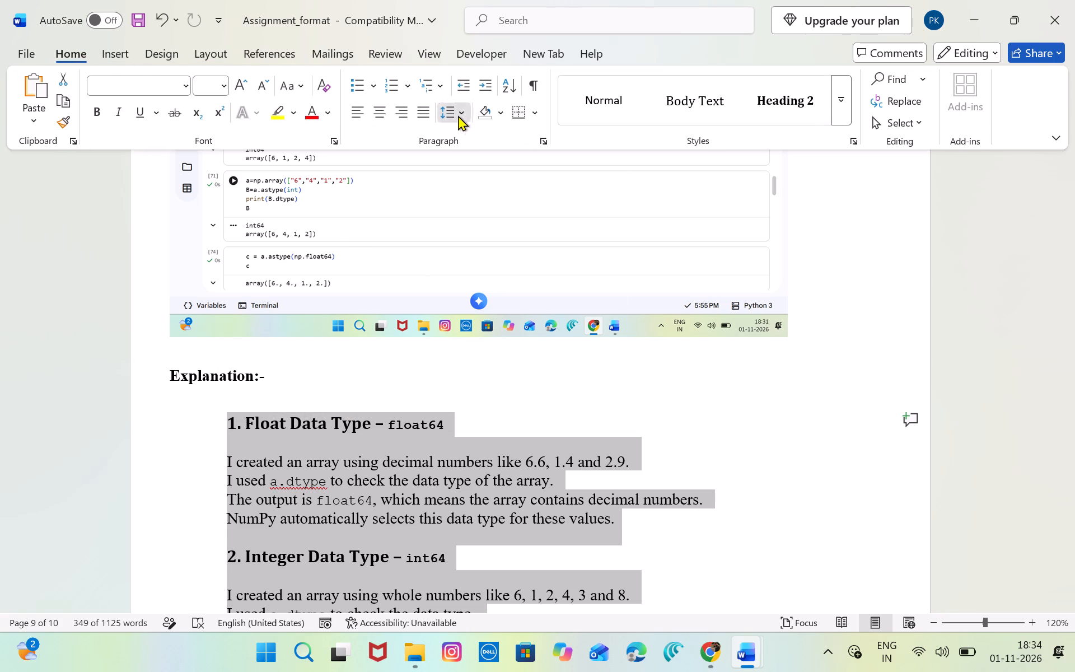
left_click(458, 115)
left_click(478, 188)
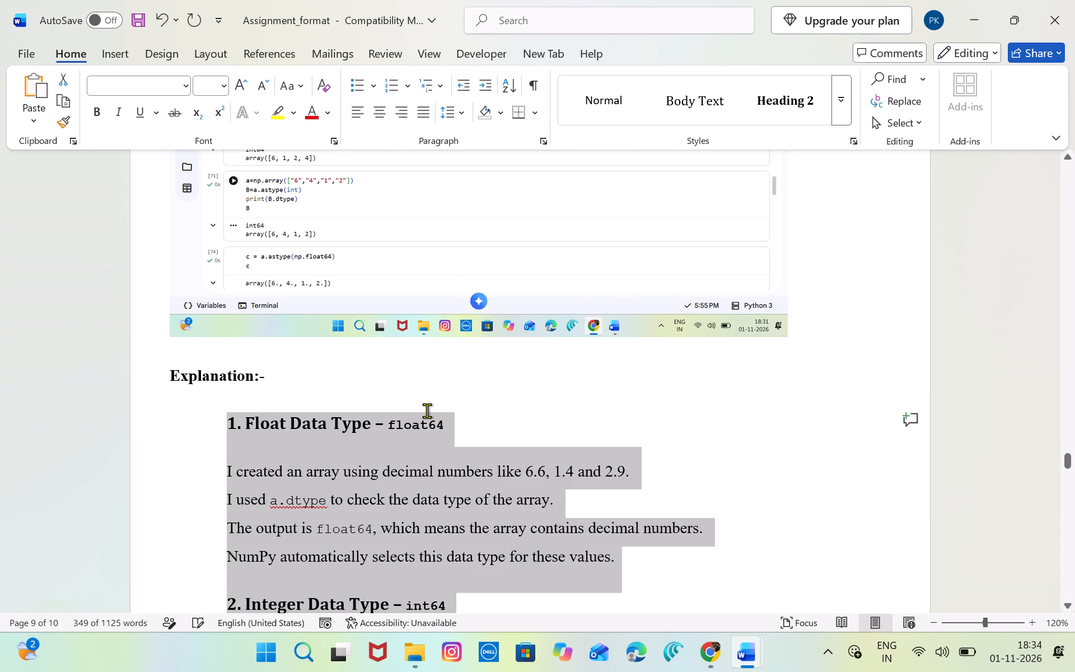
left_click(437, 422)
Delete "– Explanation" from the "Data Type Conversion – Explanation" heading so it reads "Data Type Conversion".
scroll(437, 422, "down", 1)
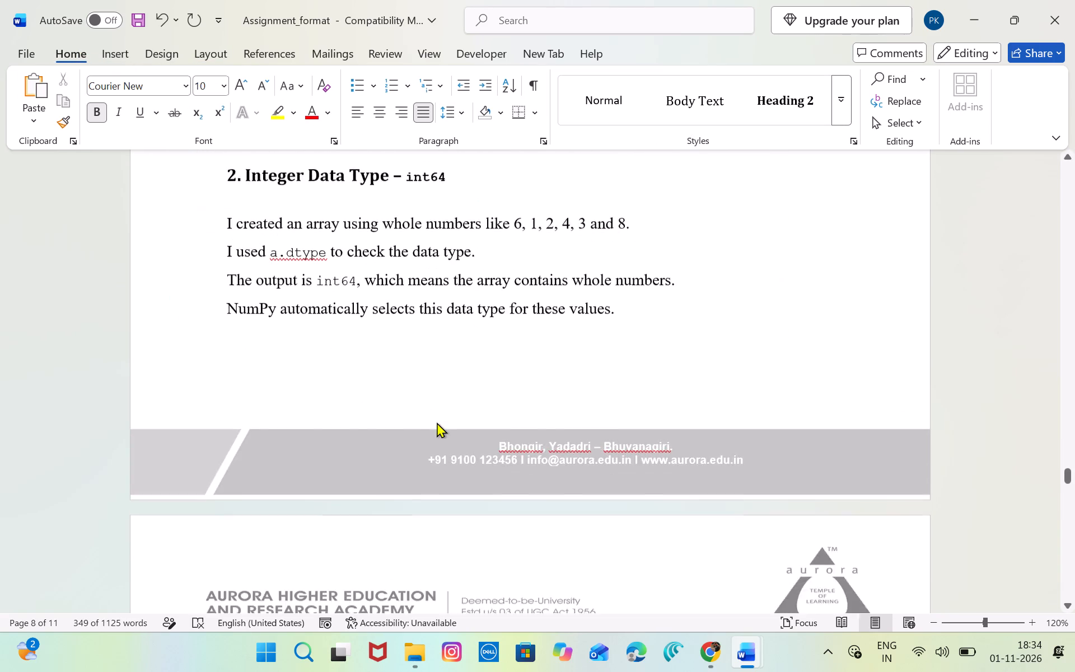
scroll(437, 422, "down", 1)
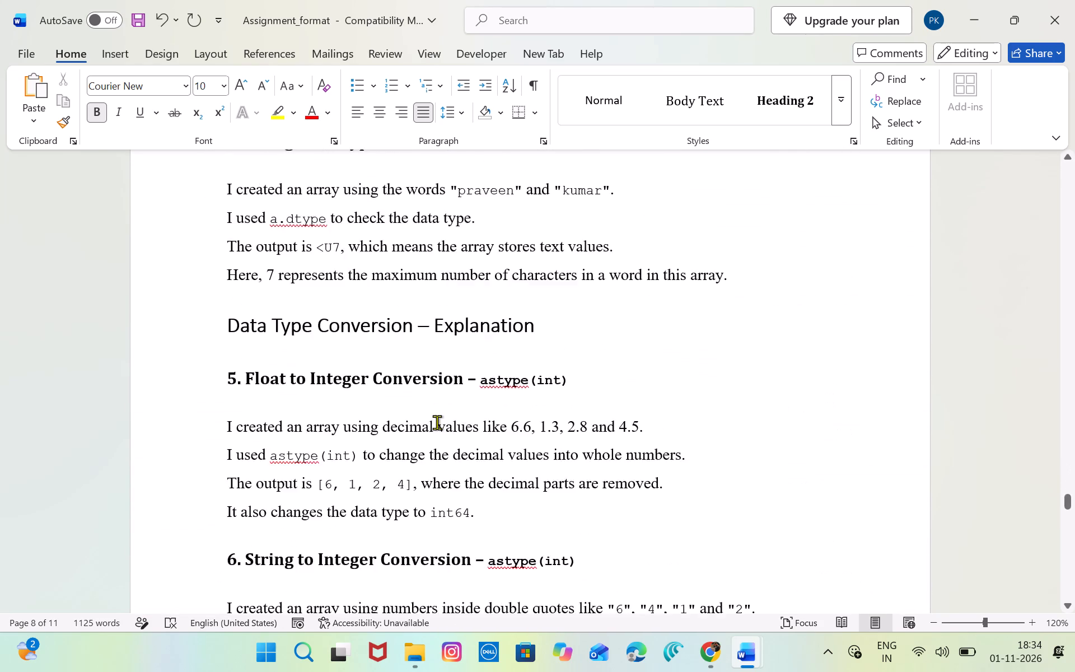
scroll(437, 422, "down", 1)
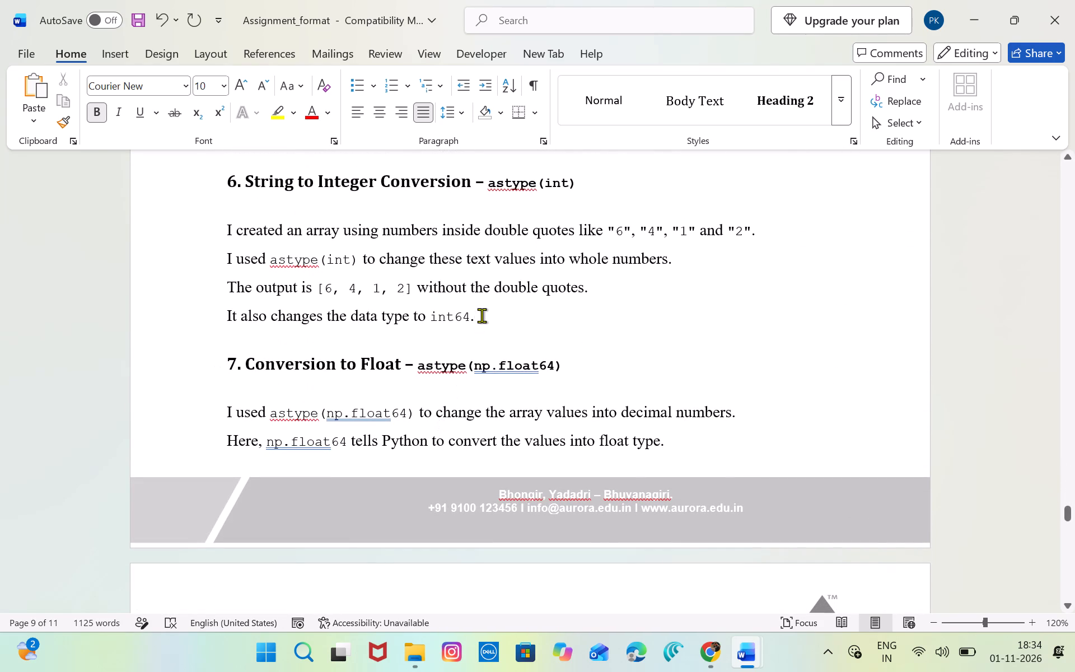
scroll(479, 315, "up", 1)
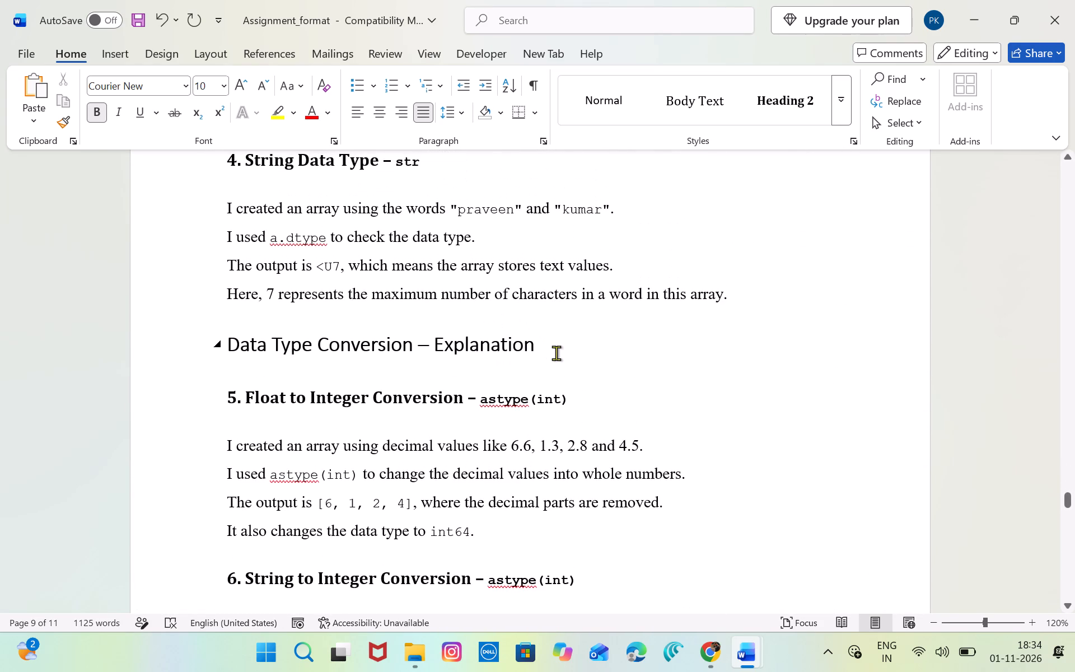
left_click_drag(556, 354, 419, 354)
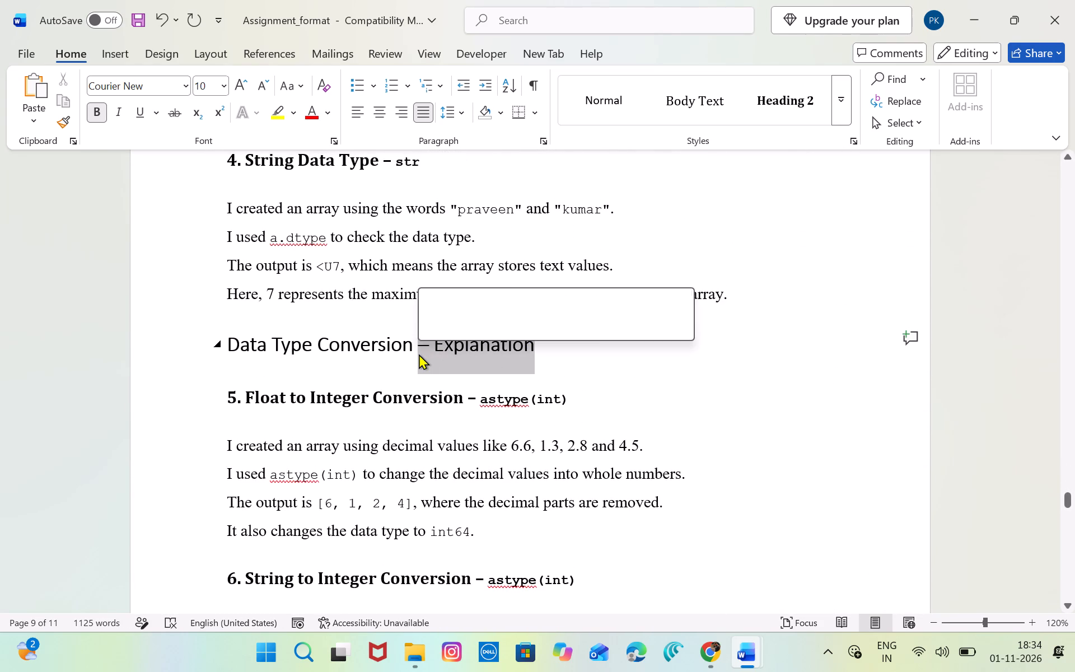
key("BackSpace")
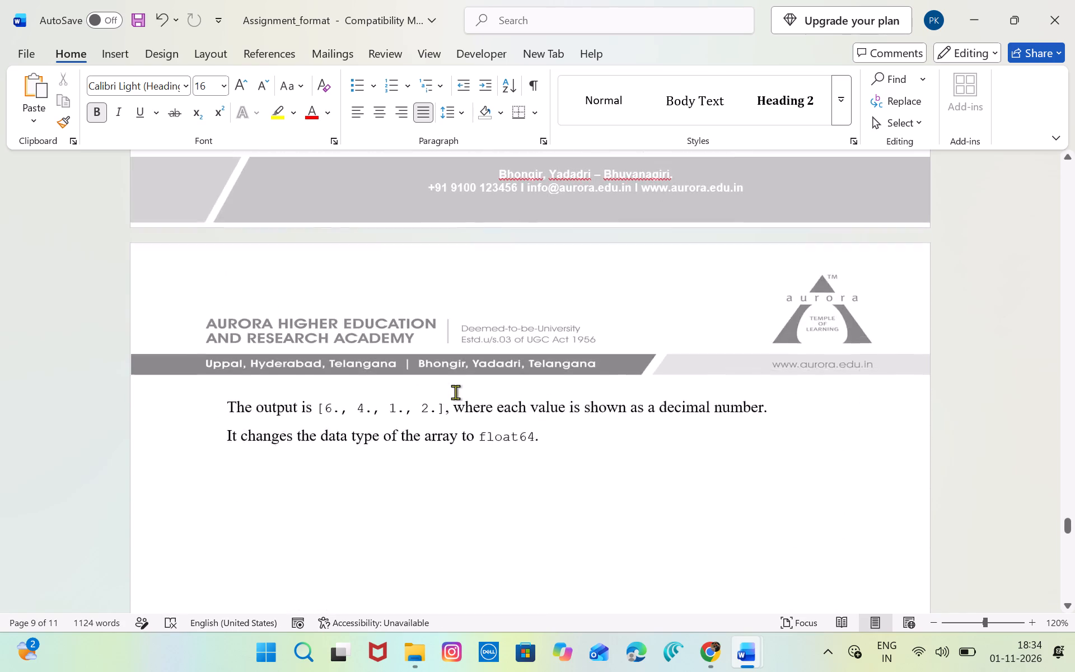
Insert two empty paragraphs after section 6's text to move the "7. Conversion to Float" section onto the next page.
left_click(490, 283)
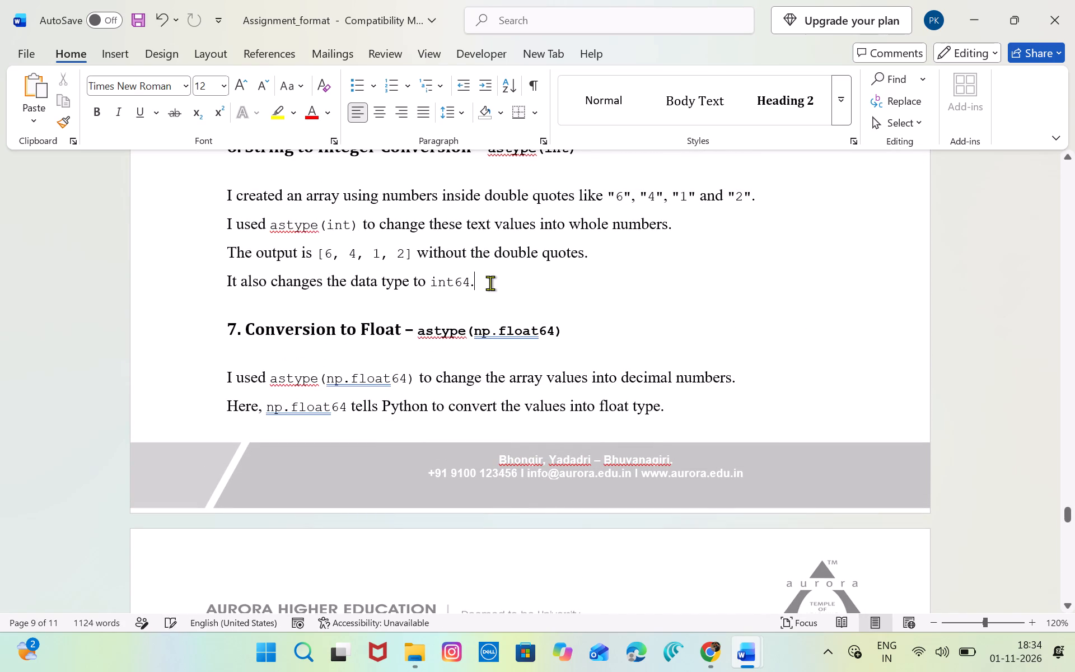
key("Return")
key("Return")
Add the heading text "4.Indexing" in a new paragraph below the last line of section 7, "Conversion to Float".
scroll(546, 374, "down", 1)
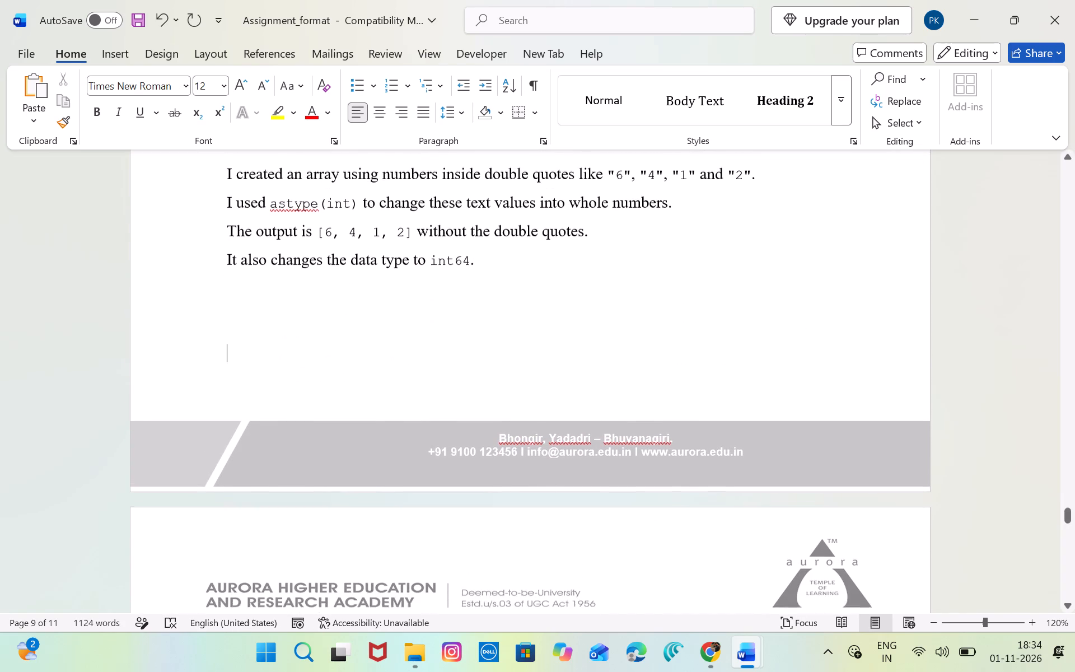
scroll(546, 374, "down", 1)
left_click(551, 387)
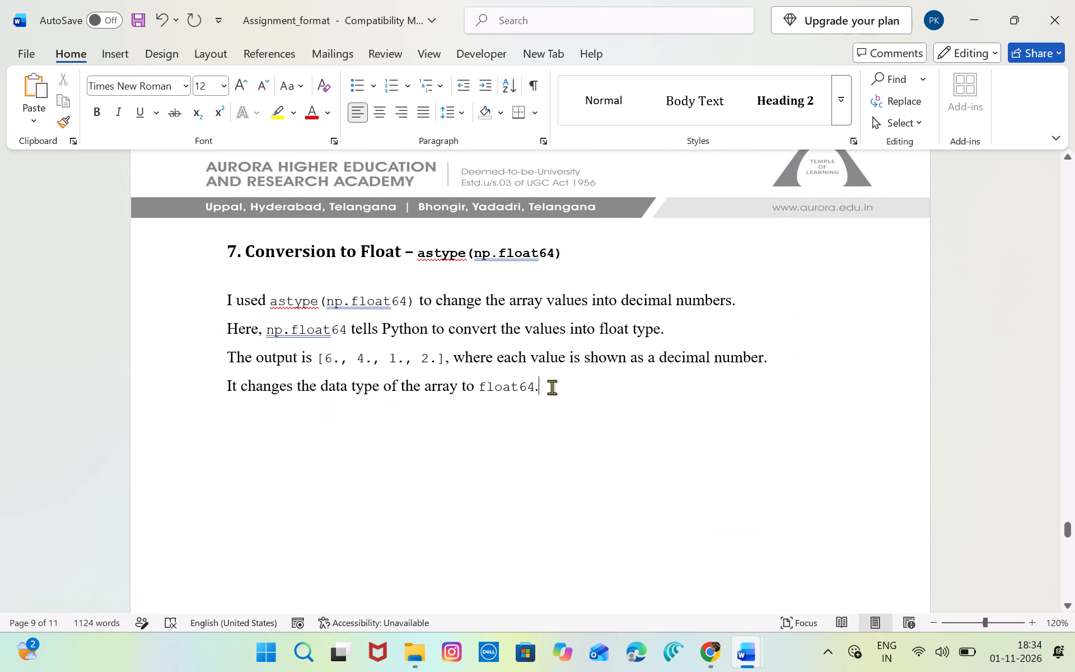
key("Return")
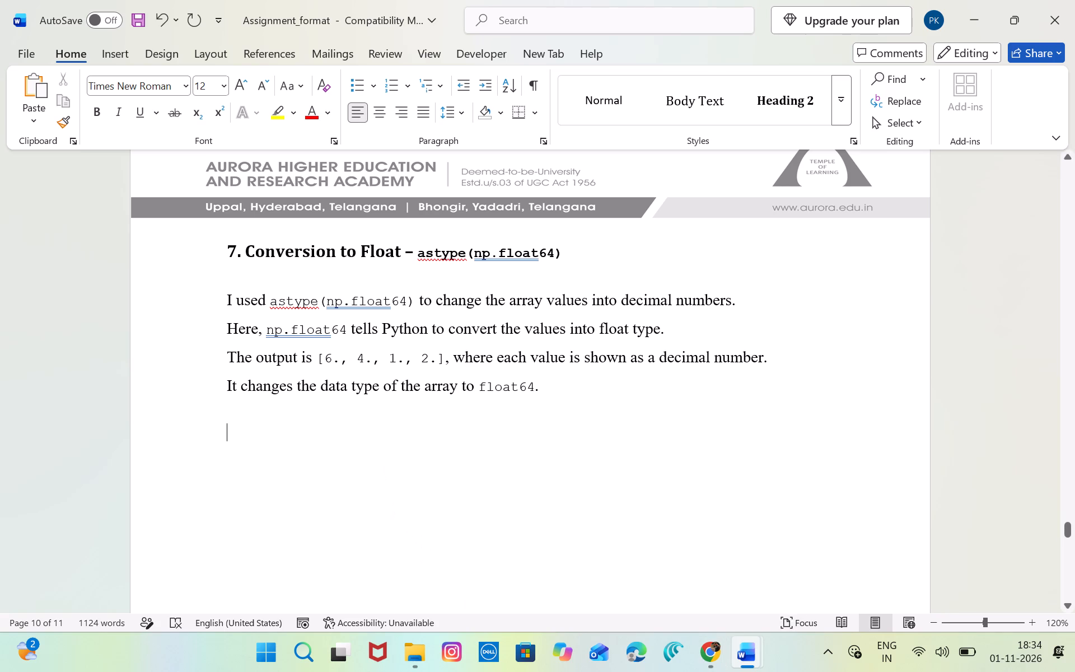
key("4")
key("period")
key("i")
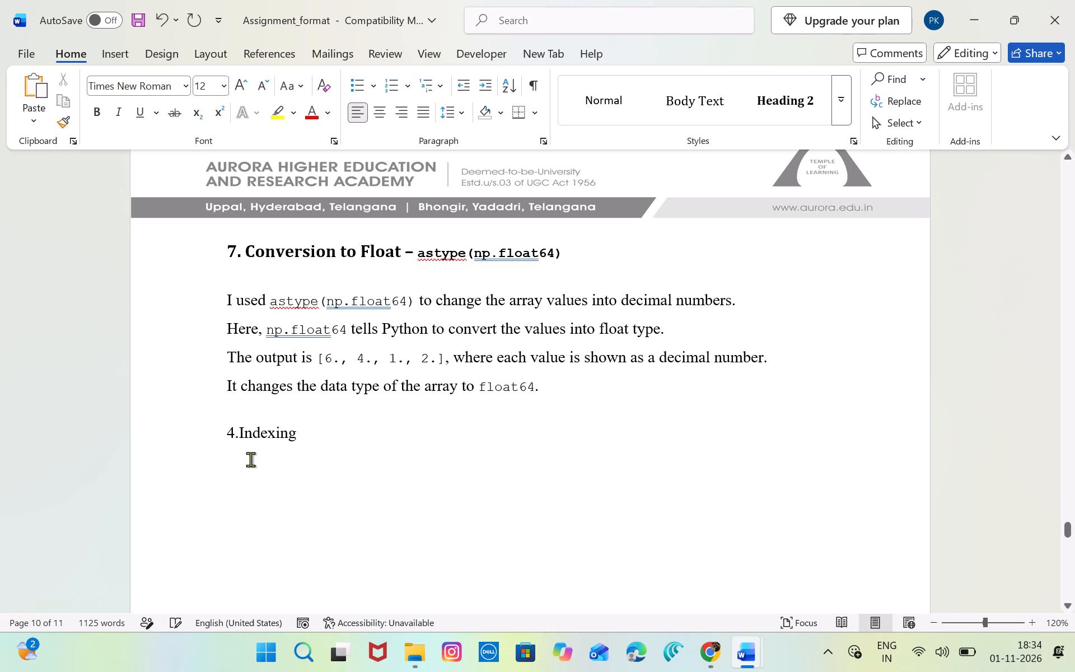
left_click(228, 435)
key("BackSpace")
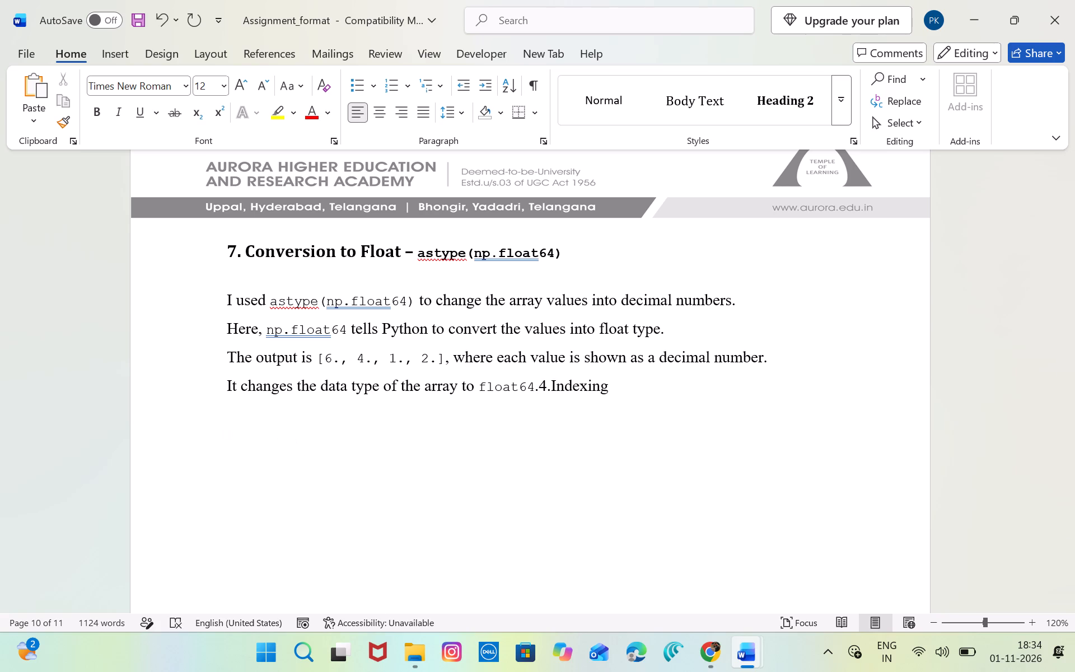
key("Return")
Set the left indent of the "4.Indexing" paragraph to -1.8 cm.
left_click_drag(323, 430, 229, 436)
left_click(189, 52)
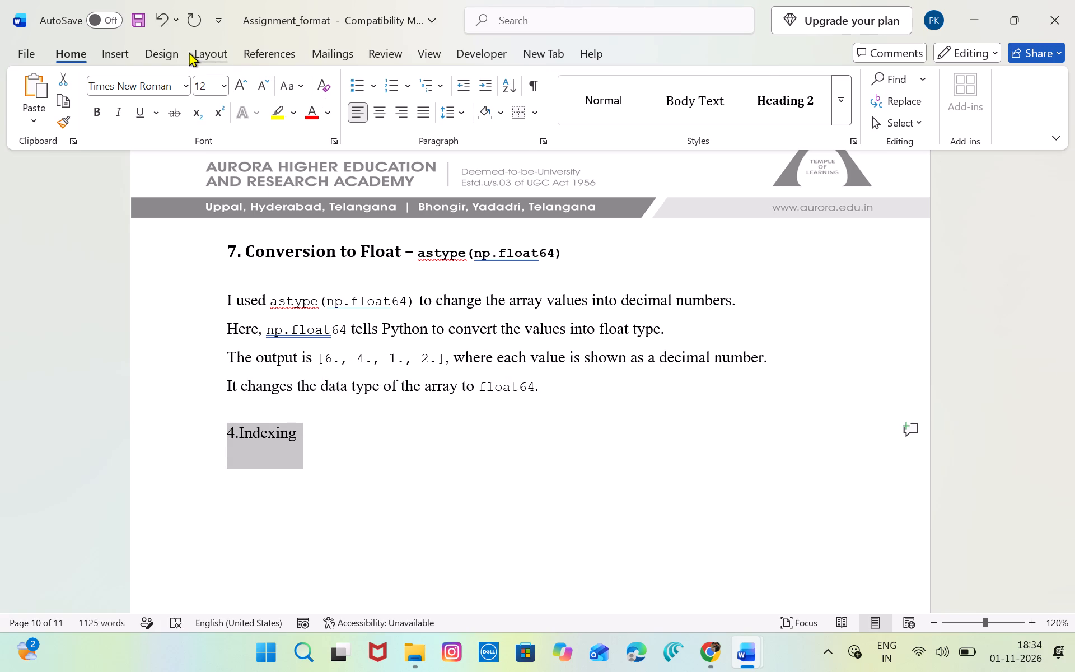
triple_click(403, 105)
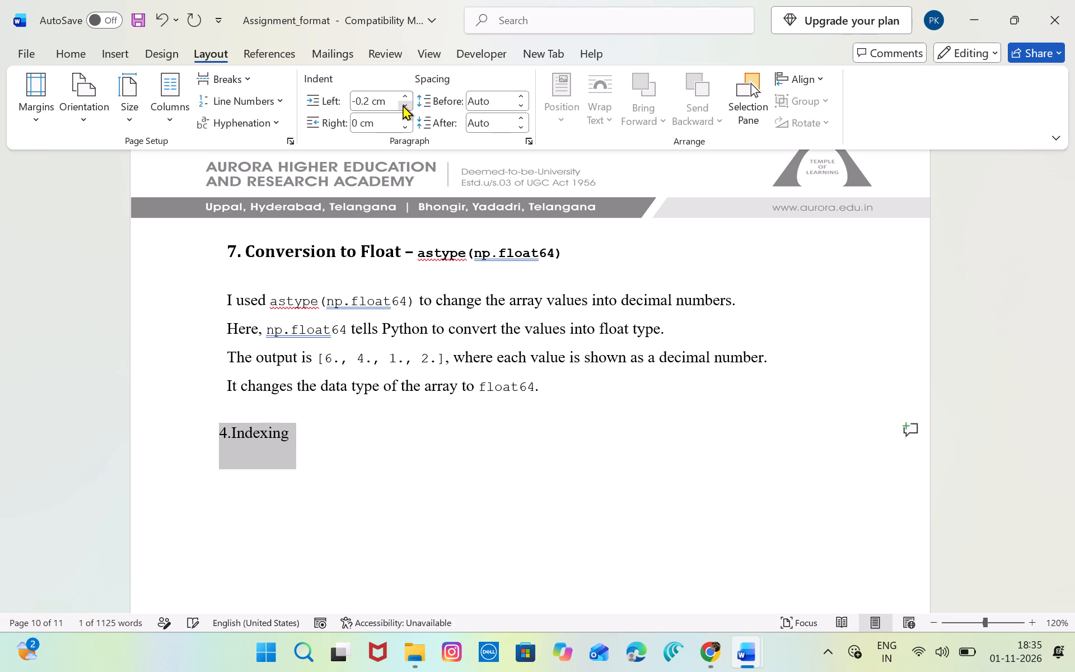
triple_click(403, 105)
triple_click(403, 105)
triple_click(403, 105)
left_click(403, 105)
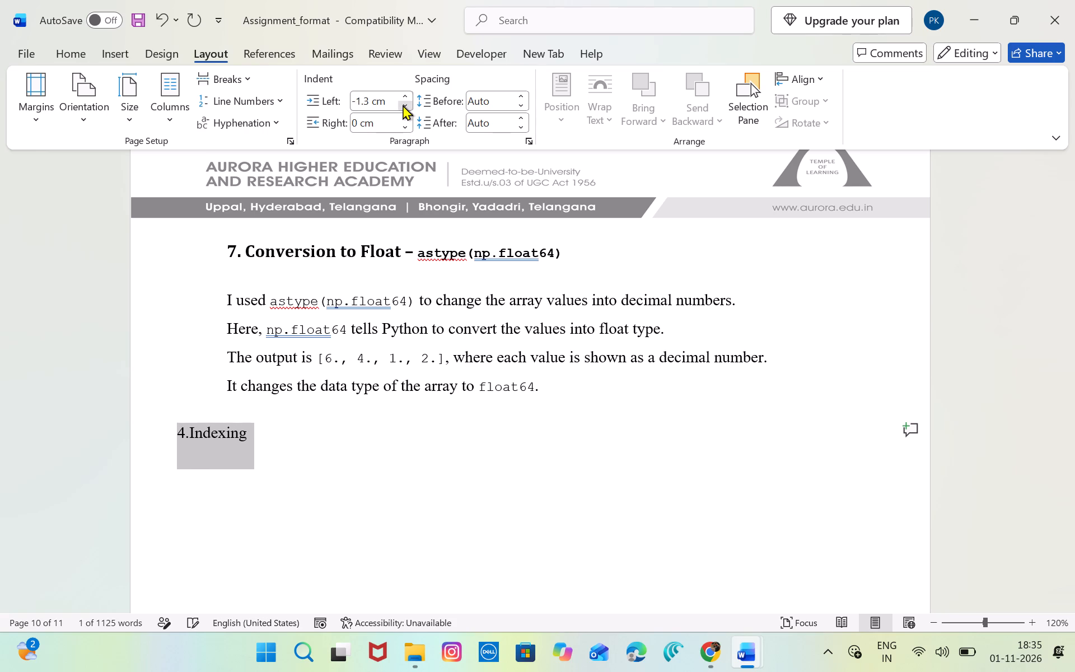
triple_click(403, 105)
double_click(403, 105)
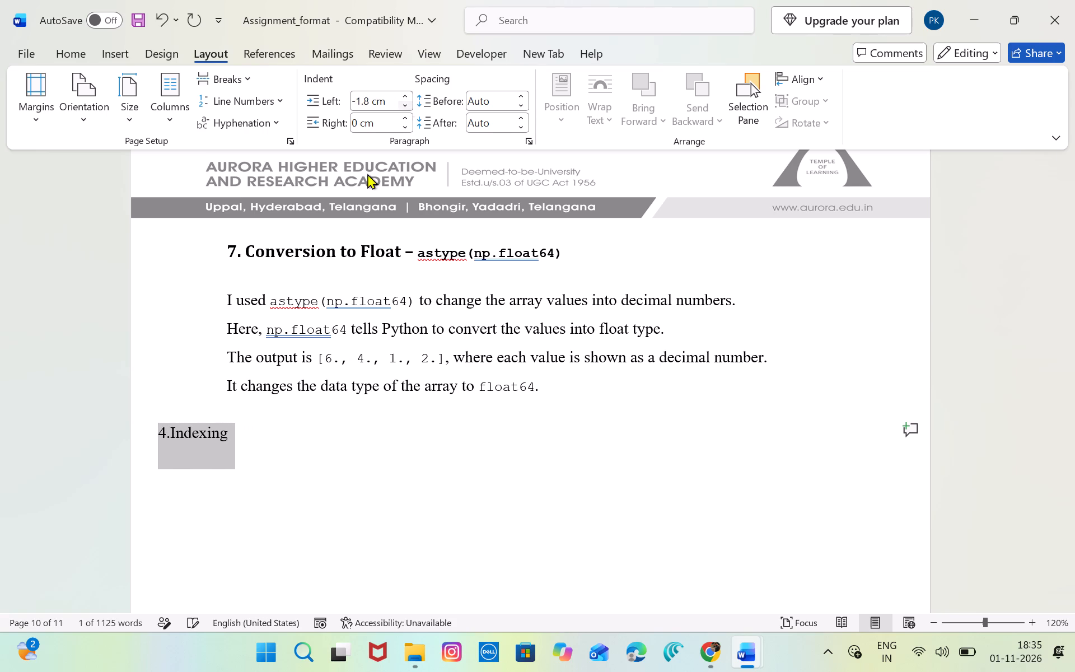
Format the "4.Indexing" heading as bold 16 pt and start a new paragraph beneath it.
left_click(315, 438)
left_click_drag(315, 438, 137, 428)
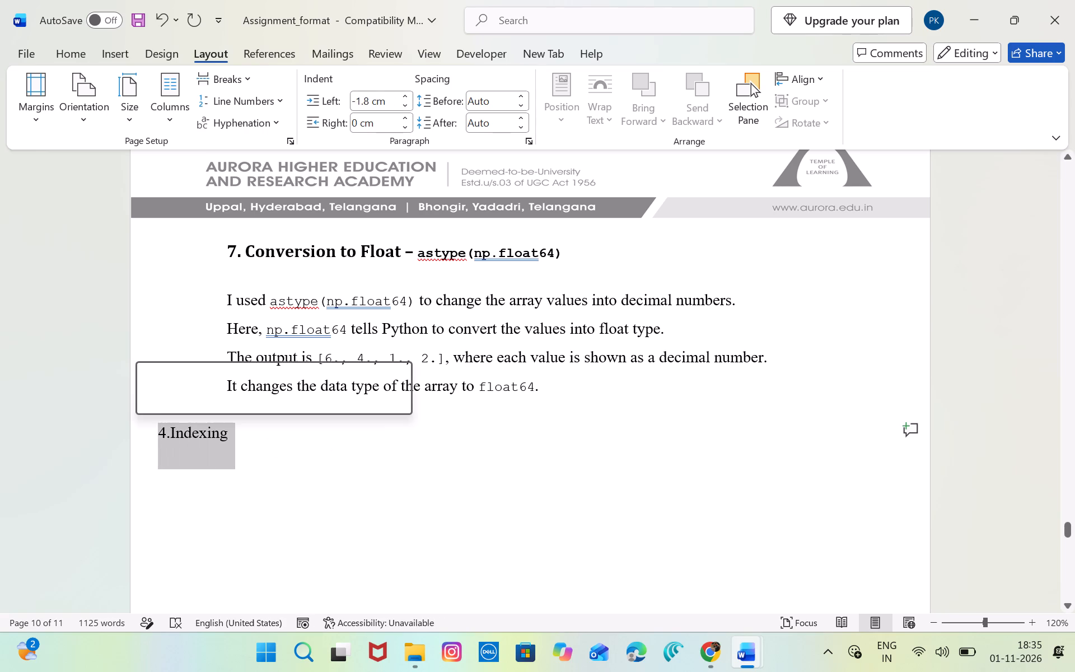
left_click(153, 398)
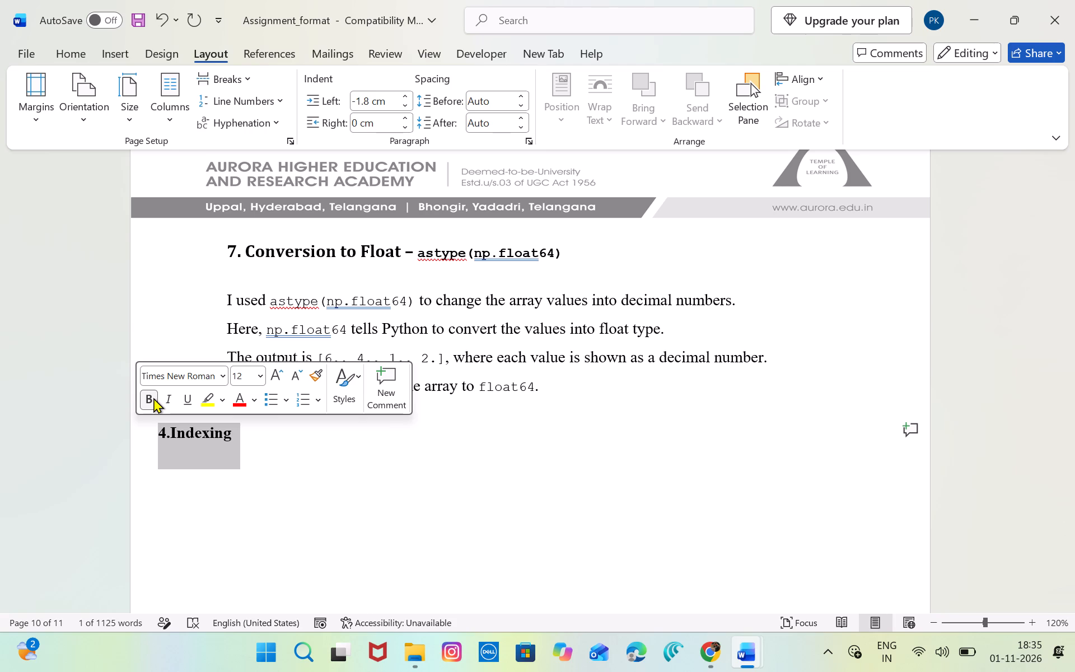
left_click(262, 376)
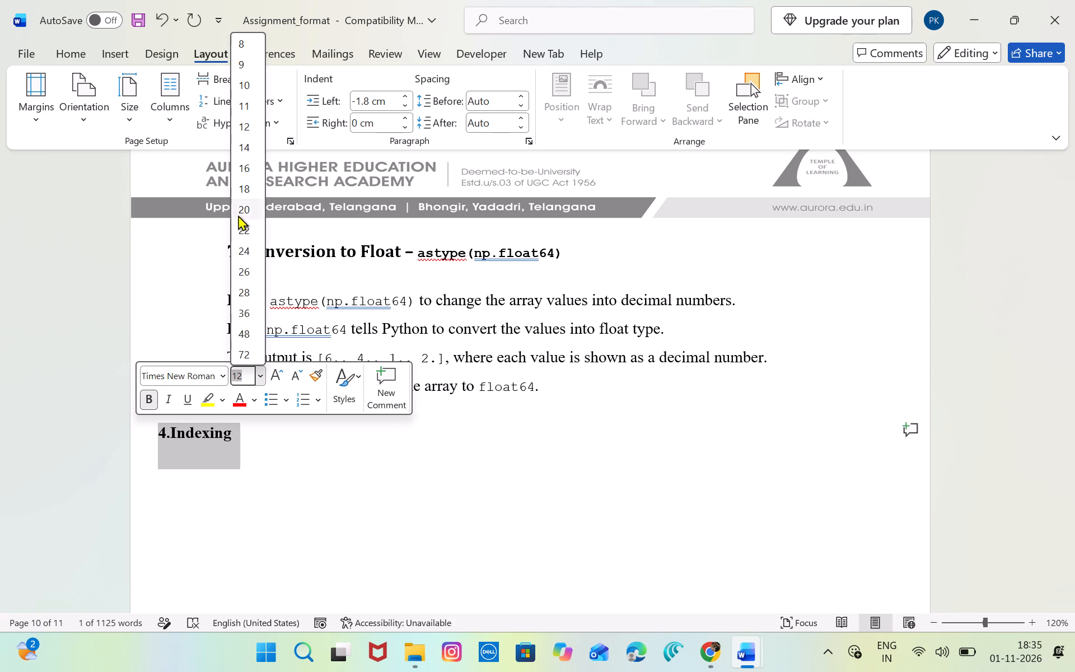
left_click(245, 169)
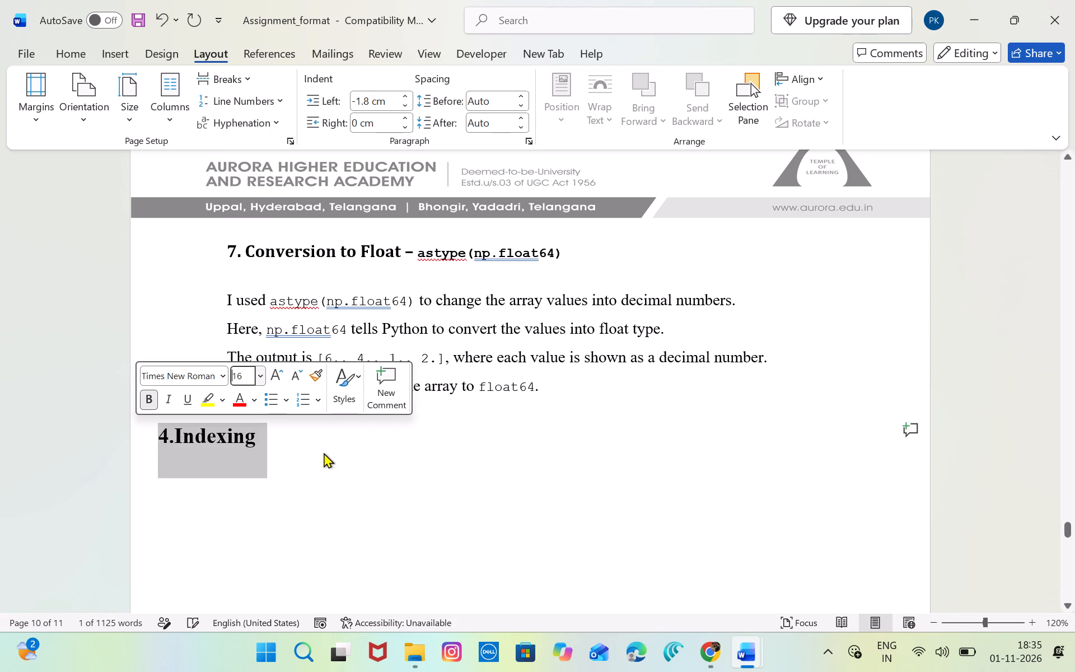
left_click(316, 452)
key("Return")
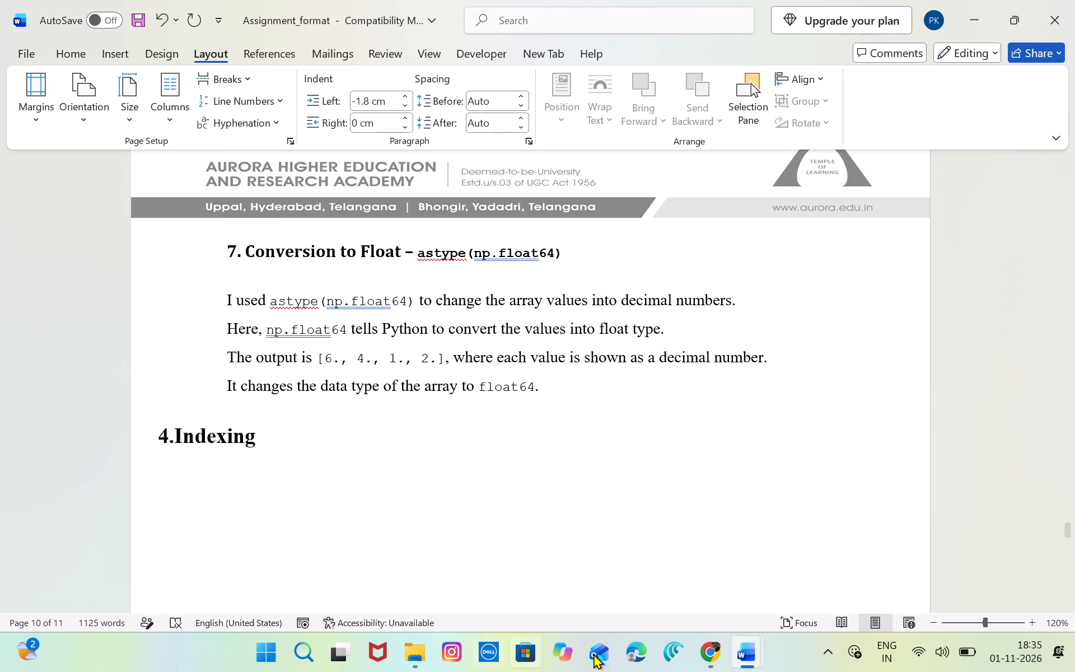
Switch to the DS LAB REPORT 1 Colab notebook in Chrome and capture a screenshot from the "Indexing" heading down to the d=A[1,0] code.
double_click(694, 645)
left_click(707, 665)
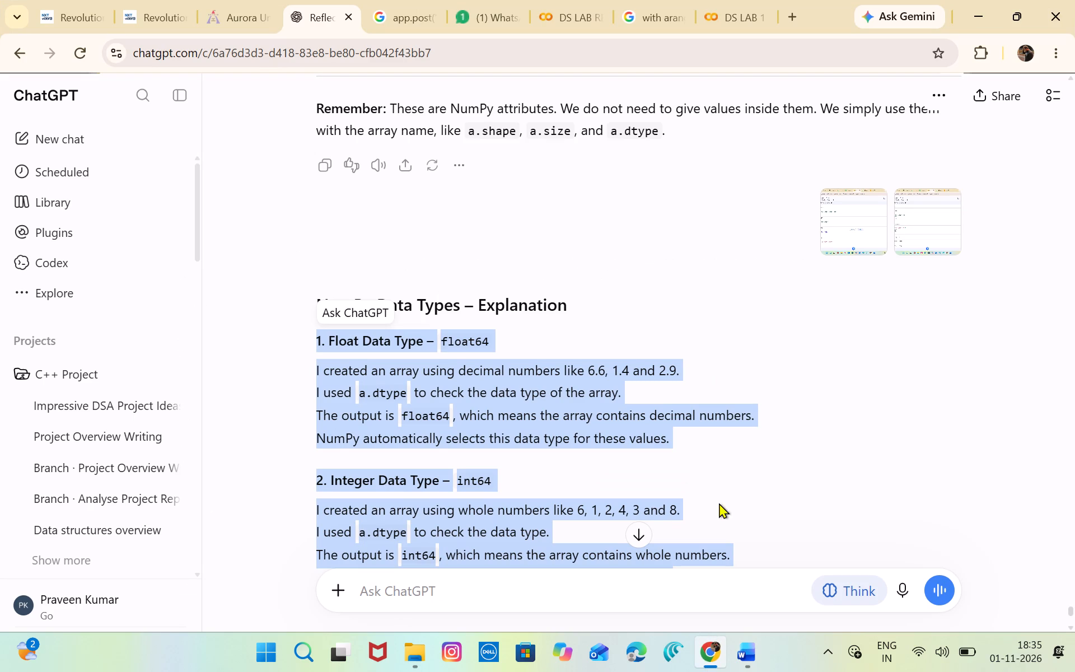
left_click(526, 301)
scroll(526, 301, "down", 10)
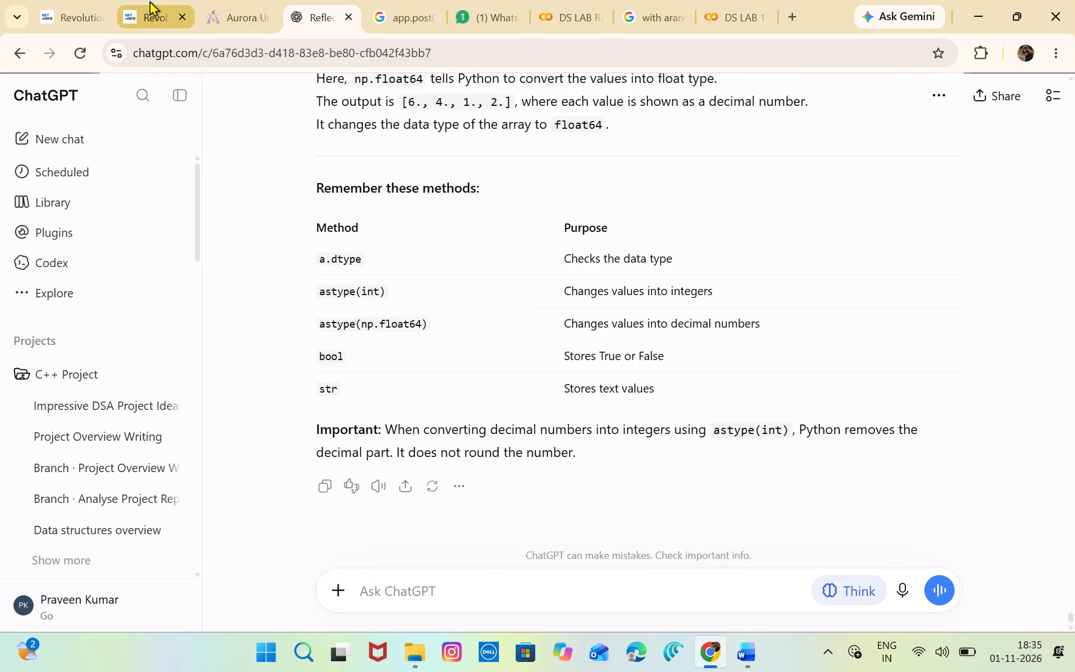
left_click(536, 0)
scroll(395, 332, "down", 2)
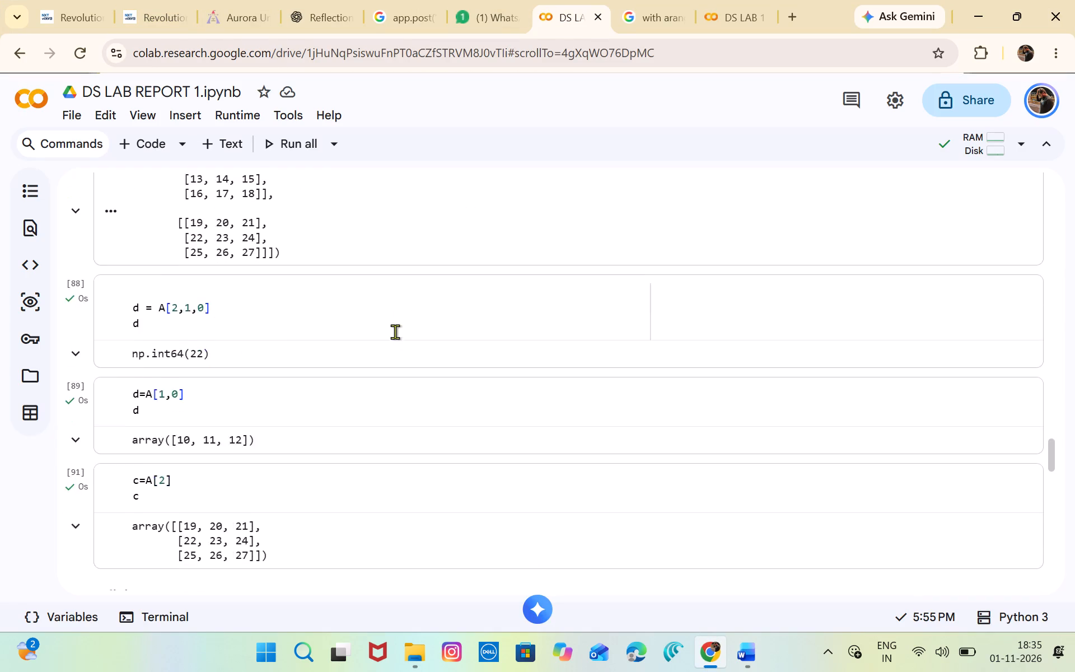
scroll(395, 332, "down", 5)
scroll(395, 332, "up", 4)
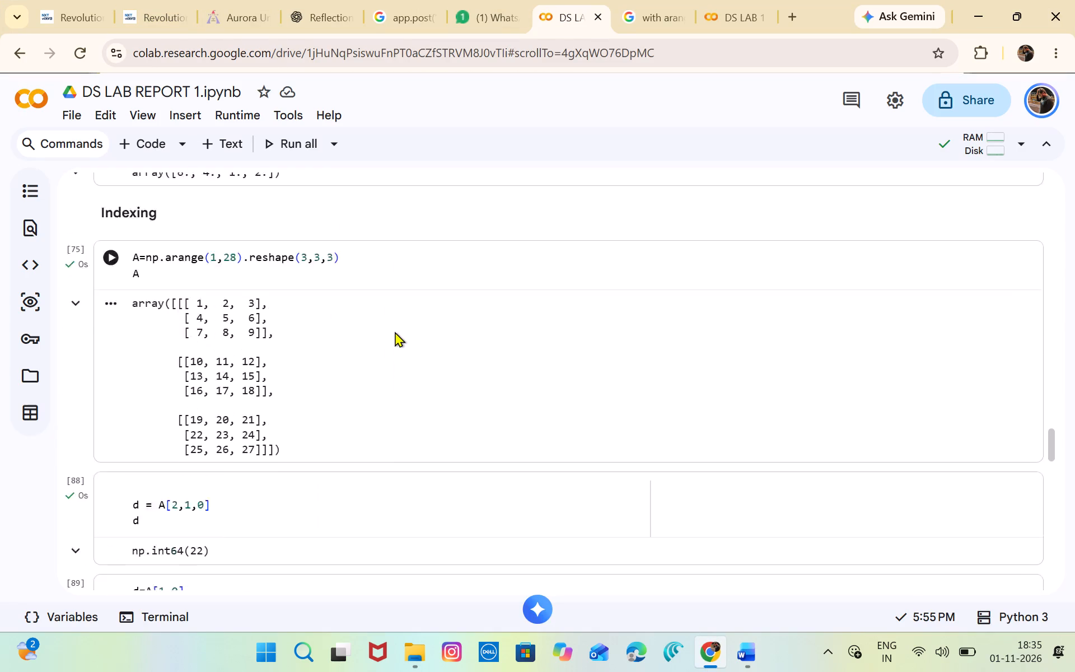
scroll(395, 332, "up", 2)
scroll(395, 332, "down", 2)
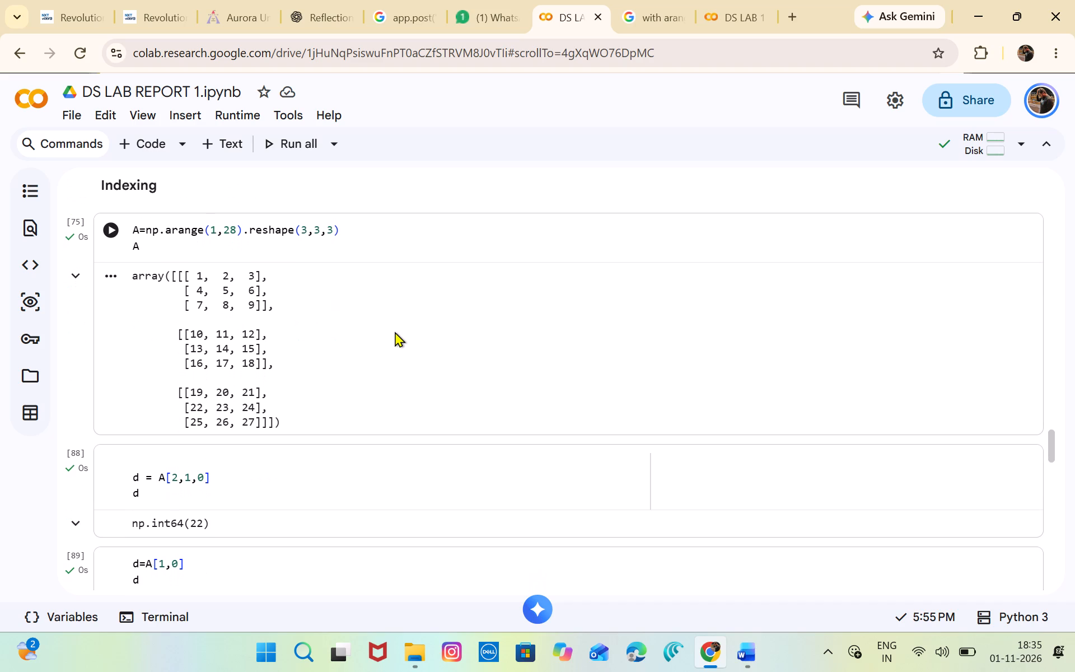
scroll(395, 332, "down", 1)
key("super+Print")
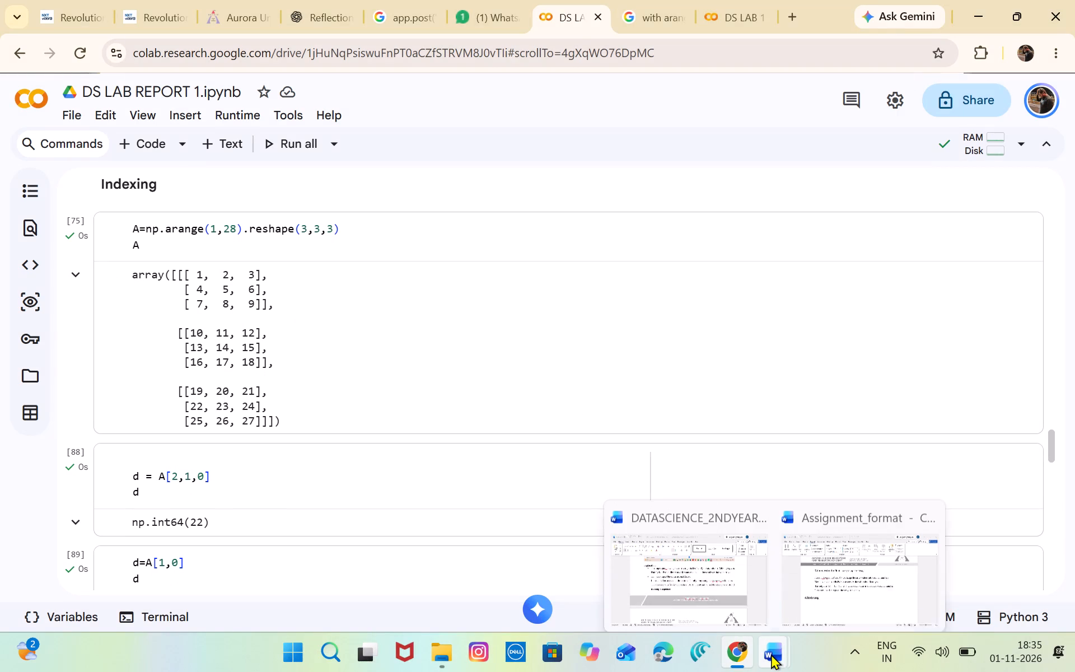
Switch to the Assignment_format document in Word and paste the Indexing screenshot under the "4.Indexing" heading.
left_click(807, 597)
key("ctrl+v")
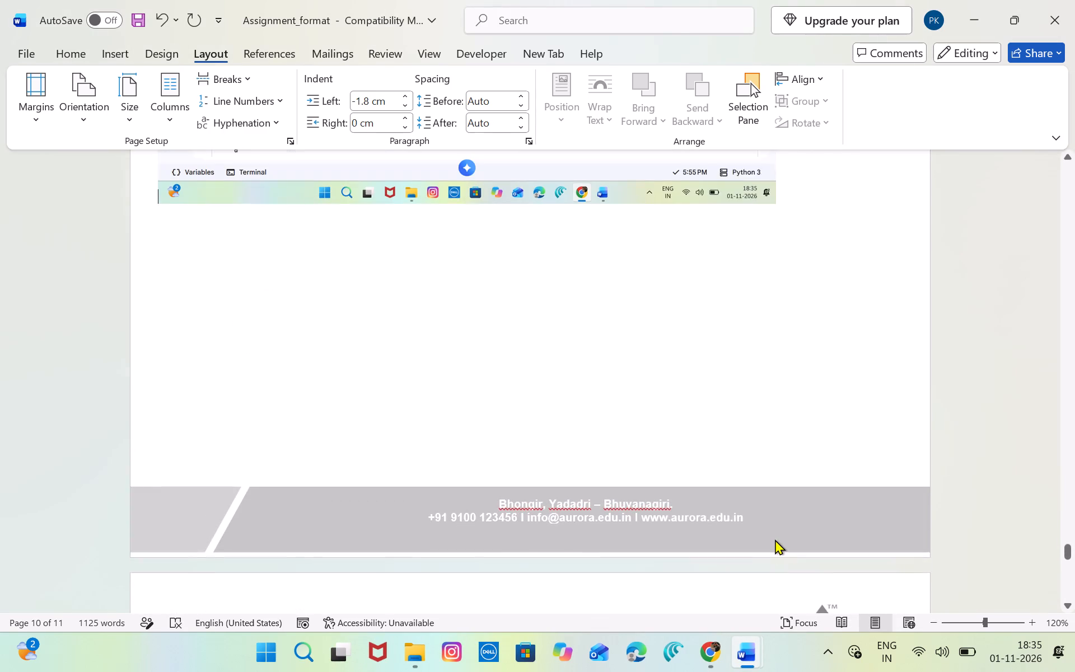
key("Return")
key("Return")
key("BackSpace")
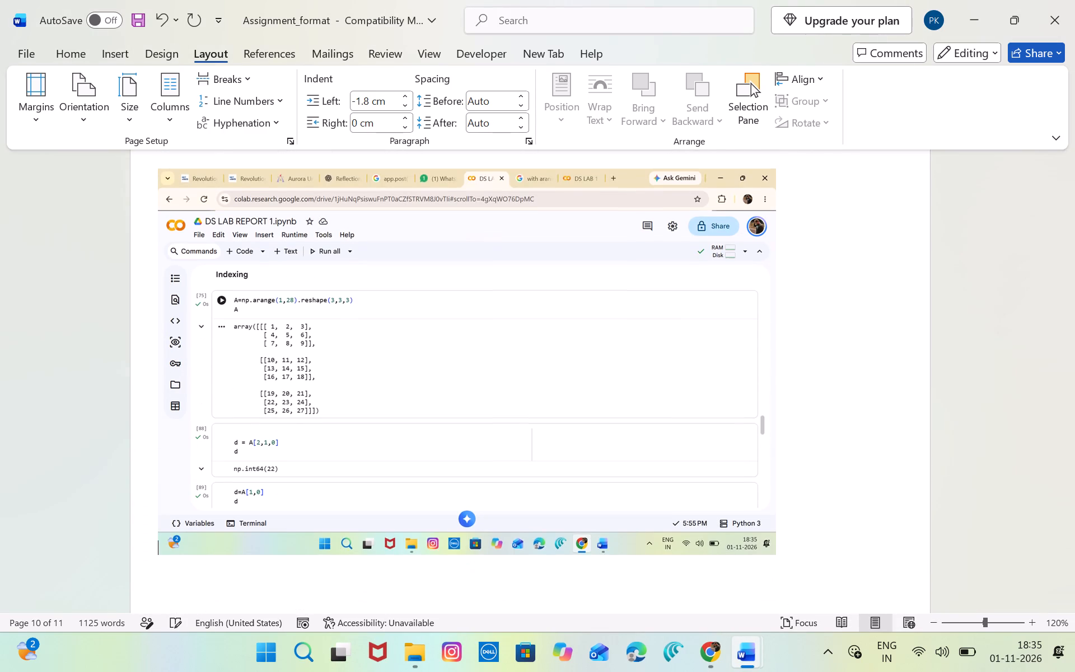
key("BackSpace")
scroll(801, 555, "up", 1)
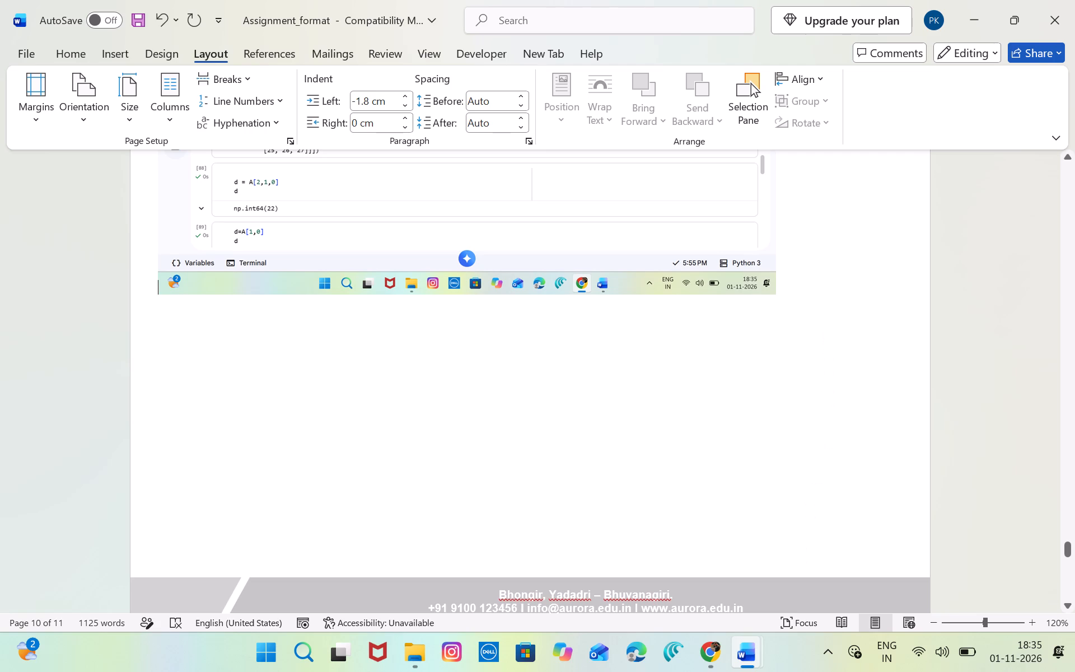
Insert seven empty paragraphs after the Indexing screenshot to continue on a new page.
left_click(828, 307)
key("Return")
key("Return")
key("Return")
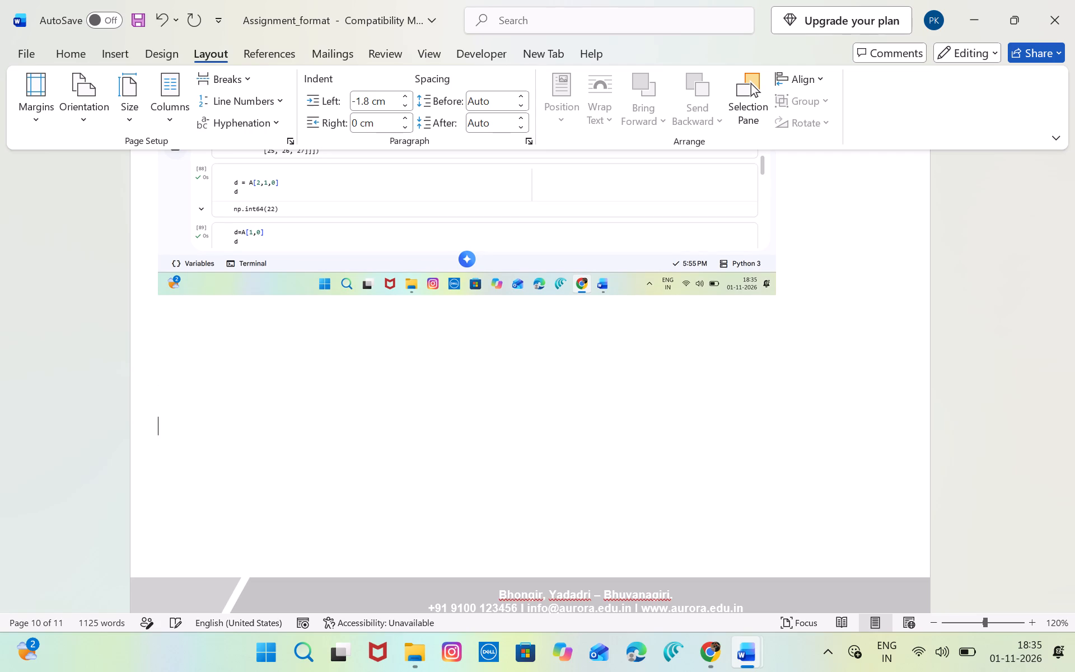
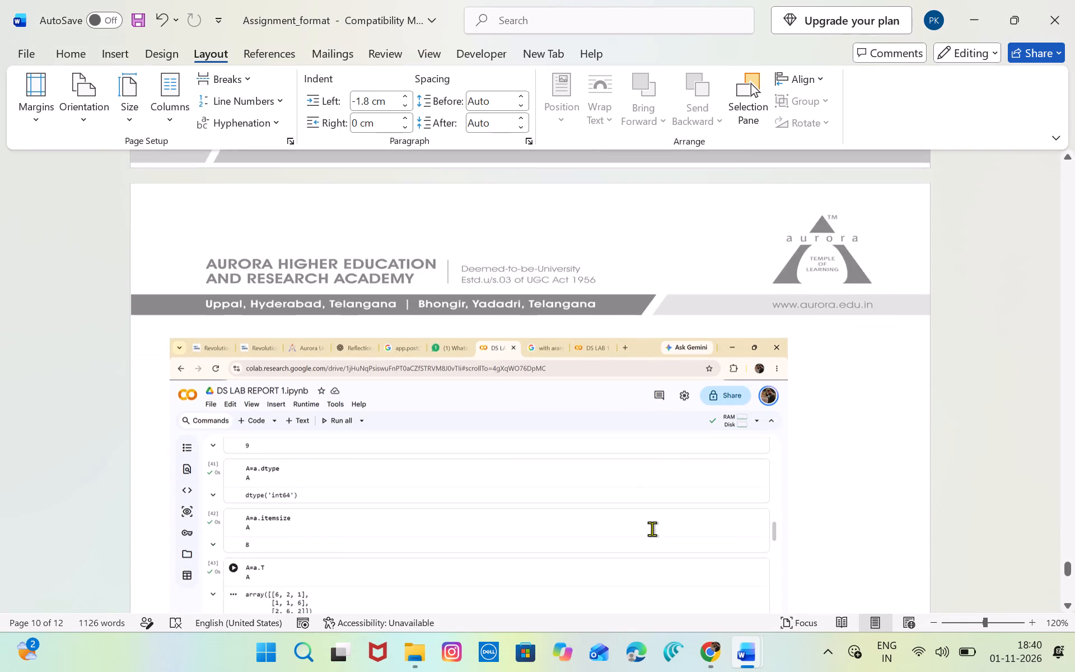
scroll(652, 529, "down", 1)
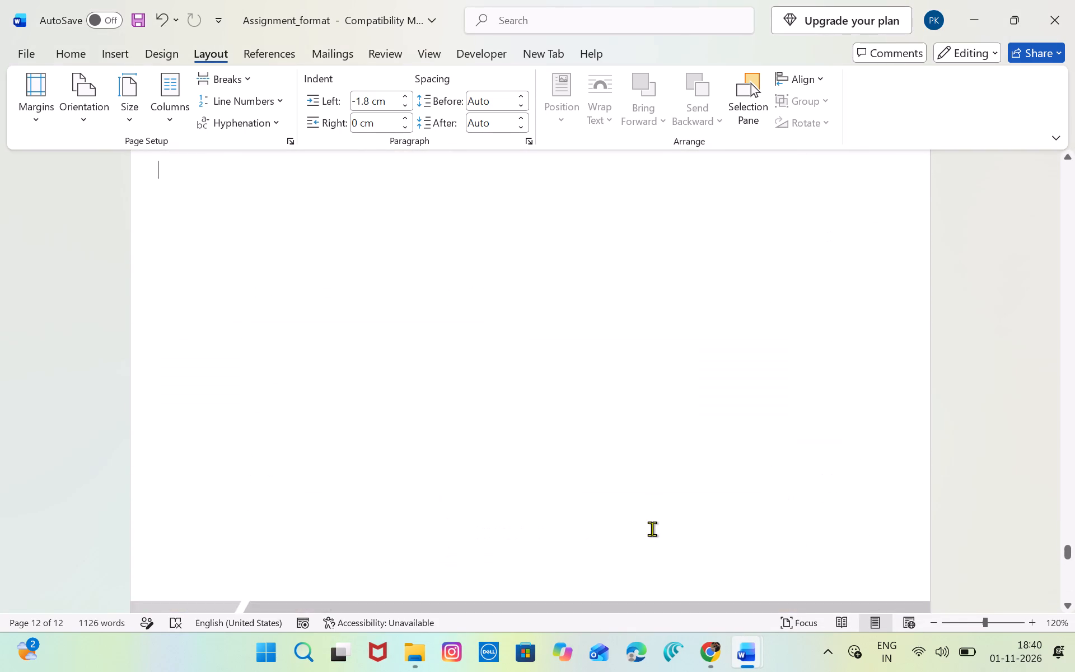
scroll(652, 529, "down", 1)
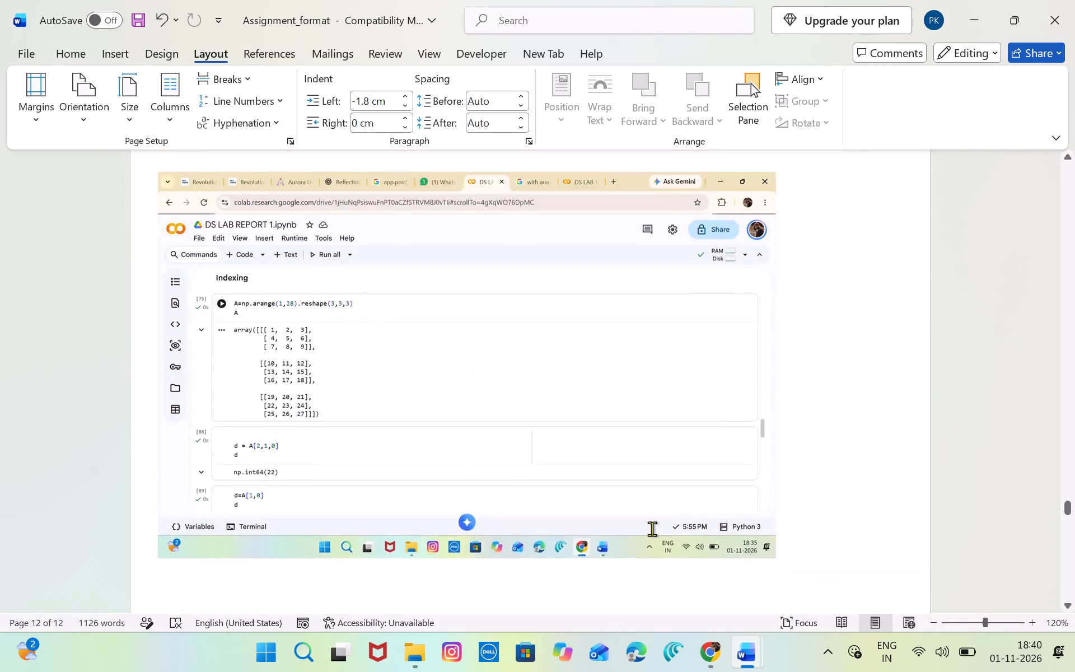
scroll(652, 529, "down", 1)
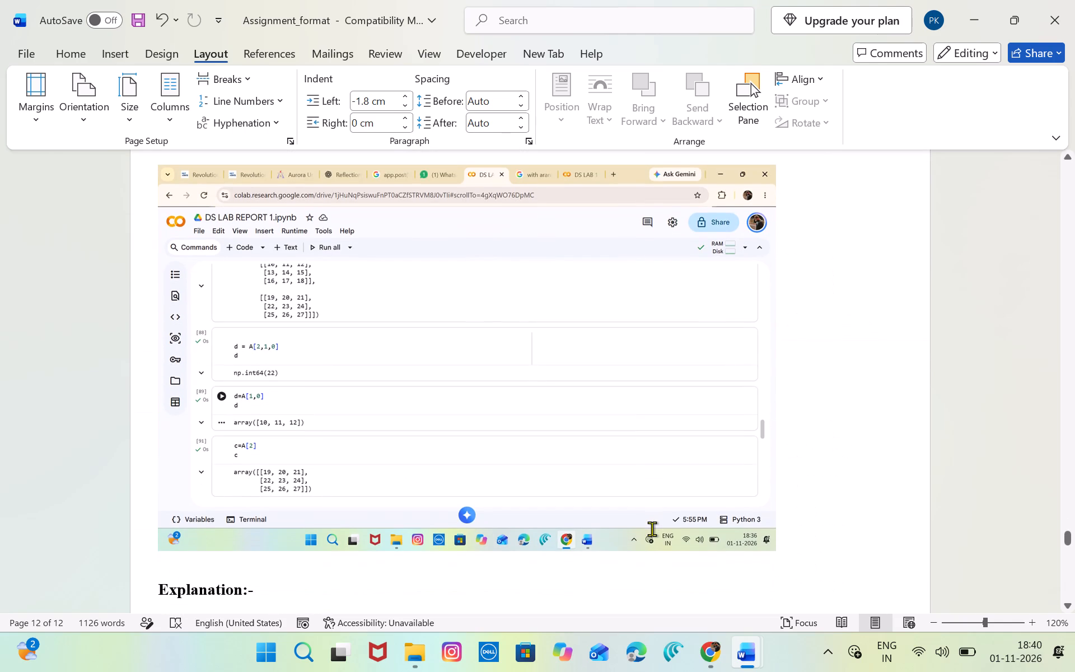
scroll(652, 529, "down", 1)
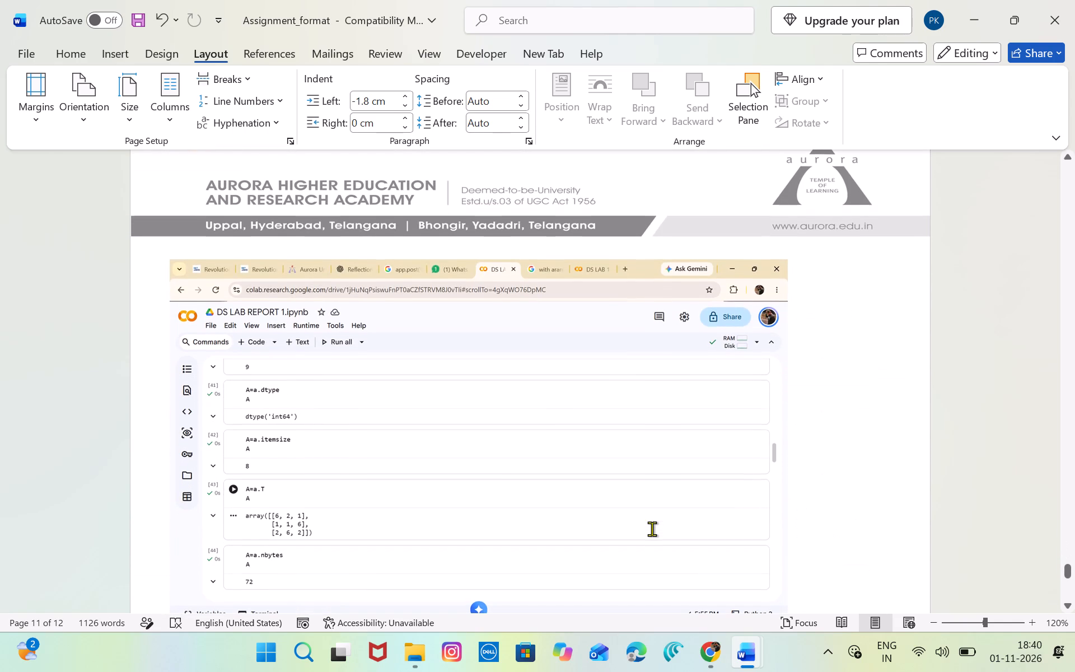
left_click(582, 529)
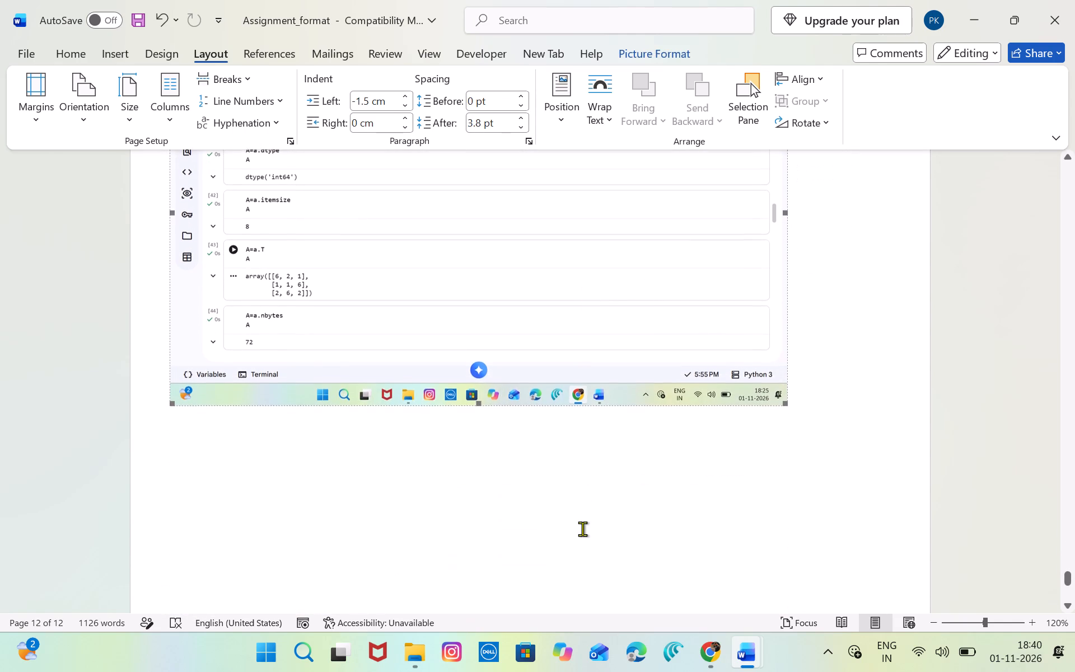
key("BackSpace")
Review the "5. Float to Integer Conversion – astype(int)" explanation under Data Type Conversion, highlighting its heading and lines while reading.
scroll(586, 446, "up", 1)
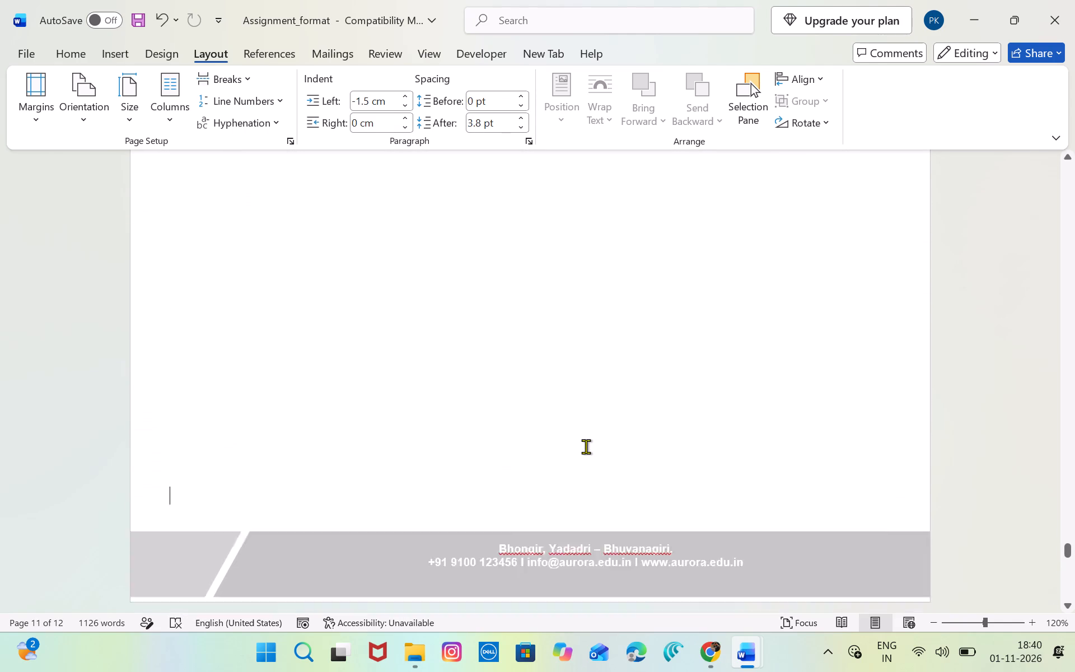
scroll(586, 446, "up", 1)
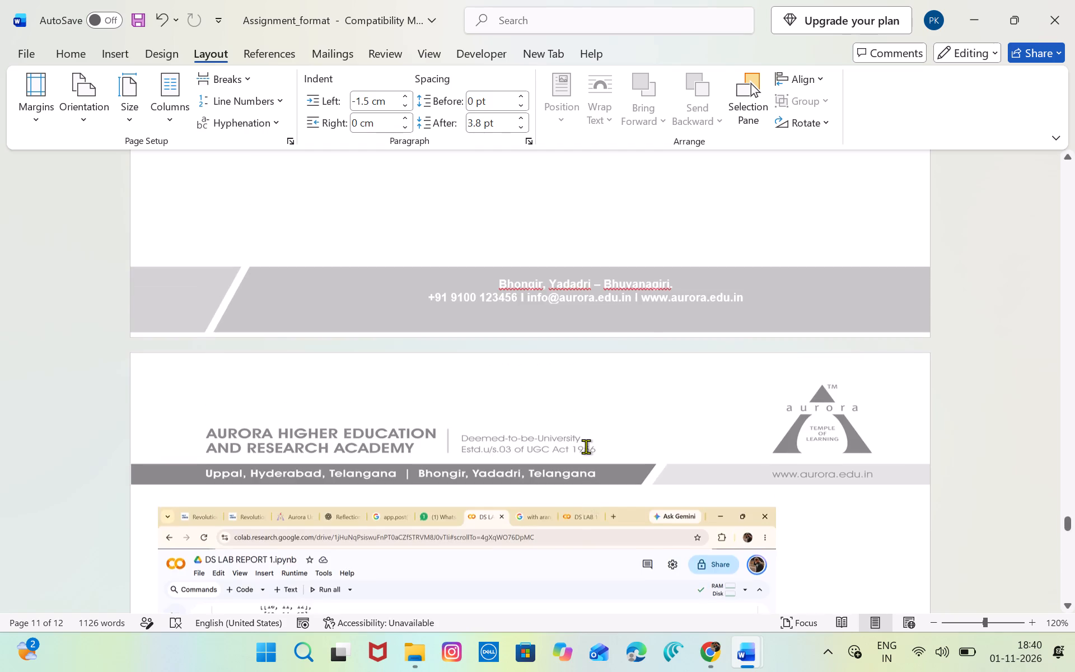
scroll(586, 446, "up", 2)
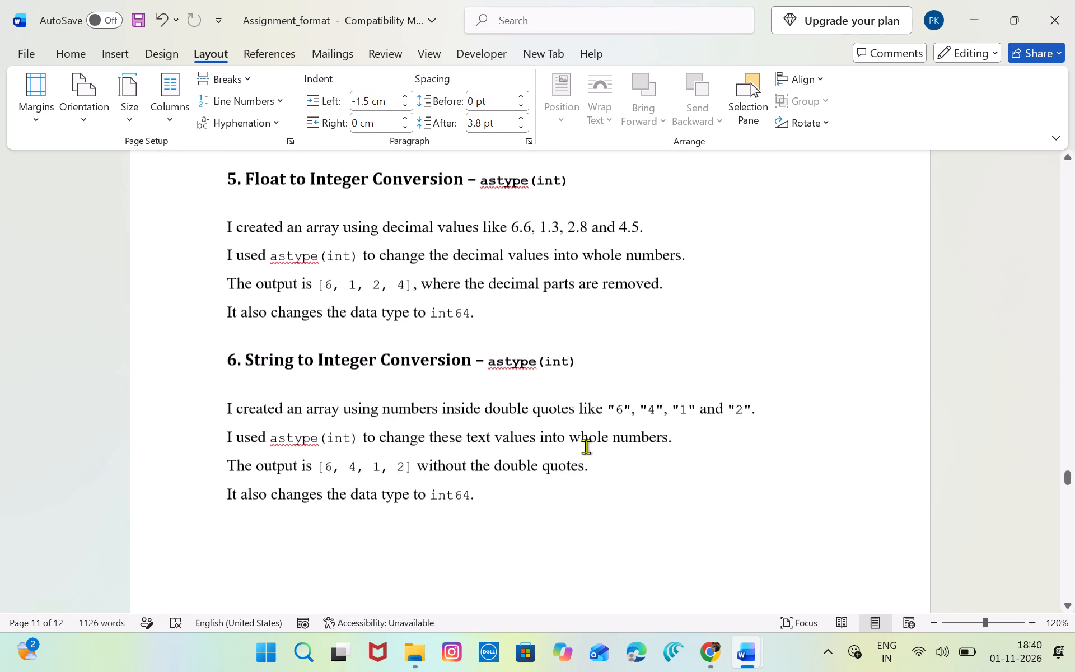
scroll(586, 446, "up", 1)
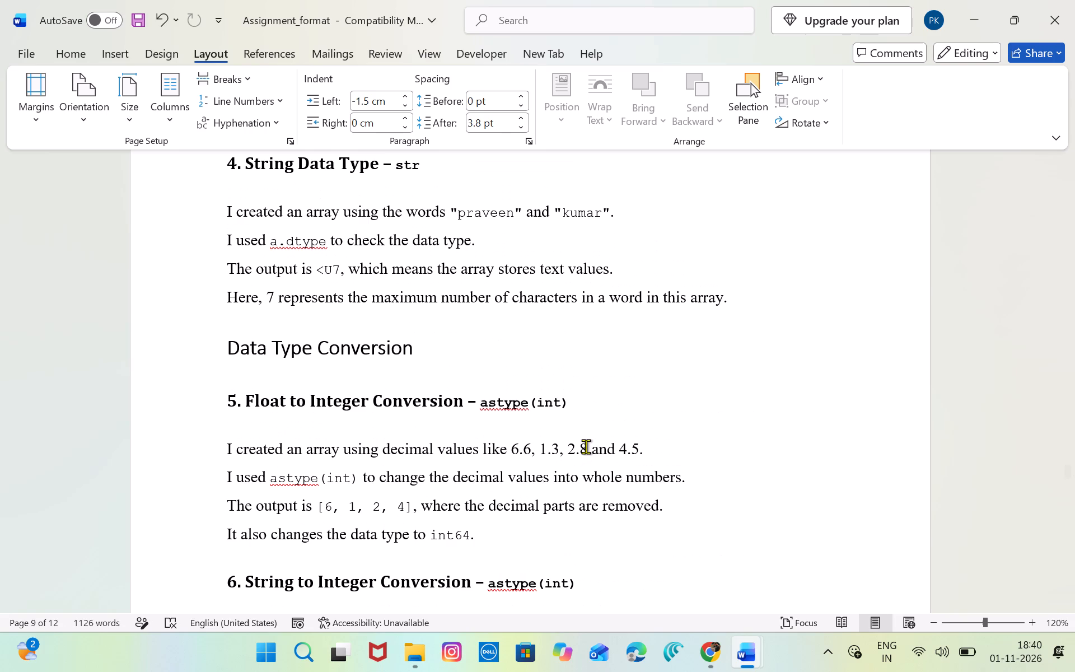
left_click_drag(588, 587, 255, 448)
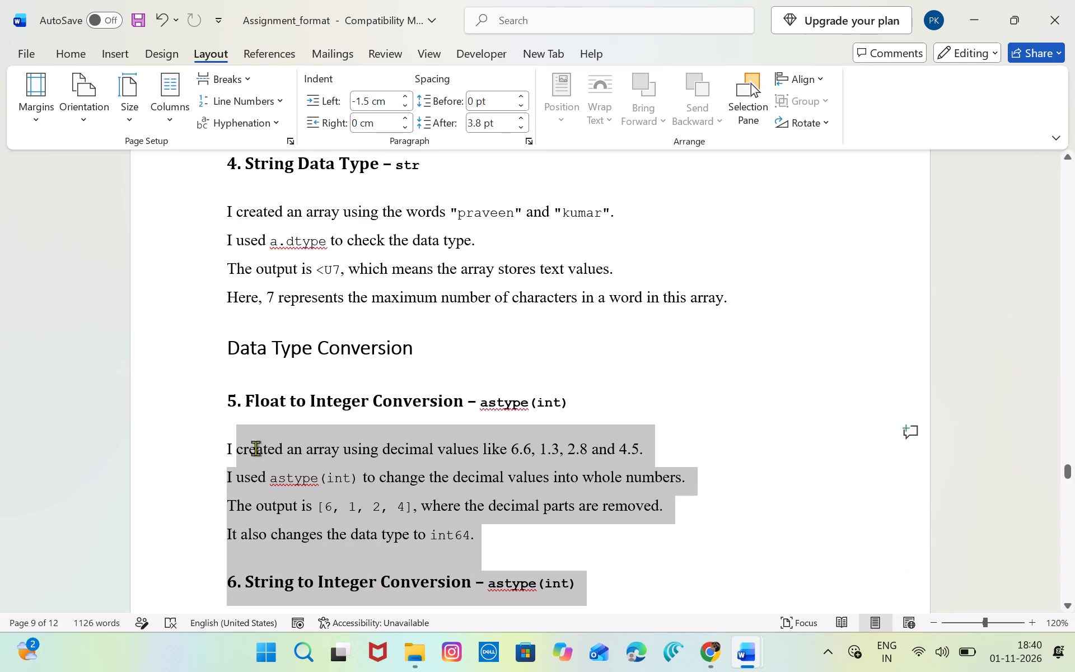
left_click_drag(255, 448, 221, 399)
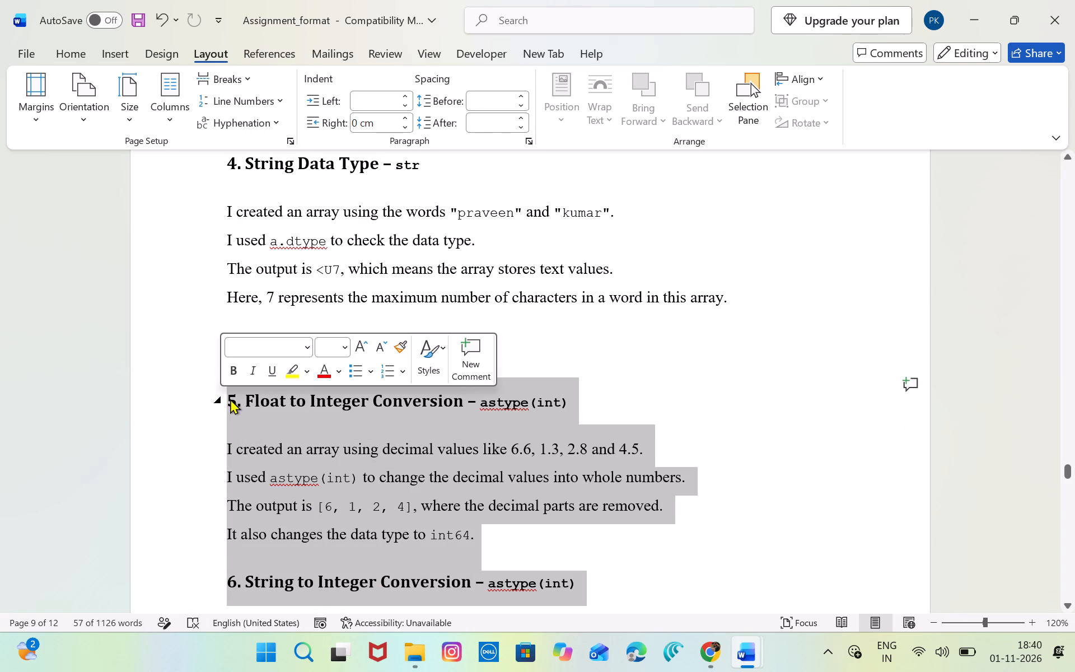
left_click(230, 399)
left_click_drag(230, 399, 591, 594)
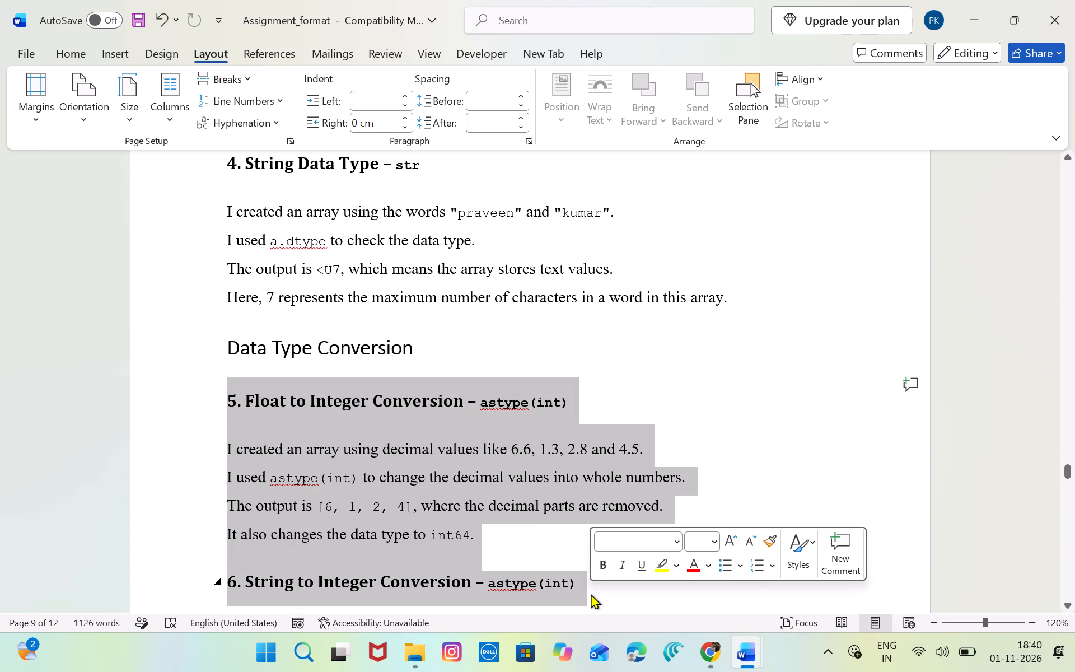
left_click(591, 594)
left_click_drag(591, 594, 361, 486)
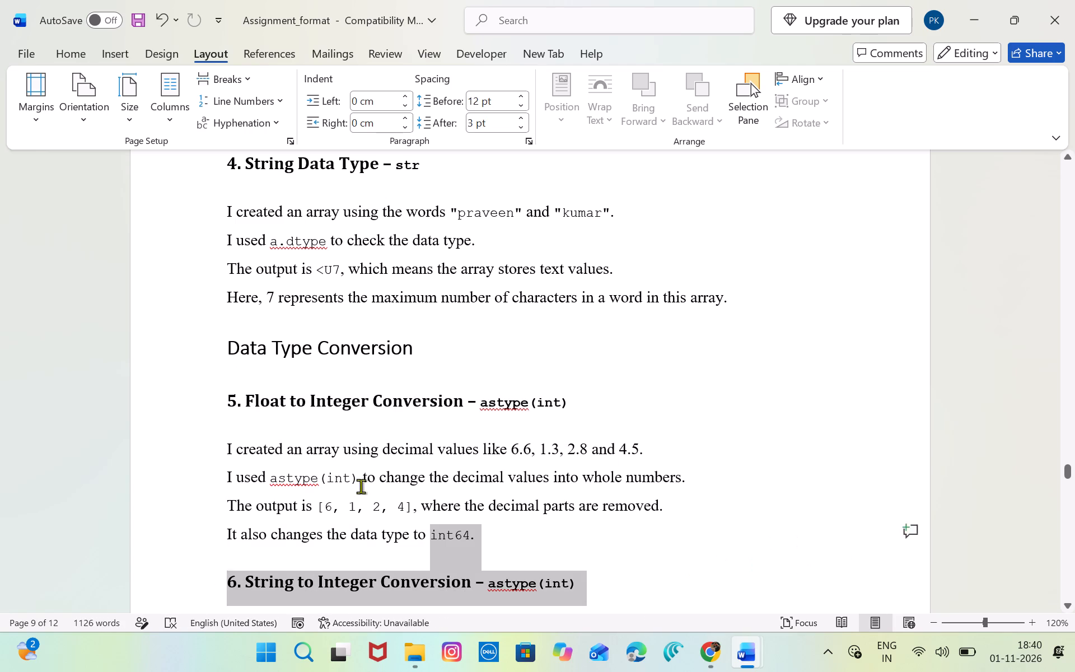
left_click_drag(361, 486, 206, 396)
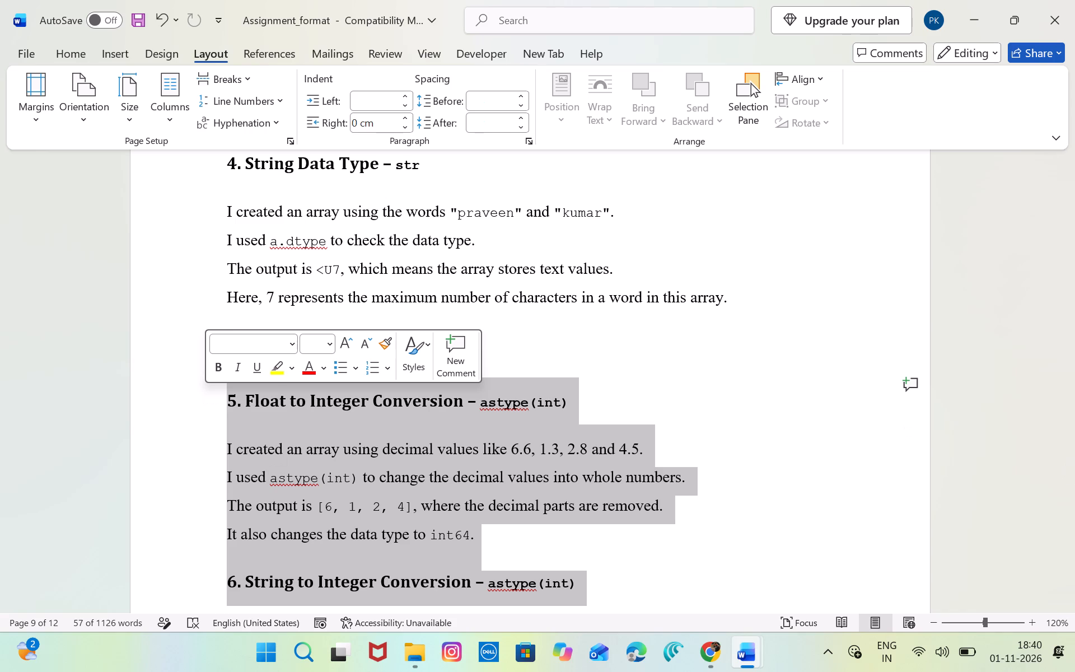
left_click(495, 400)
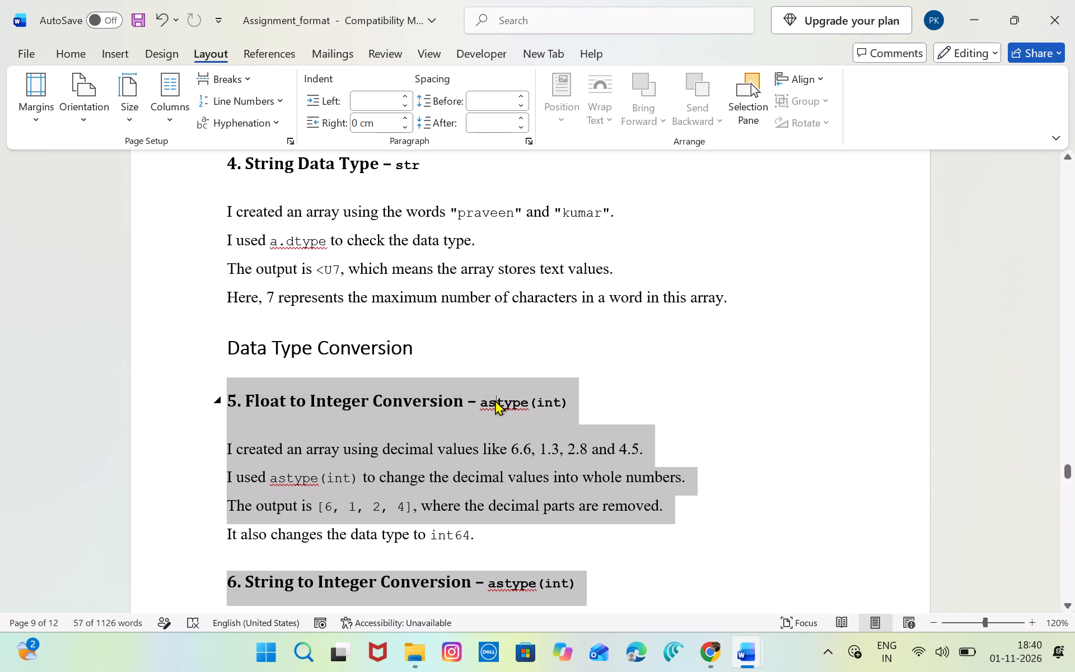
scroll(510, 401, "down", 1)
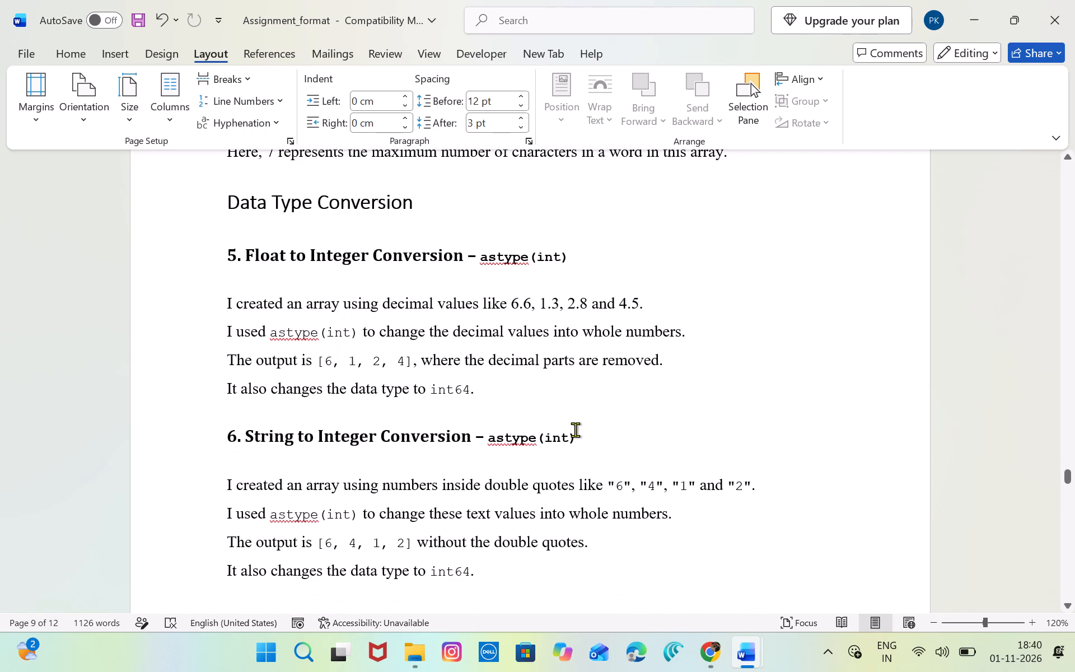
left_click_drag(577, 430, 197, 261)
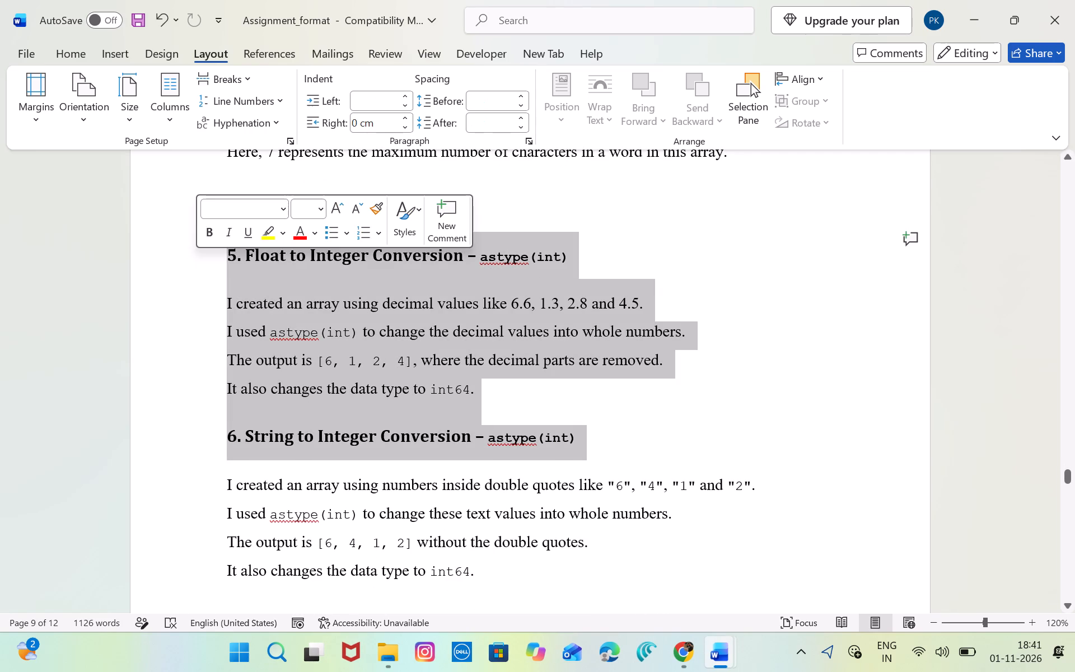
left_click(325, 313)
left_click_drag(483, 385, 208, 242)
left_click(545, 379)
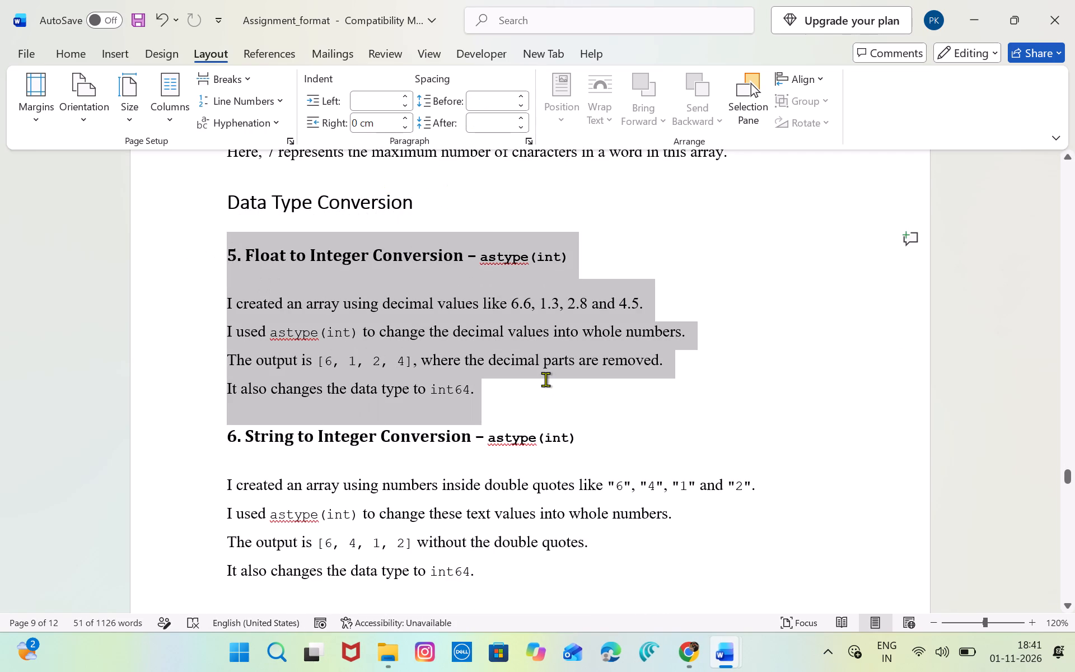
Review the "6. String to Integer Conversion" and "7. Conversion to Float" explanations, highlighting their lines while reading.
scroll(545, 379, "down", 1)
left_click(488, 314)
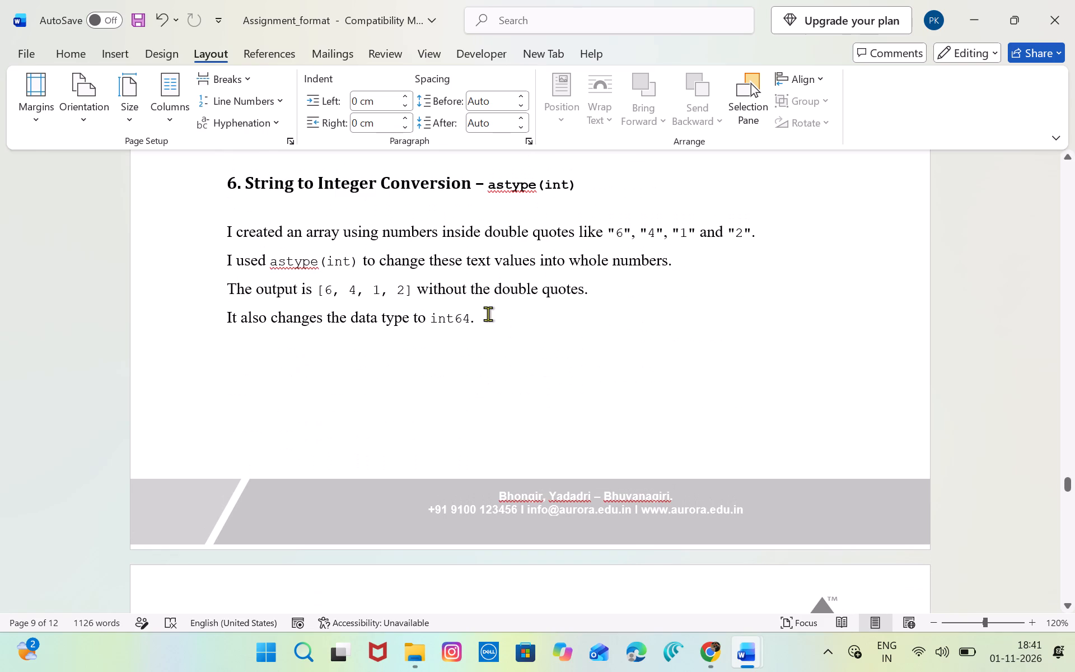
left_click_drag(488, 314, 225, 232)
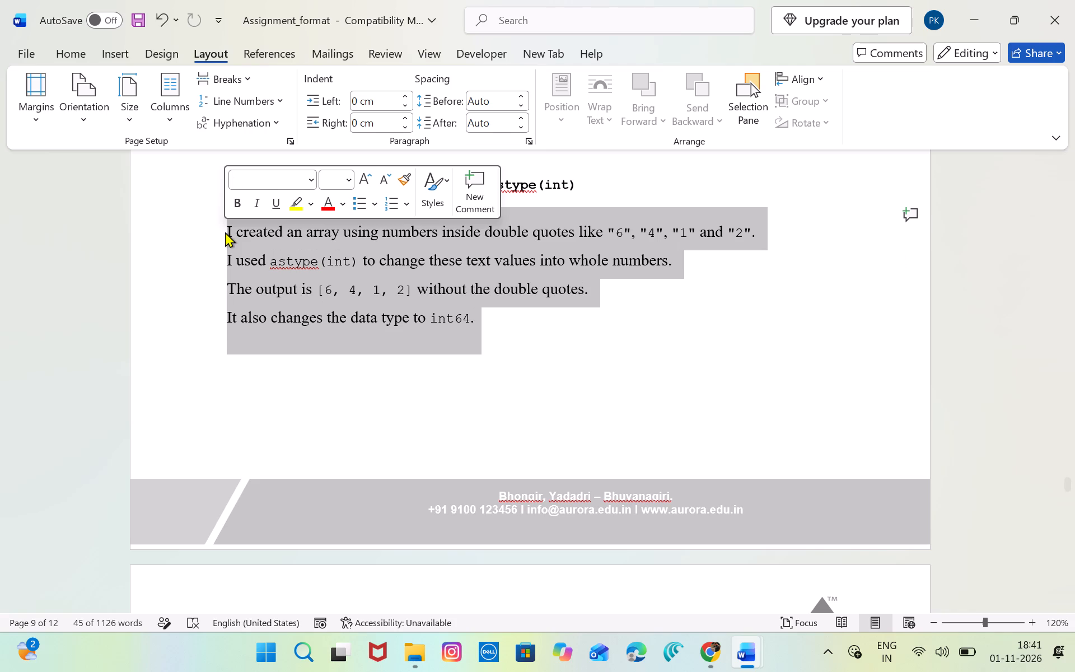
left_click(225, 232)
left_click_drag(225, 232, 494, 331)
left_click(494, 331)
left_click_drag(494, 331, 193, 211)
left_click(665, 381)
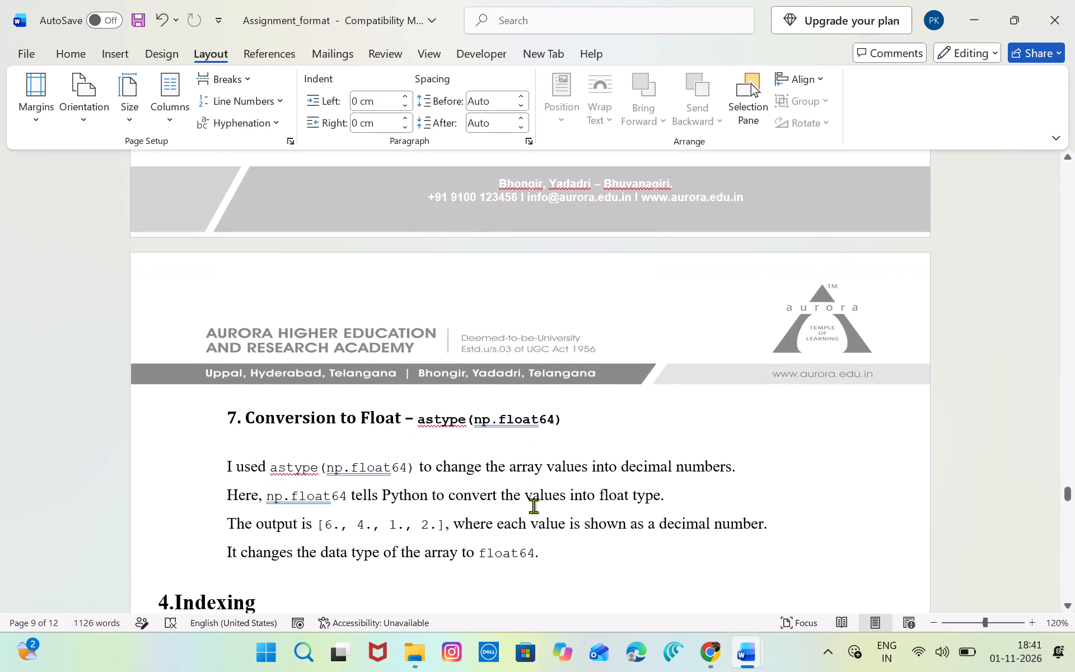
left_click(536, 556)
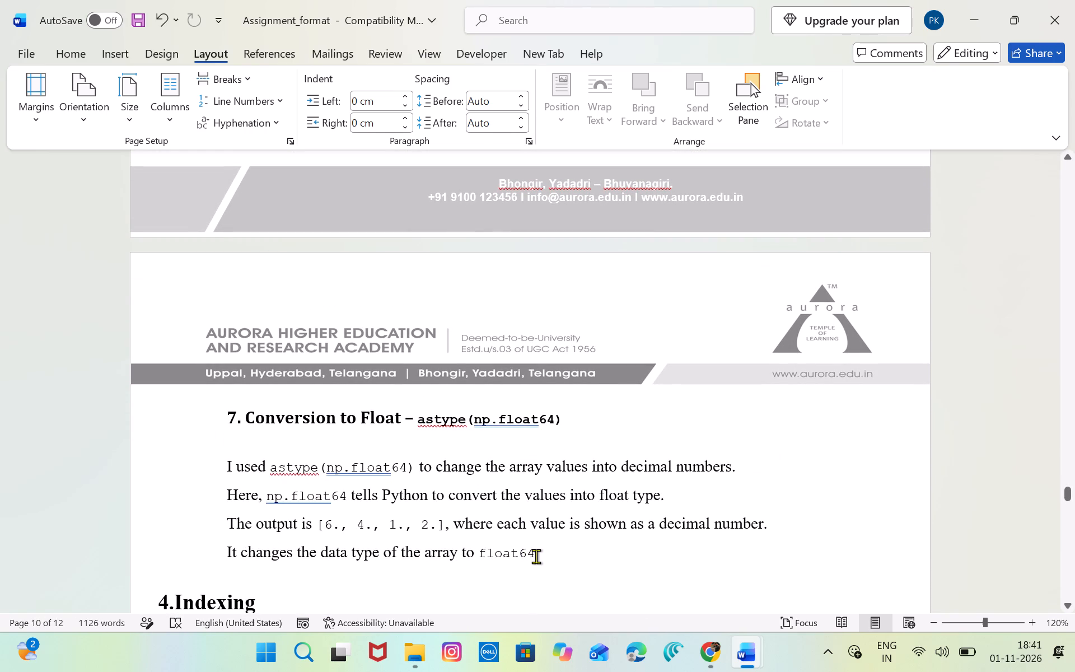
left_click_drag(536, 556, 415, 505)
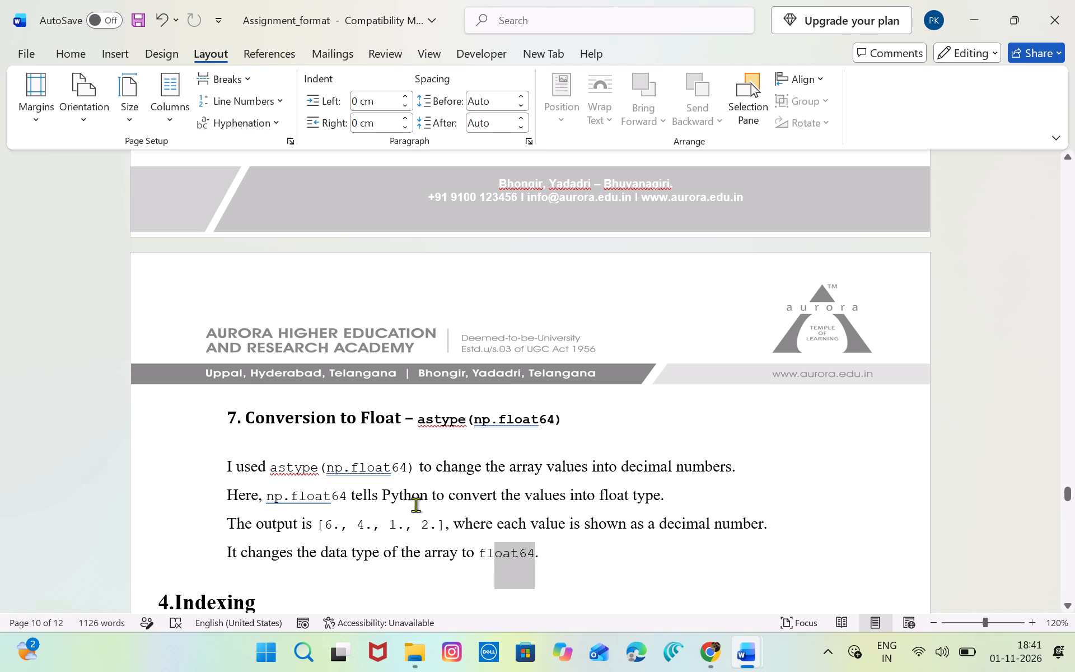
left_click_drag(415, 505, 223, 421)
left_click(518, 508)
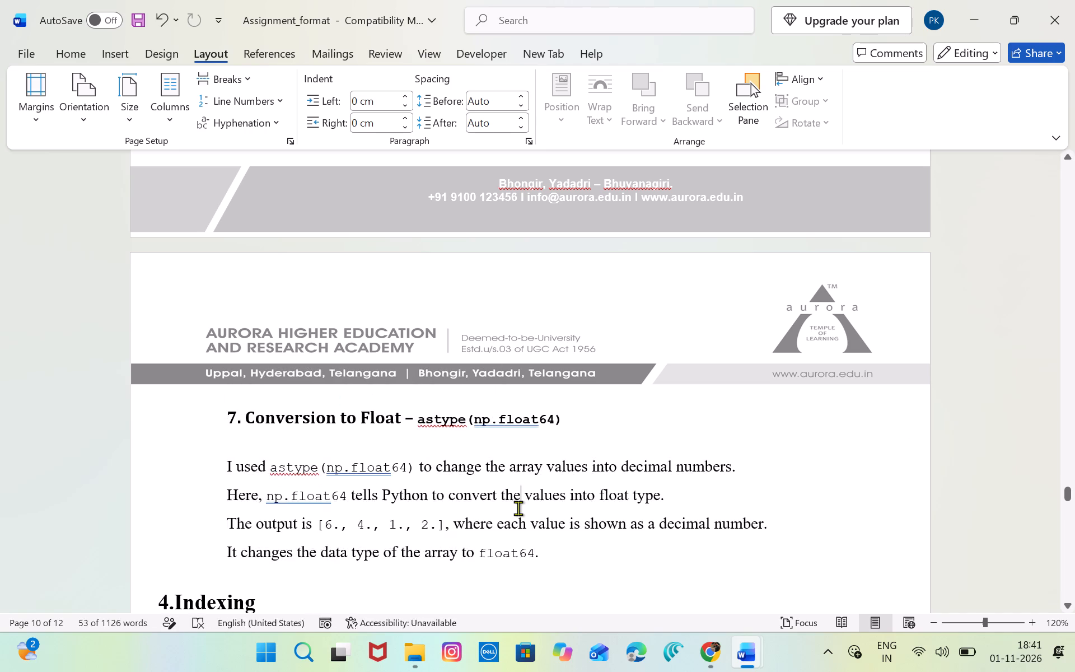
Look back through the NumPy Data Types and array attribute sections, checking their Colab screenshots and numbered explanations.
scroll(518, 508, "up", 1)
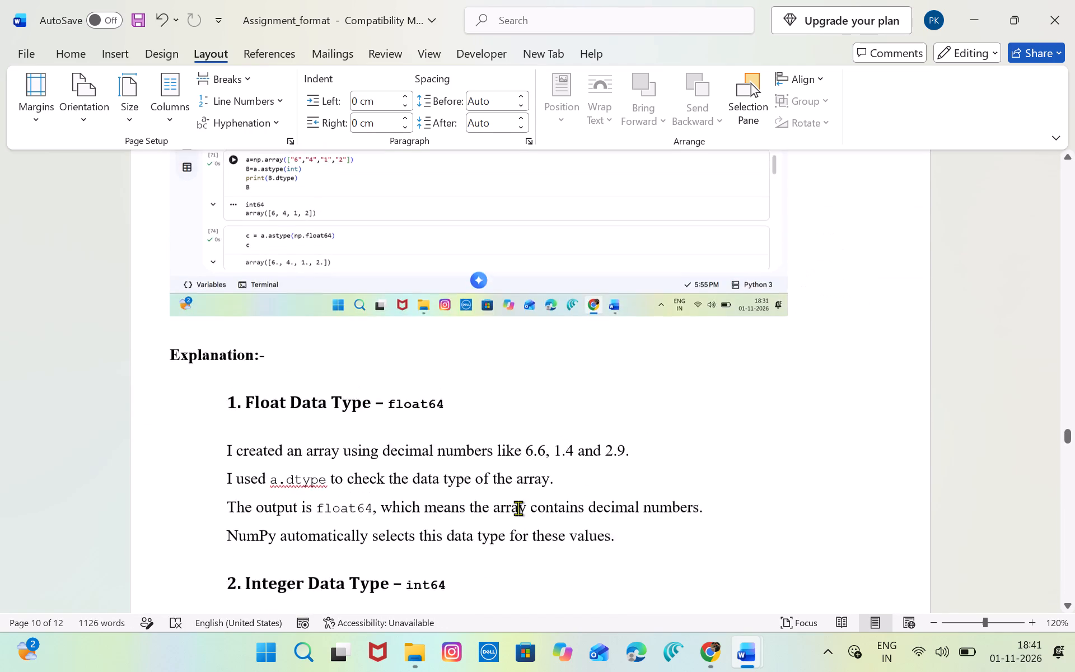
scroll(518, 508, "up", 4)
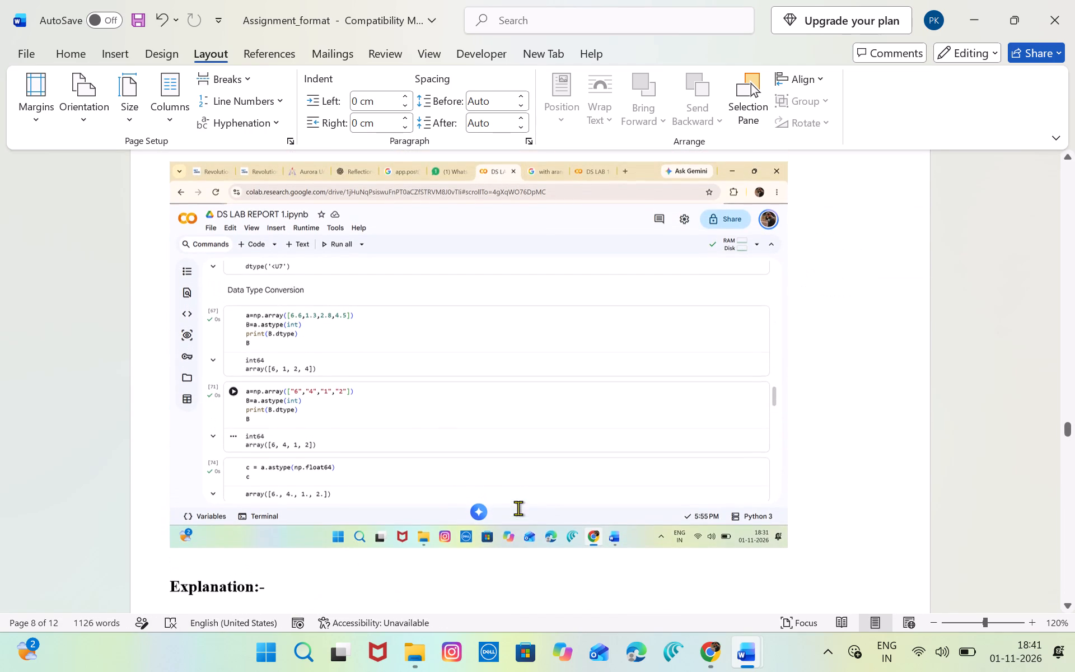
scroll(518, 508, "up", 1)
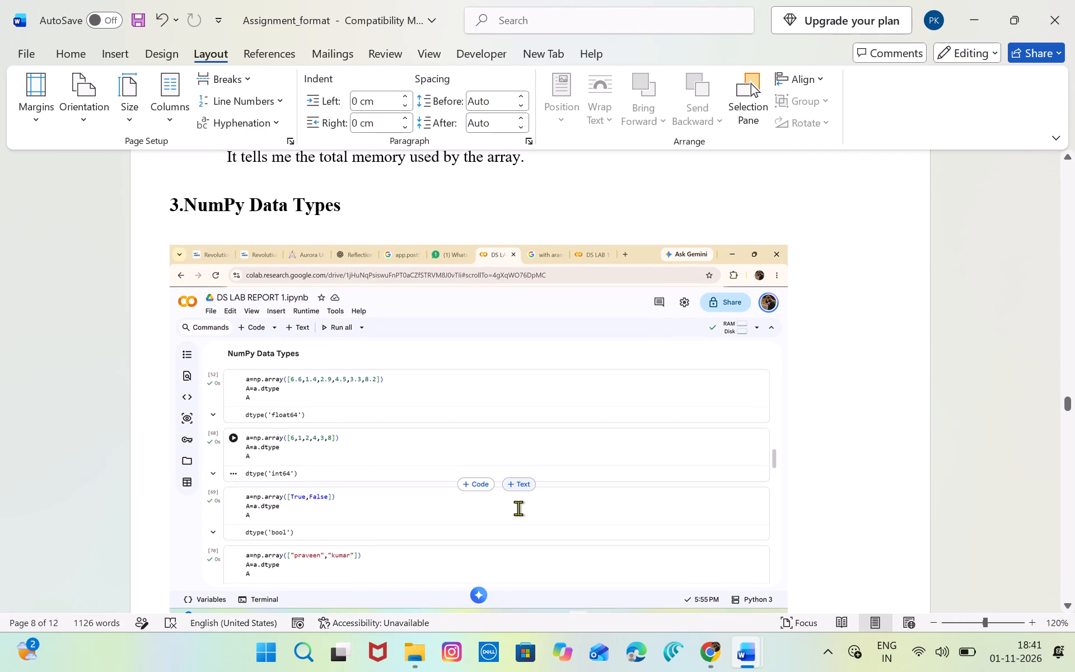
scroll(518, 508, "down", 2)
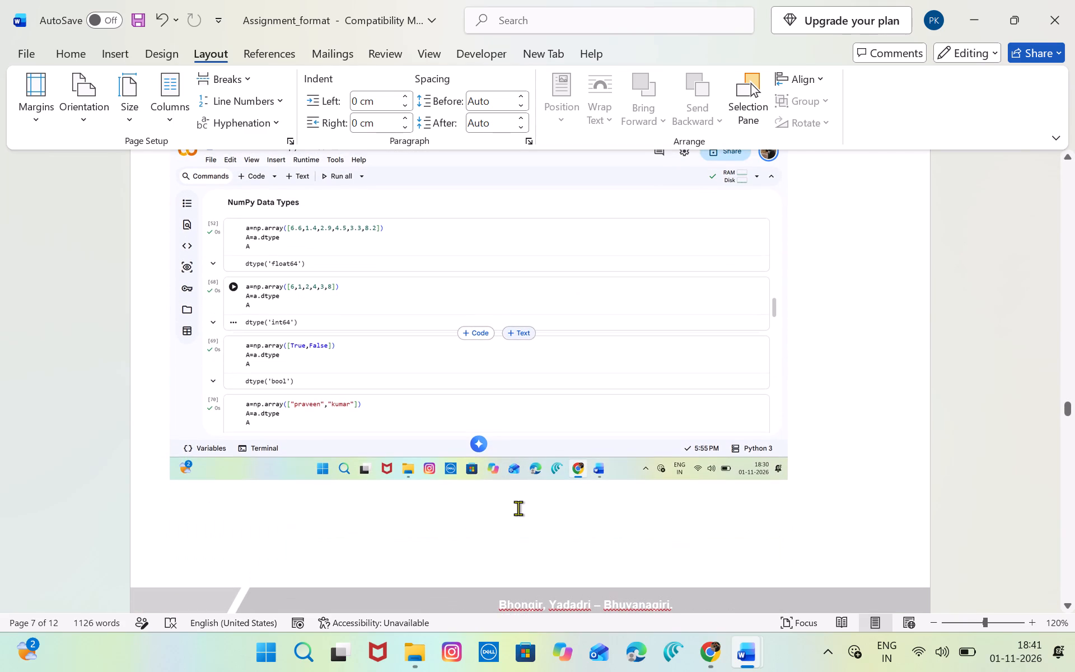
scroll(518, 508, "down", 1)
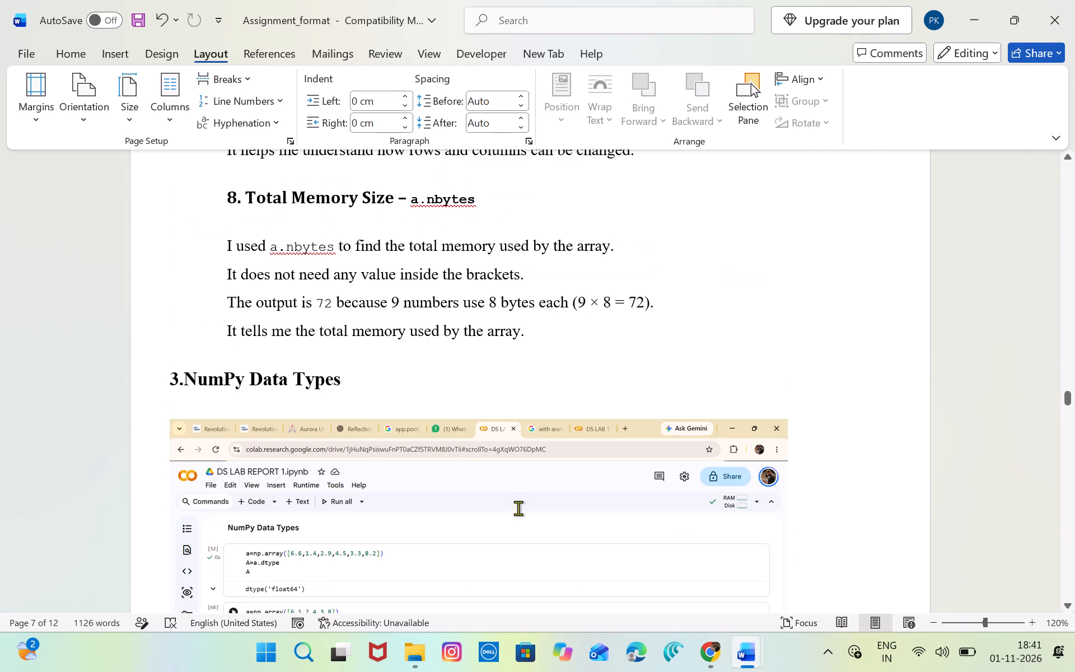
scroll(518, 508, "down", 1)
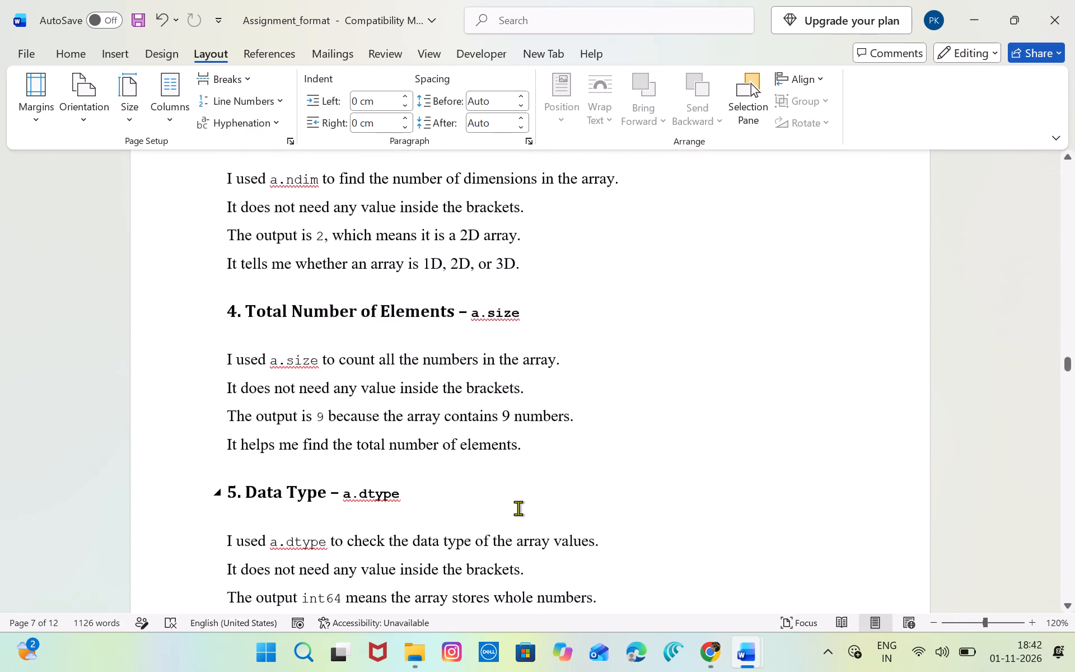
scroll(518, 508, "down", 1)
Undo the deletion of the a.dtype to a.nbytes screenshot and the recent formatting of the "Explanation:-" heading under 4.Indexing.
key("ctrl+z")
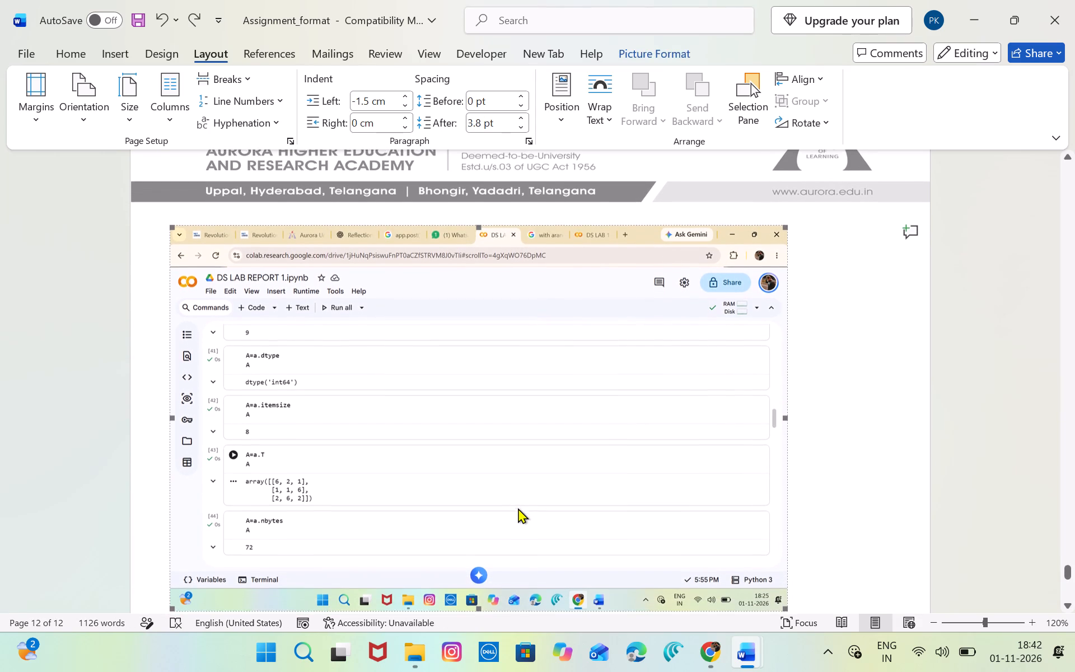
key("ctrl+z")
scroll(518, 508, "down", 1)
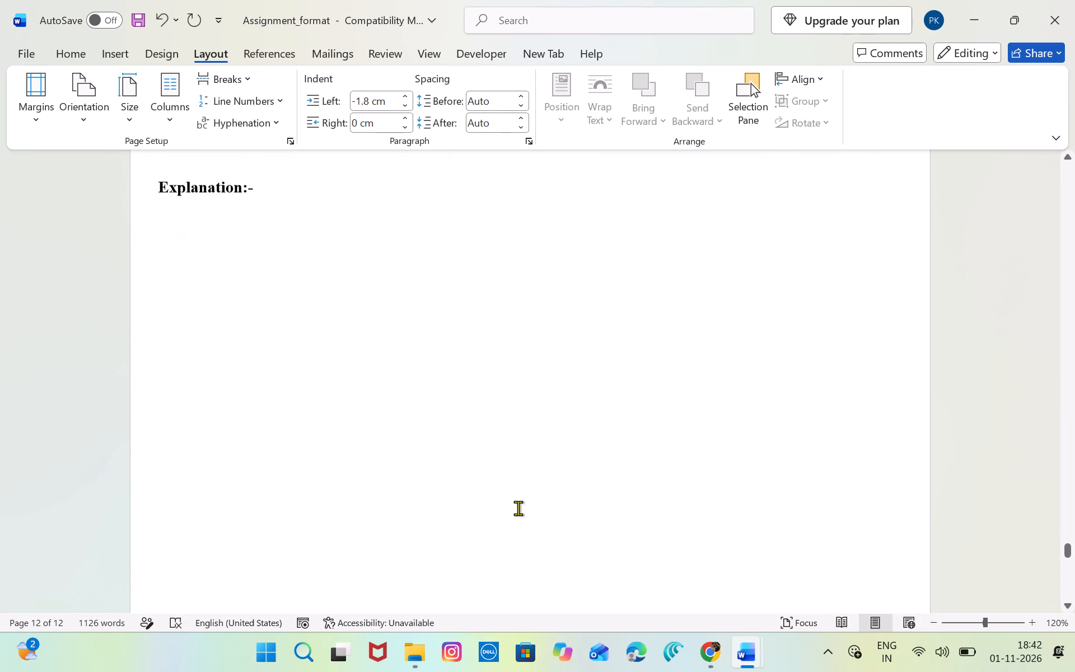
scroll(518, 508, "down", 1)
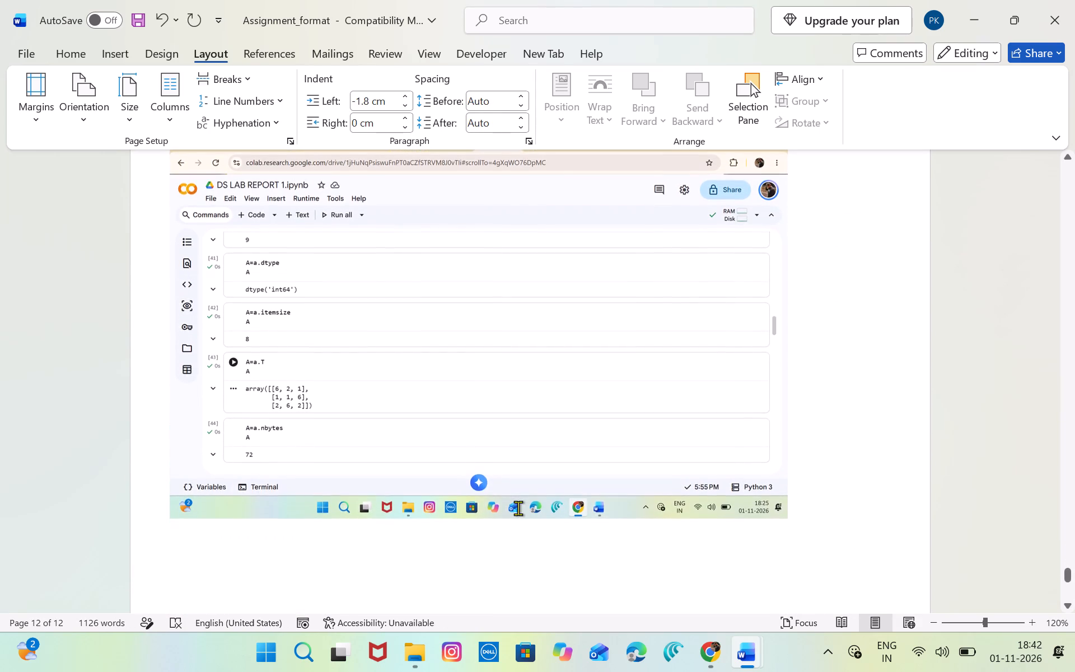
scroll(518, 508, "down", 1)
key("ctrl+z")
key("ctrl+z")
scroll(518, 508, "down", 1, "ctrl")
key("ctrl+z")
scroll(518, 508, "down", 1, "ctrl")
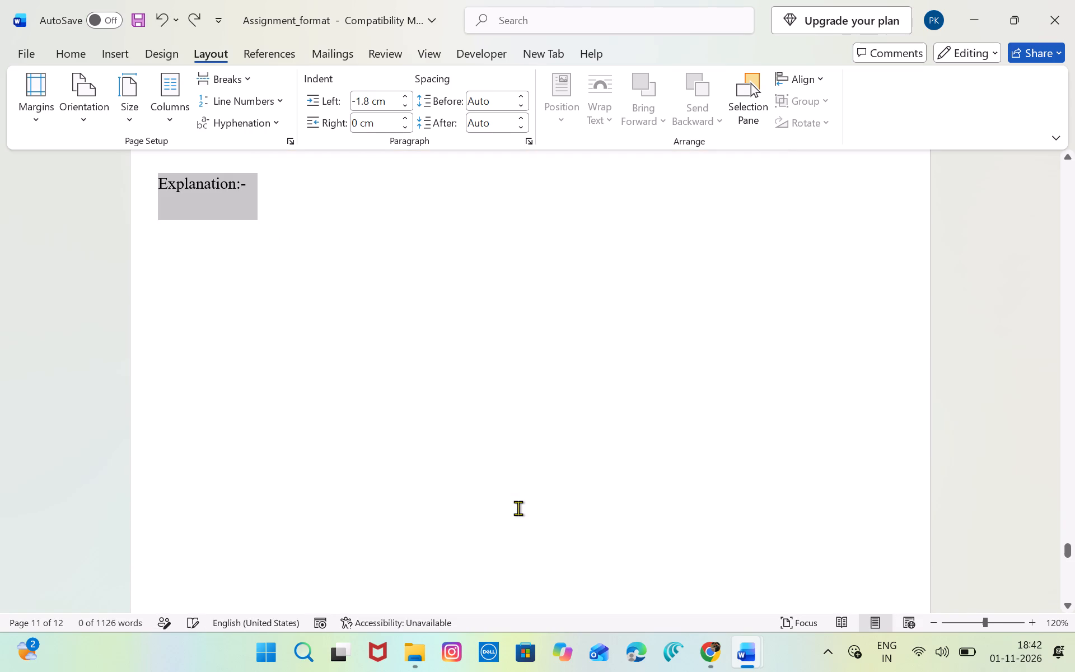
scroll(518, 508, "down", 1, "ctrl")
right_click(518, 508)
key("ctrl+z")
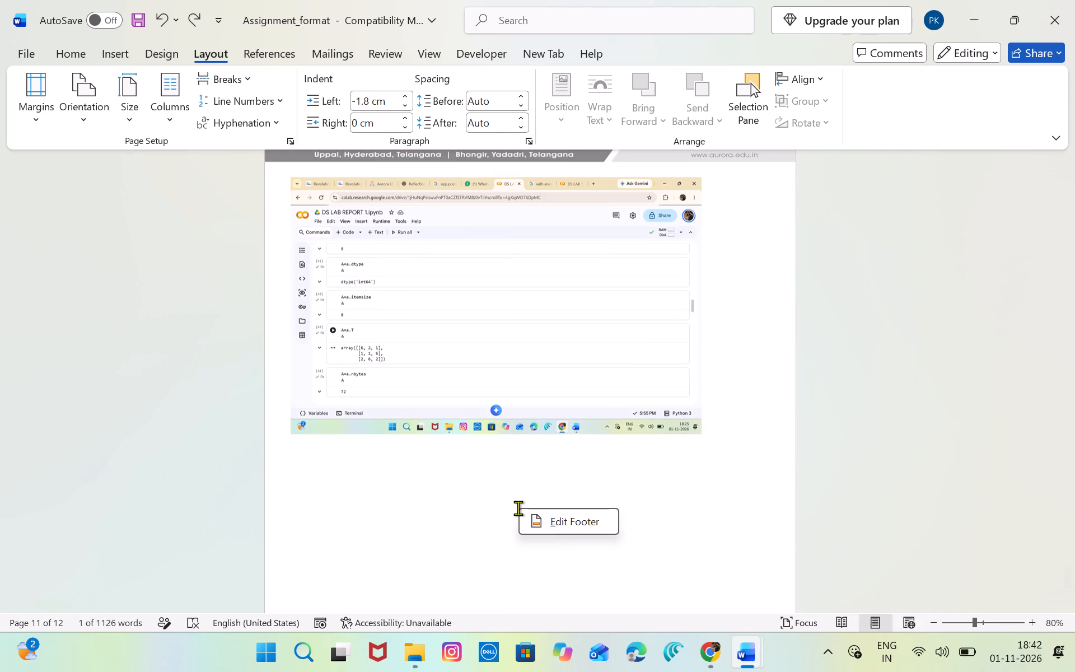
key("ctrl+z")
Examine the document's last pages, from the 4.Indexing screenshots and "Explanation:-" heading to the final array attributes screenshot.
scroll(518, 508, "down", 3, "ctrl")
scroll(518, 508, "up", 1)
scroll(518, 508, "down", 2)
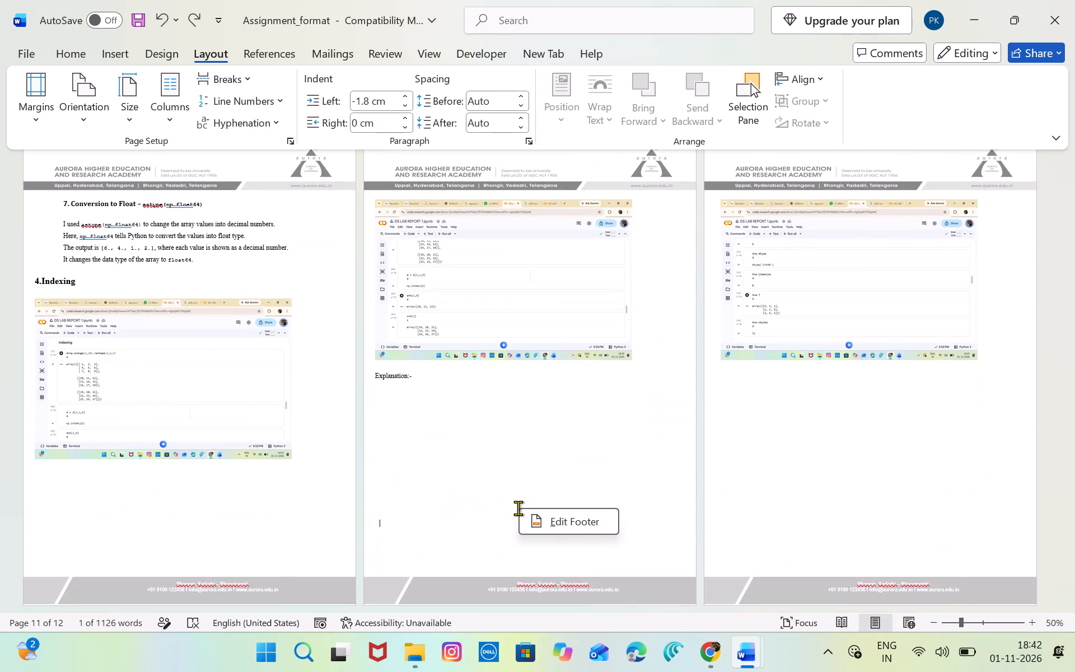
scroll(518, 508, "down", 3)
scroll(518, 508, "up", 4, "ctrl")
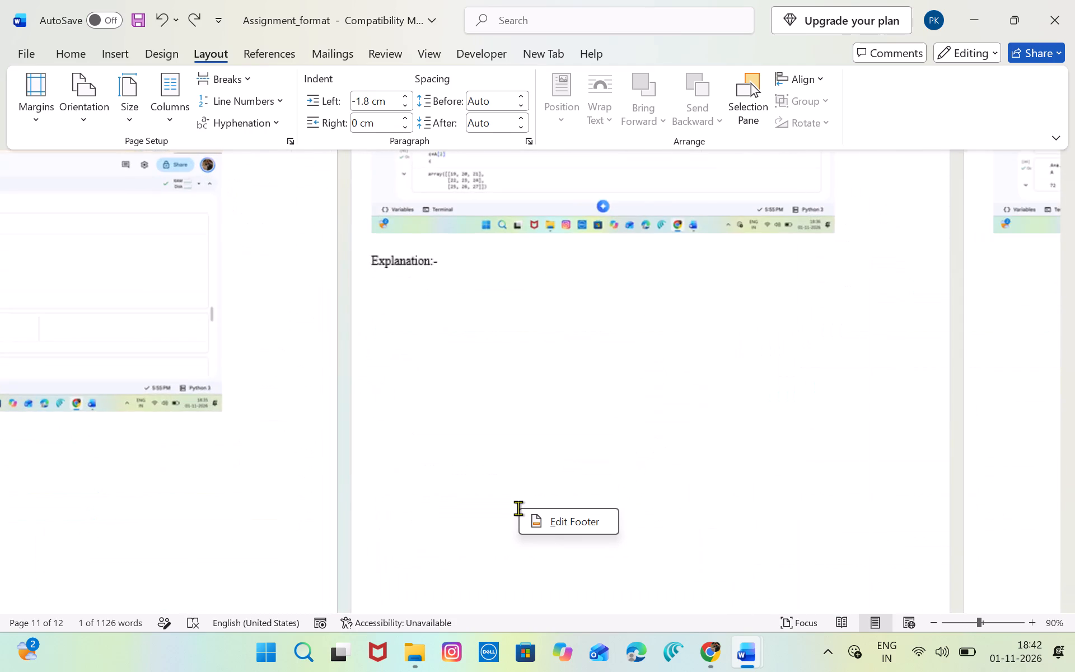
right_click(518, 508)
scroll(518, 508, "down", 1)
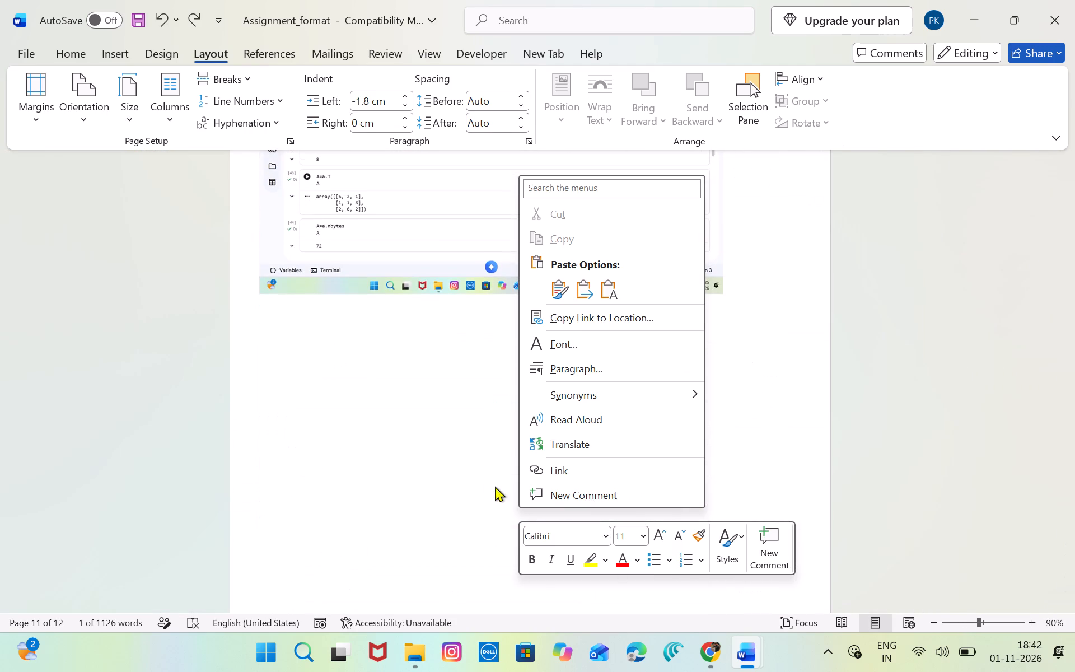
left_click(438, 447)
scroll(438, 447, "down", 3)
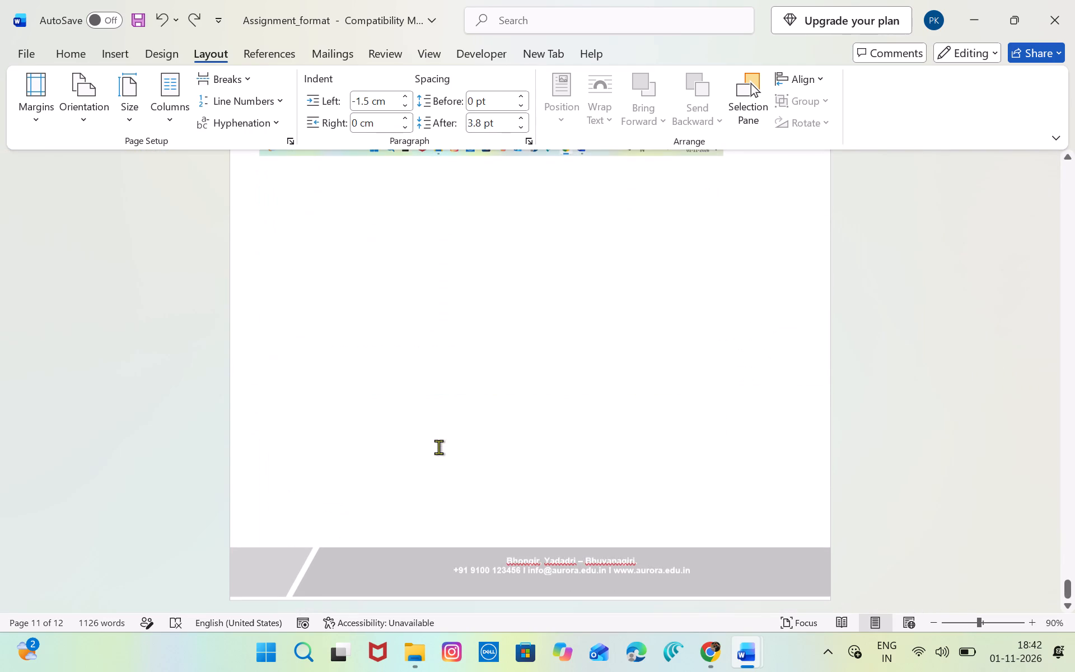
scroll(438, 447, "up", 1)
scroll(438, 447, "down", 2, "ctrl")
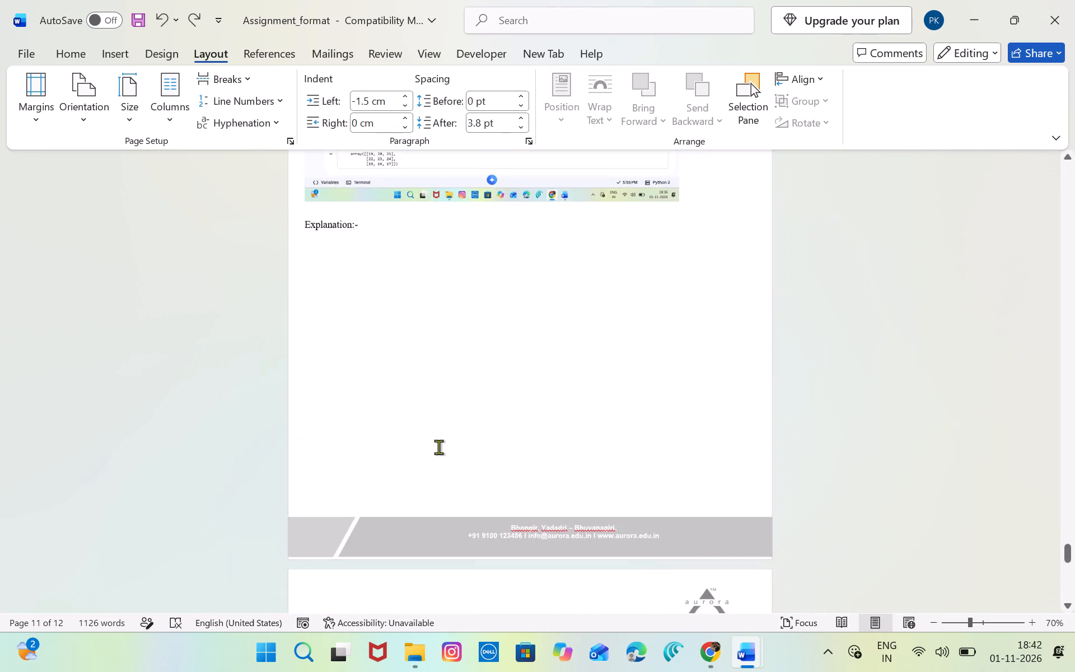
scroll(438, 447, "down", 1)
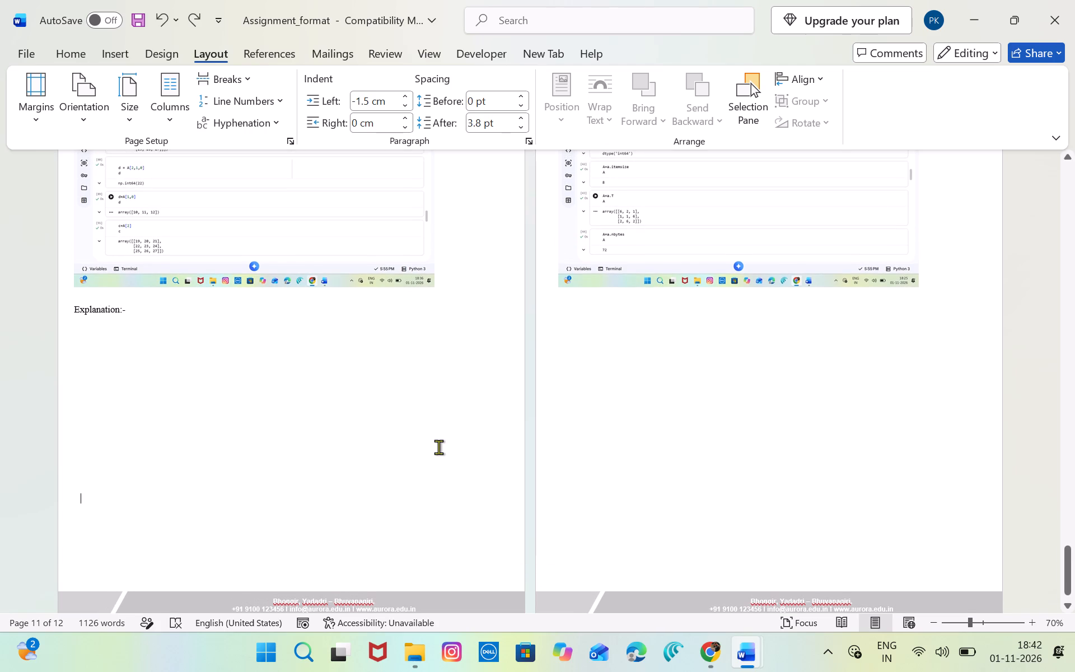
Undo the typing of the "Explanation:-" heading under 4.Indexing and the insertion of the second Indexing screenshot above it.
key("ctrl+z")
key("ctrl+z")
key("ctrl+z")
key("ctrl+z")
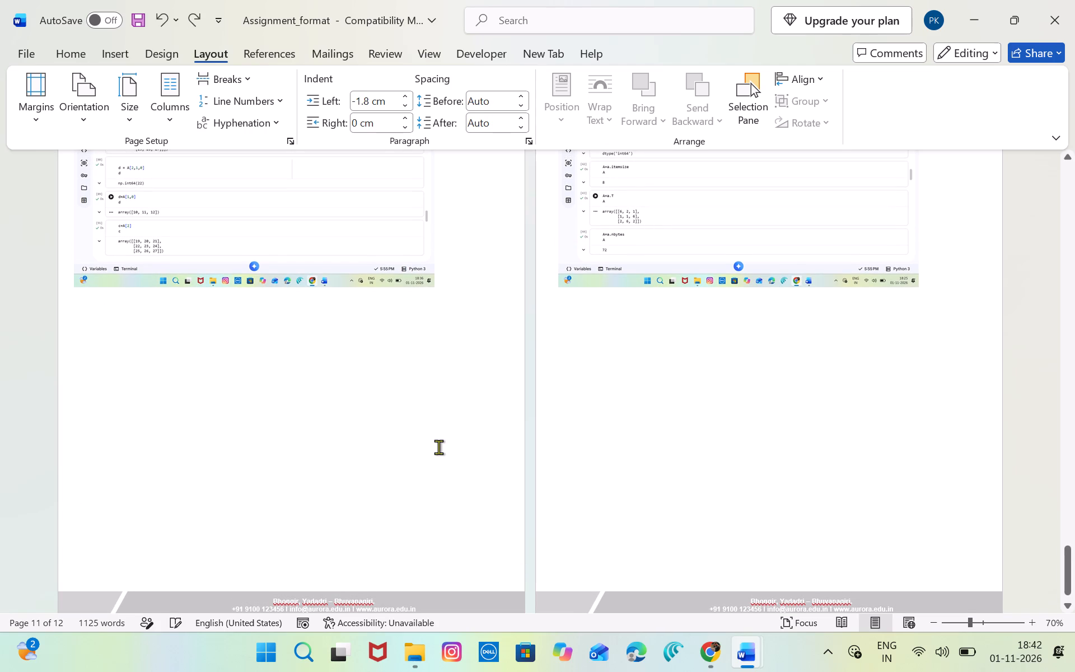
key("ctrl+z")
Remove the blank lines between the 4.Indexing screenshot and the screenshot of a.dtype, a.itemsize, a.T and a.nbytes.
scroll(437, 439, "down", 1)
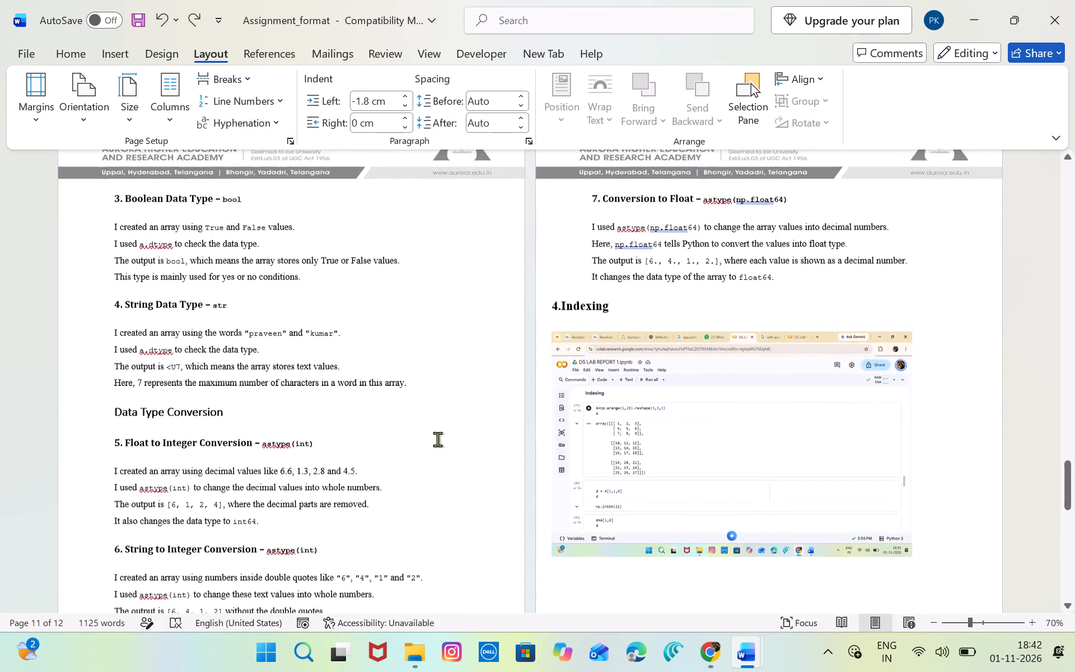
scroll(543, 389, "up", 4, "ctrl")
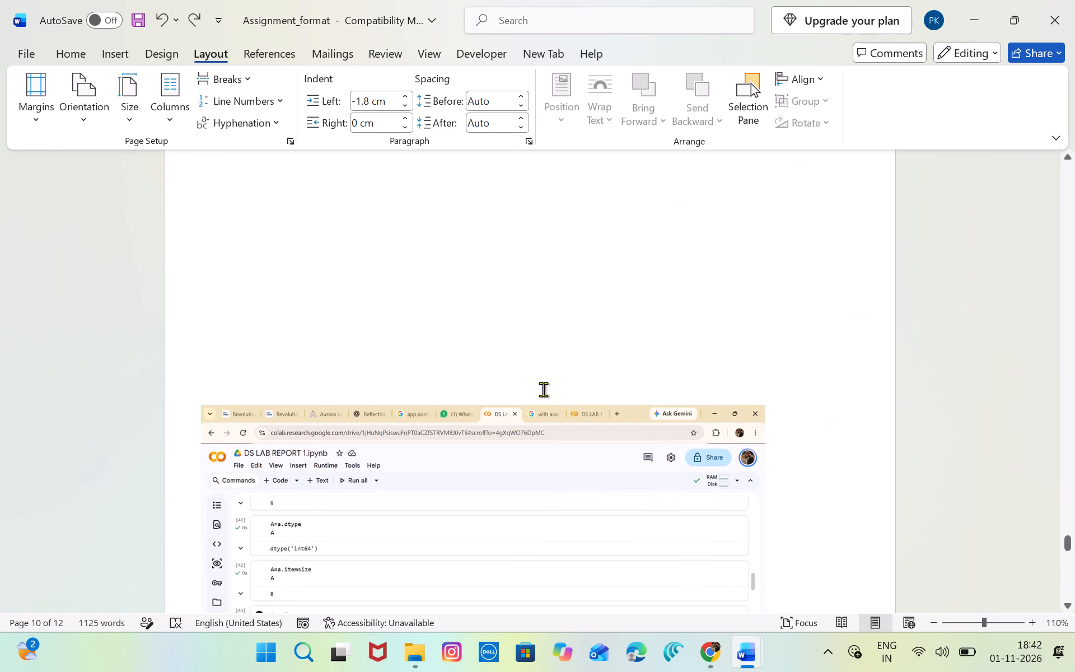
left_click(543, 389)
scroll(543, 389, "down", 1)
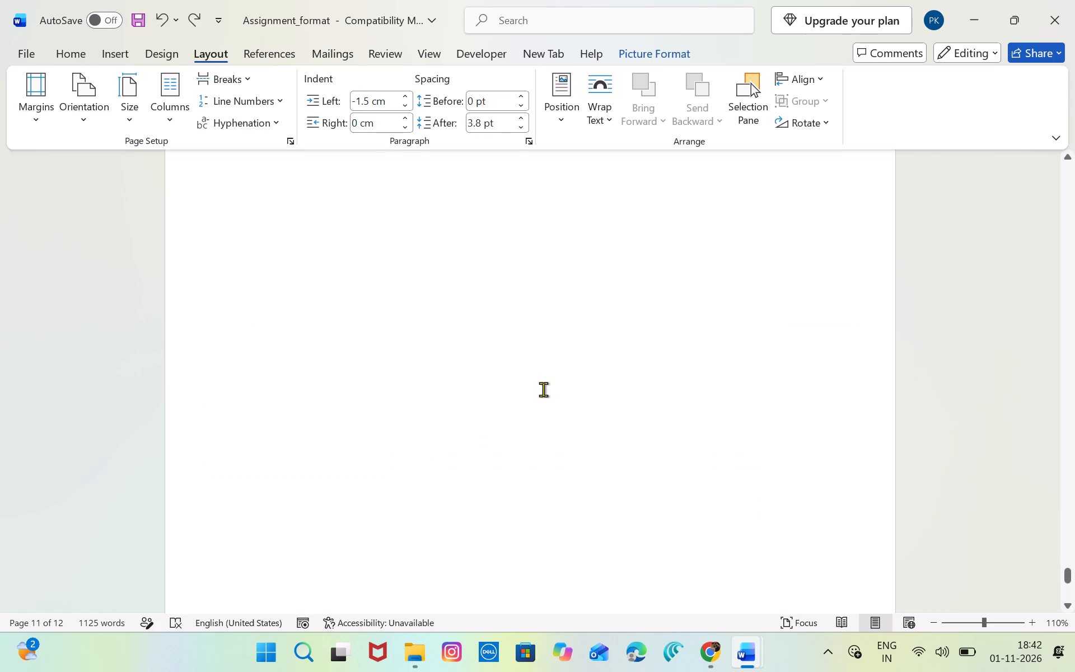
scroll(543, 389, "down", 1)
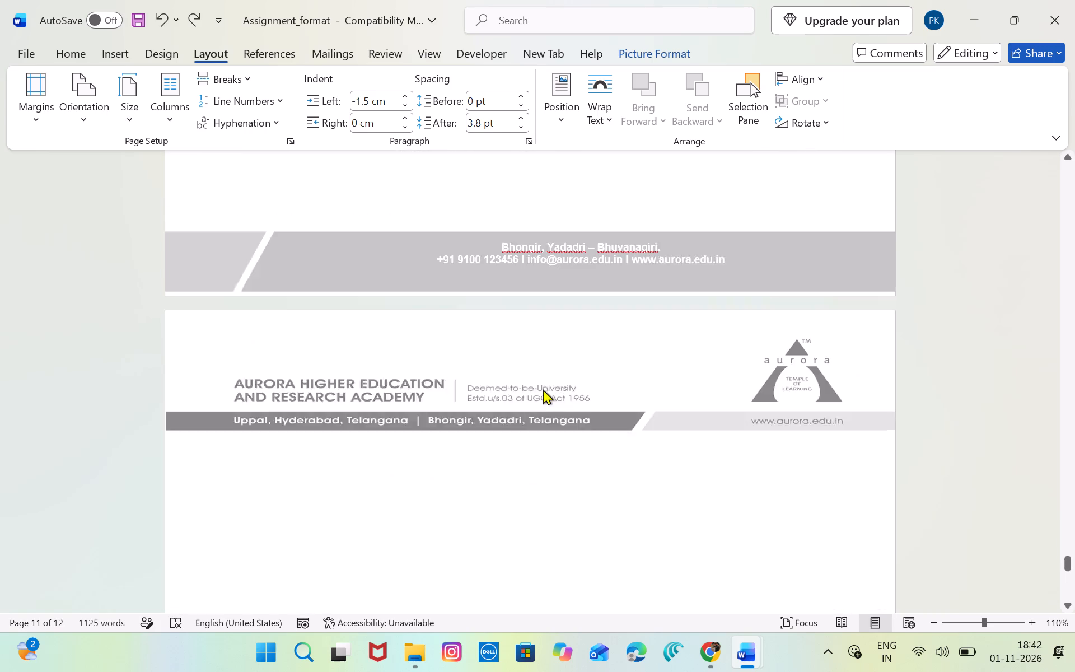
scroll(543, 389, "down", 1)
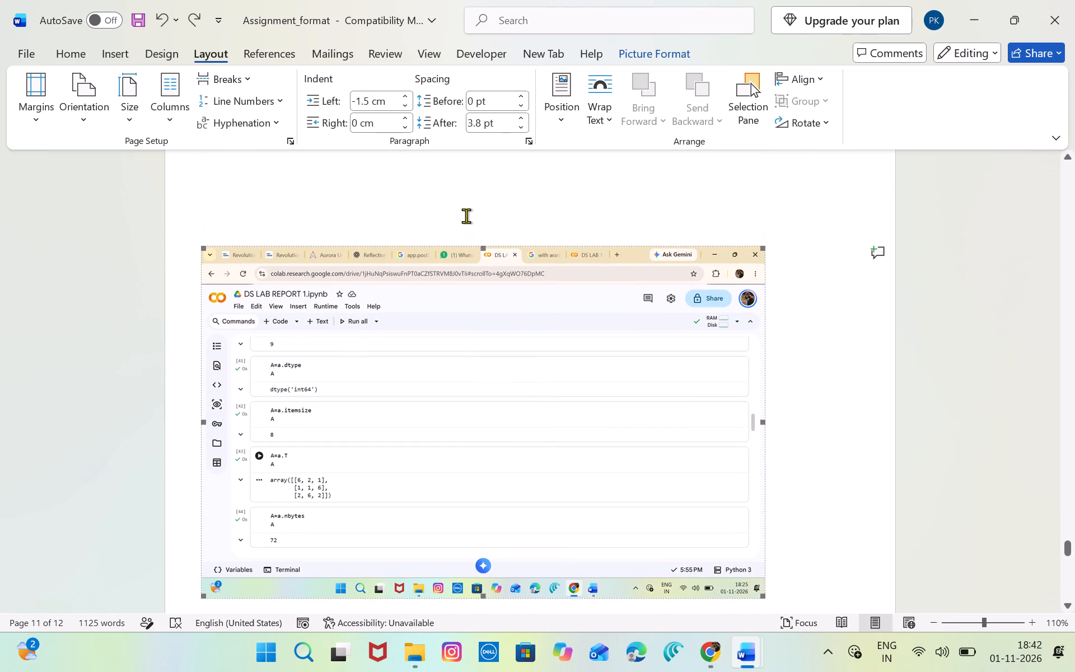
left_click(466, 216)
key("BackSpace")
key("BackSpace")
key("BackSpace")
key("BackSpace")
key("BackSpace")
key("BackSpace")
key("BackSpace")
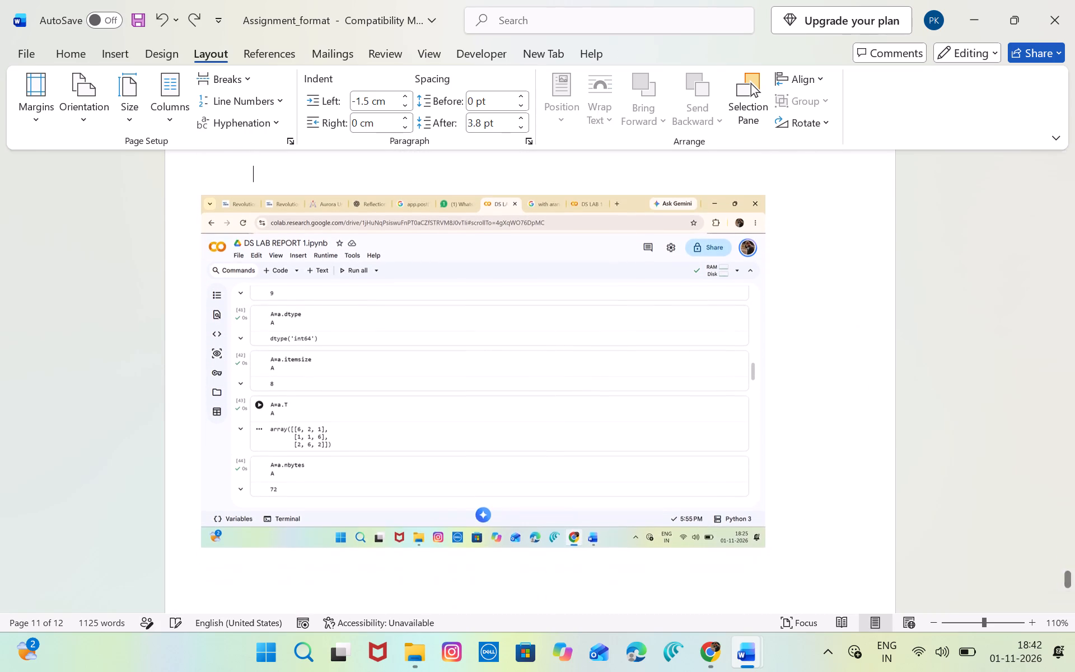
key("BackSpace")
key("BackSpace")
key("BackSpace")
key("BackSpace")
key("BackSpace")
key("BackSpace")
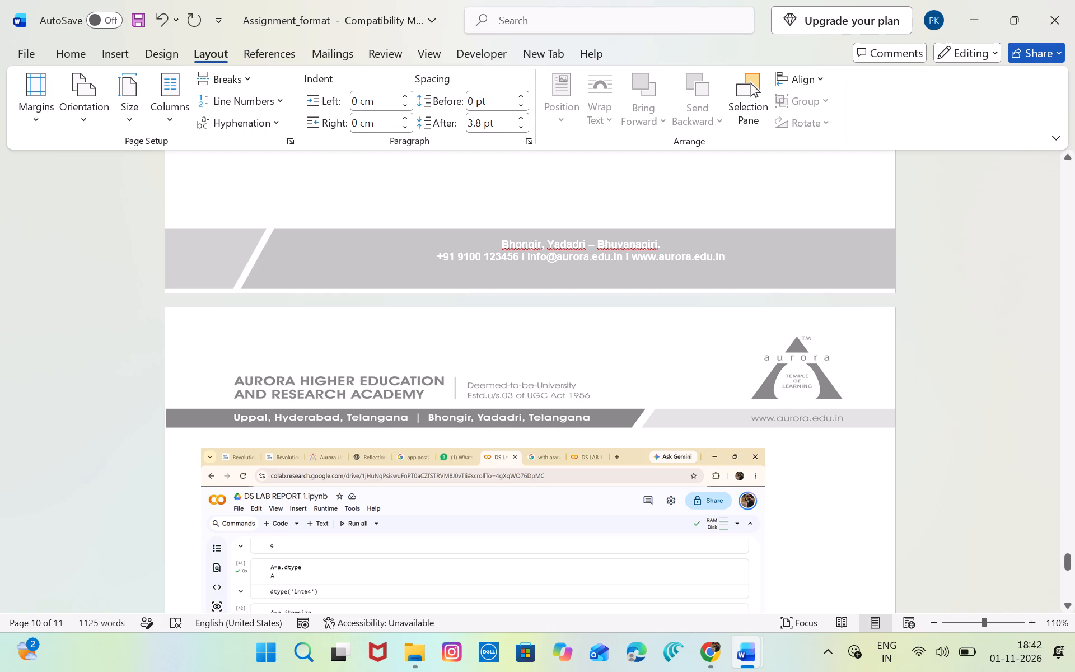
Delete the stray screenshot of a.dtype, a.itemsize, a.T and a.nbytes from the document's last page.
scroll(570, 377, "down", 1)
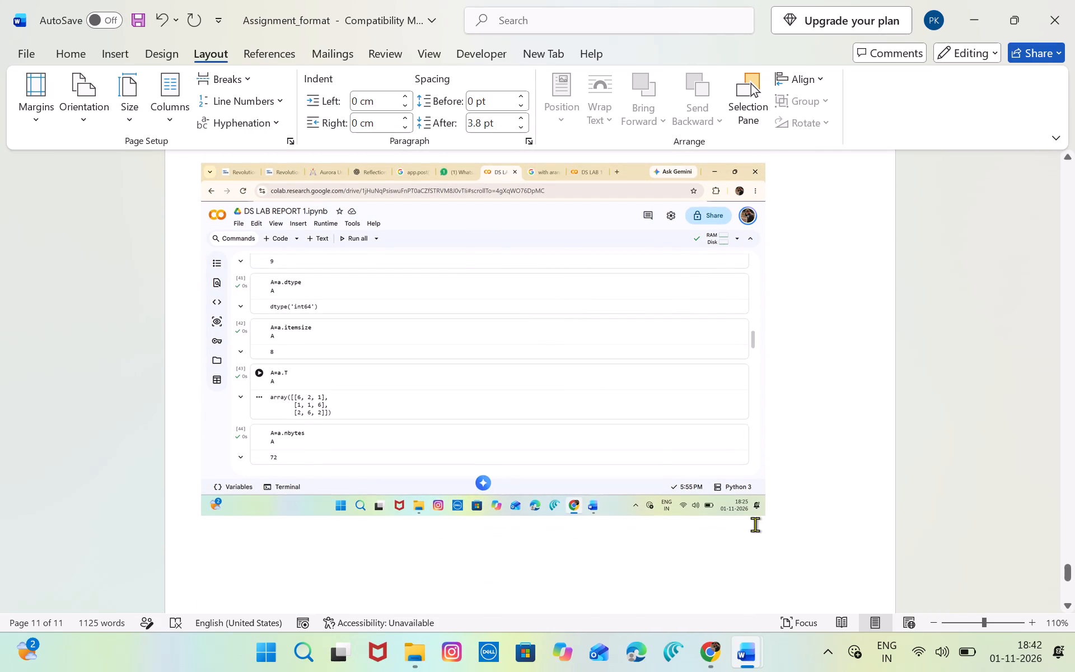
left_click(658, 451)
scroll(658, 451, "up", 1)
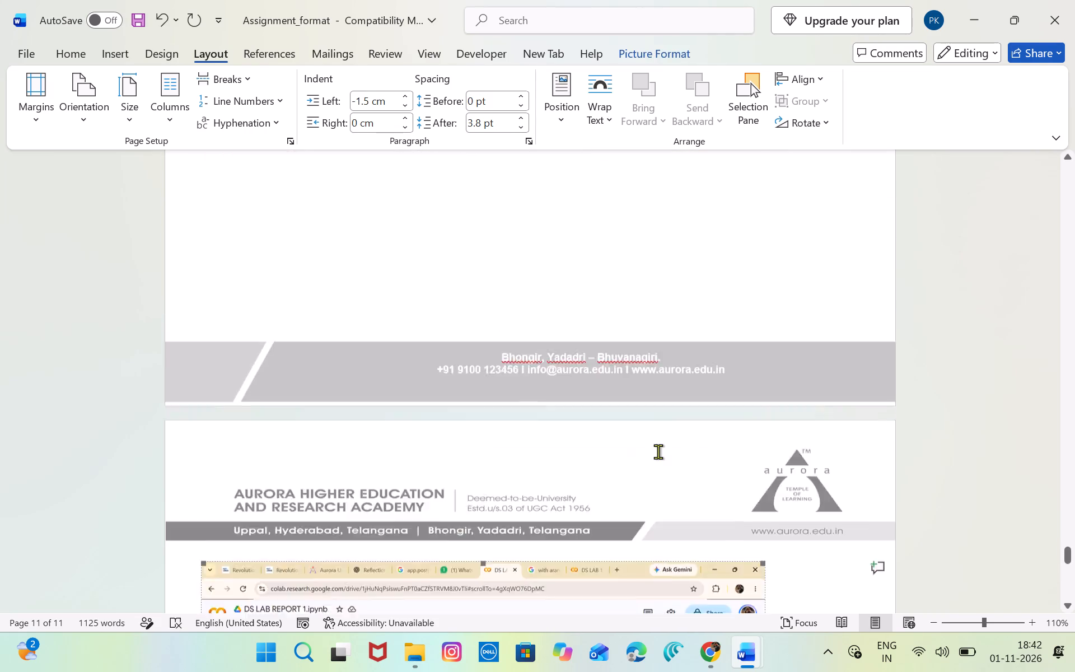
scroll(658, 451, "up", 1)
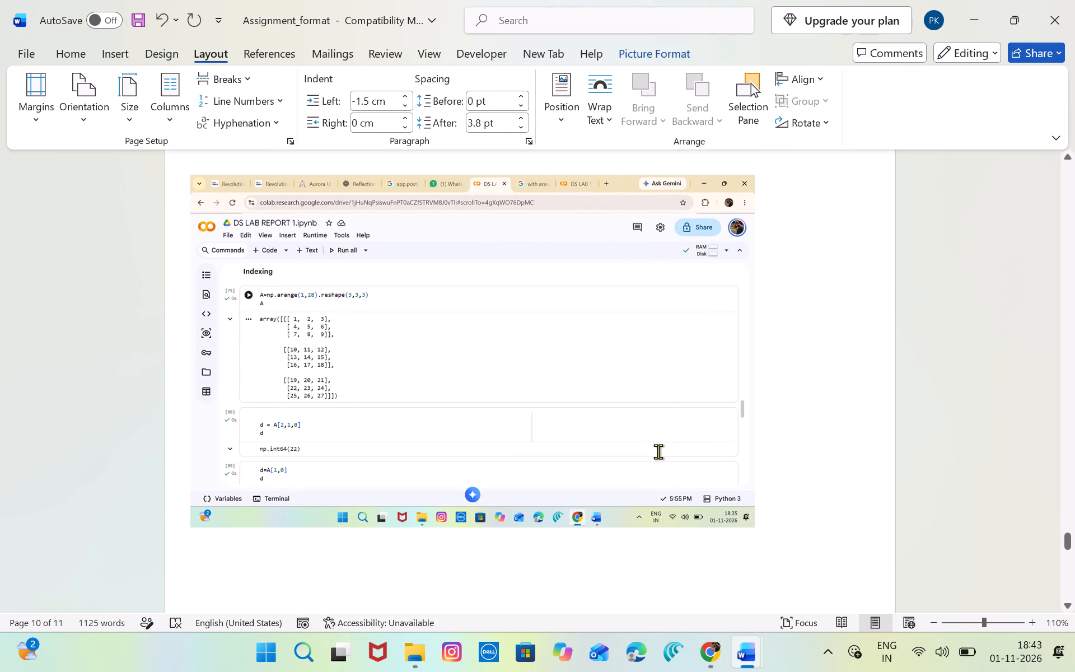
scroll(658, 451, "up", 1)
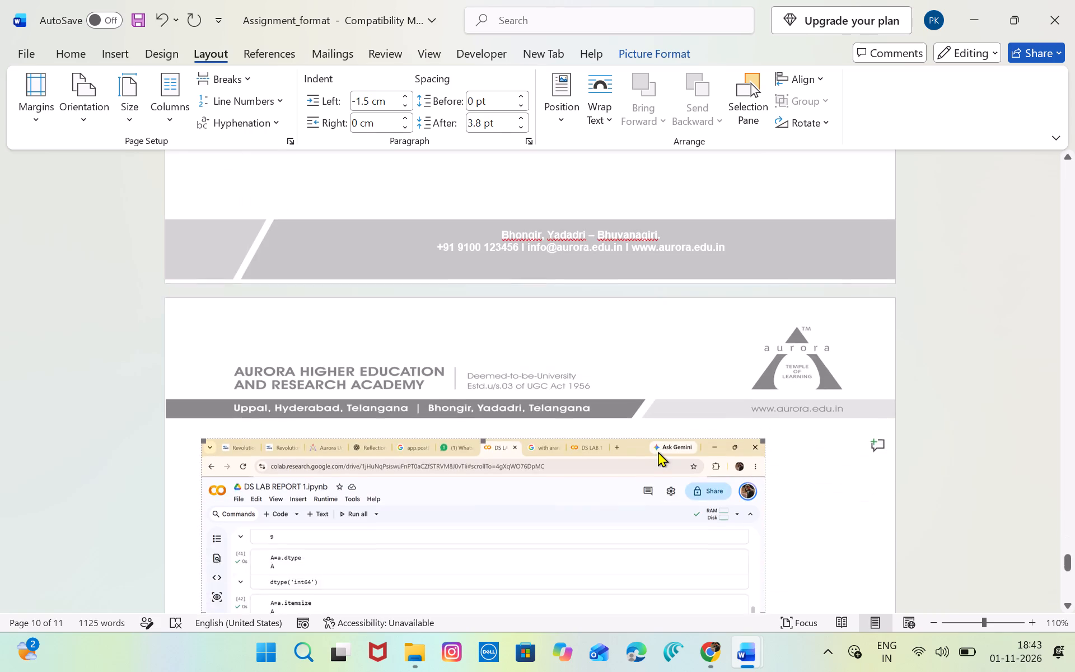
scroll(658, 451, "up", 1)
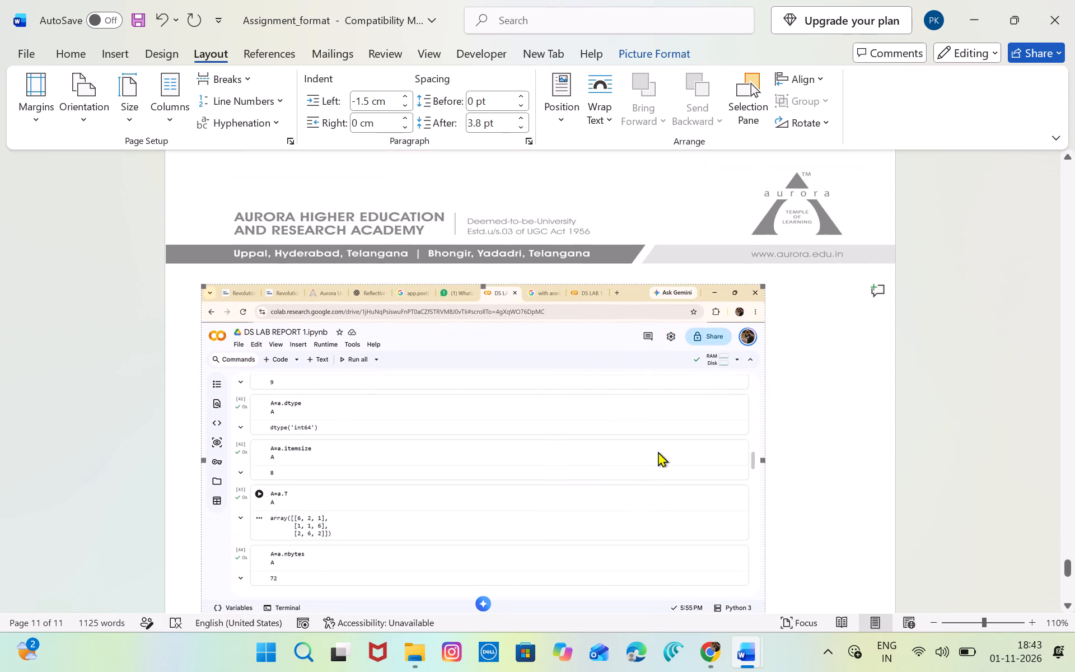
key("BackSpace")
Look back over the data type explanations and the NumPy Data Types screenshot in section 3.
scroll(658, 451, "up", 1)
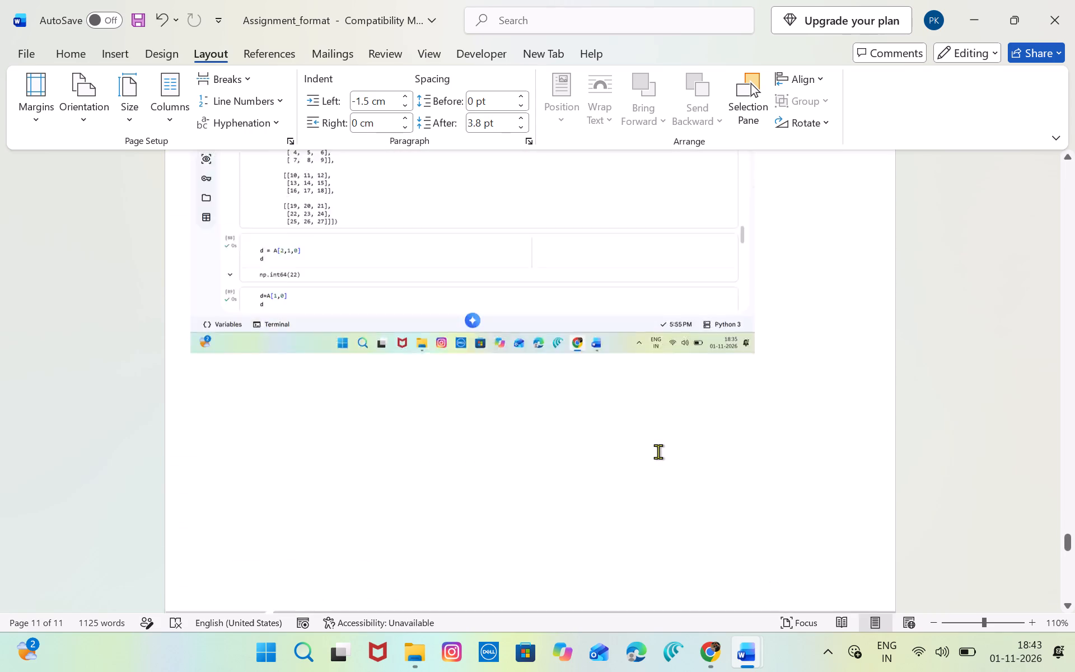
scroll(658, 451, "up", 2)
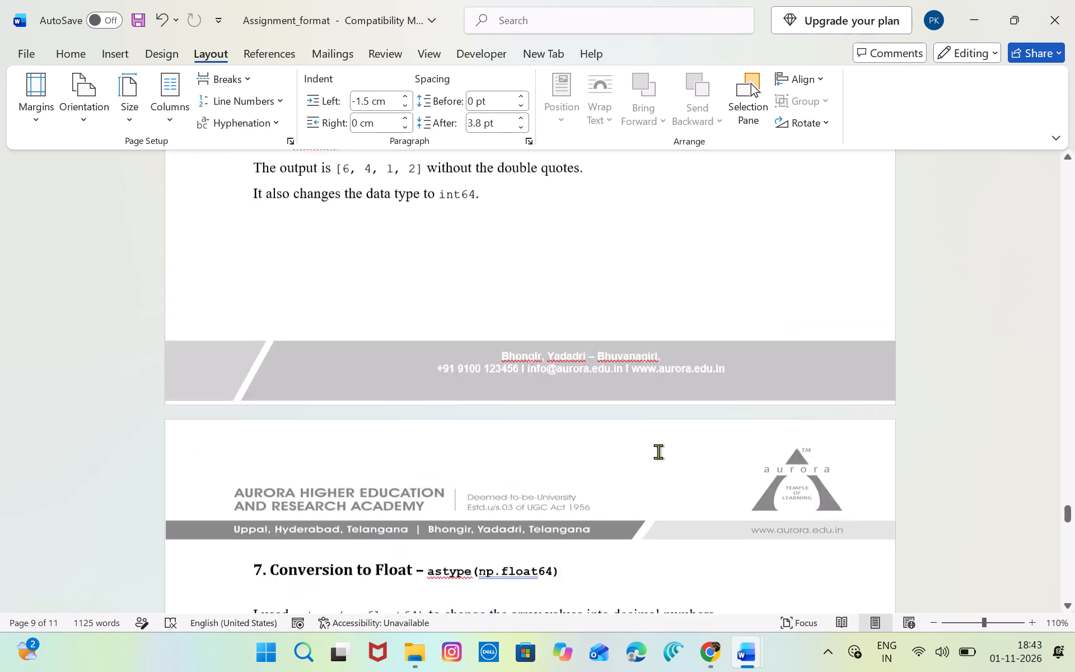
scroll(658, 451, "up", 1)
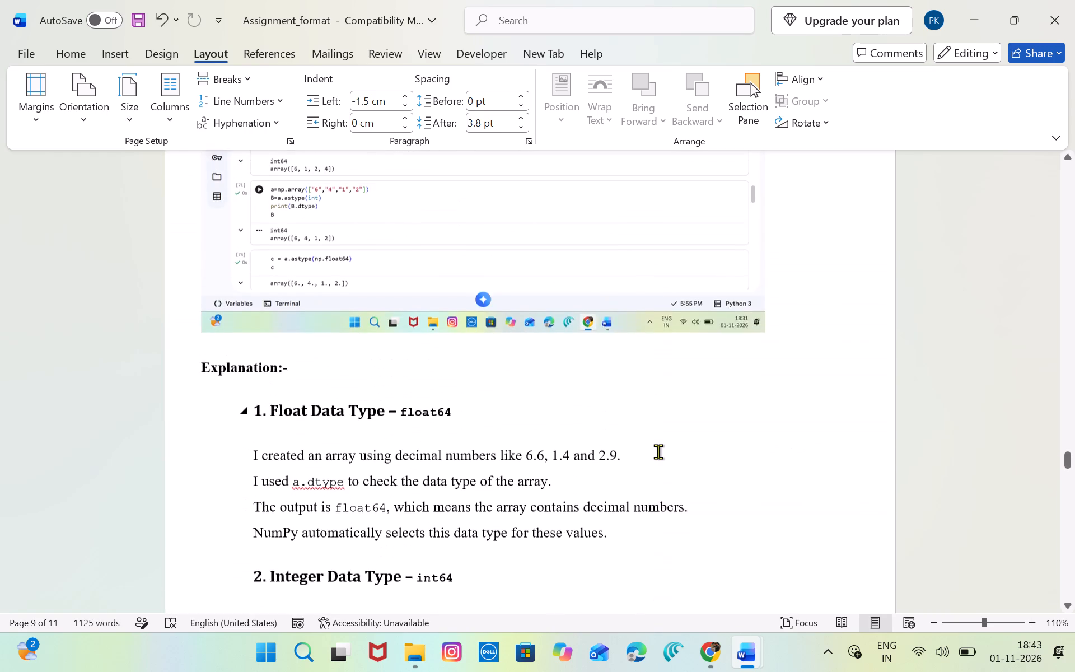
scroll(658, 451, "down", 1)
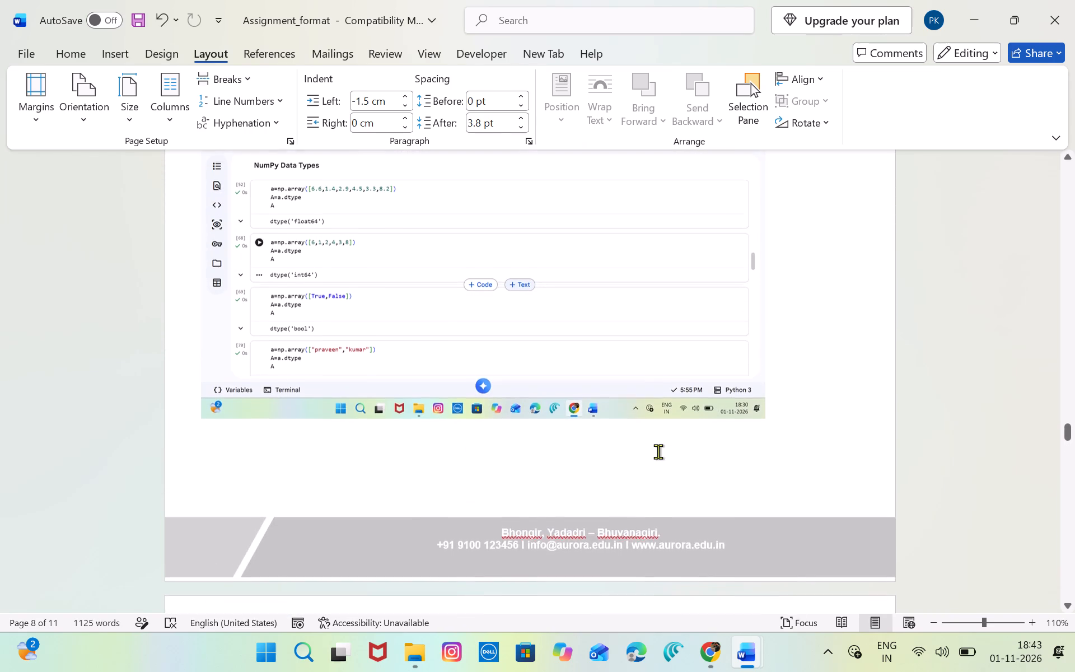
scroll(658, 451, "down", 3)
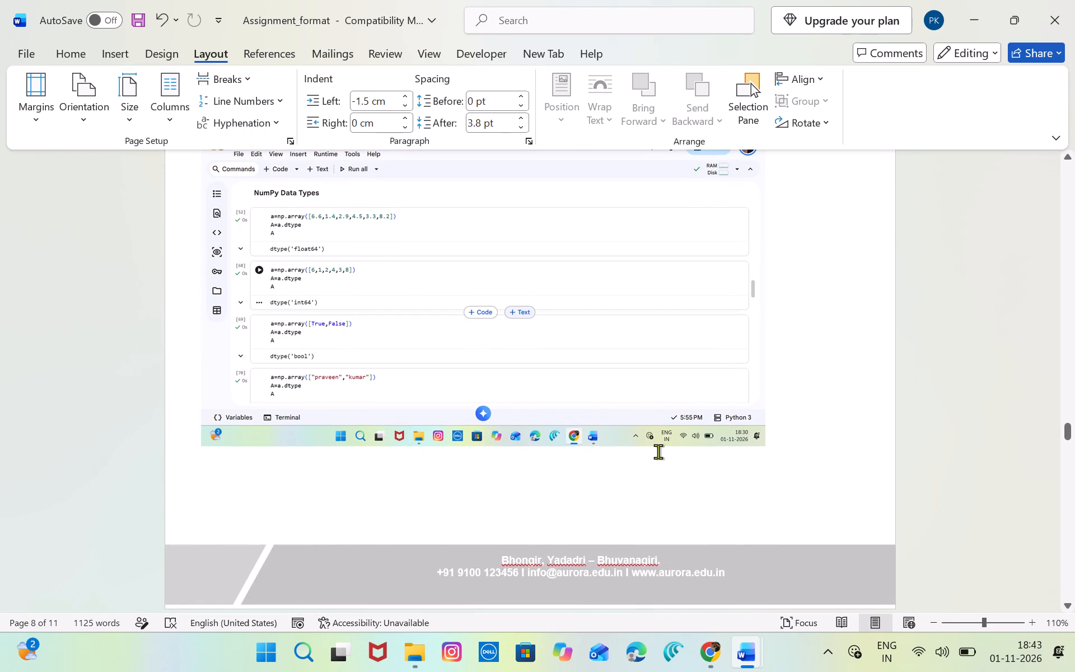
Look through the document from the NumPy Data Types screenshot in section 3 past 4.Indexing to the blank last page.
scroll(658, 451, "down", 4)
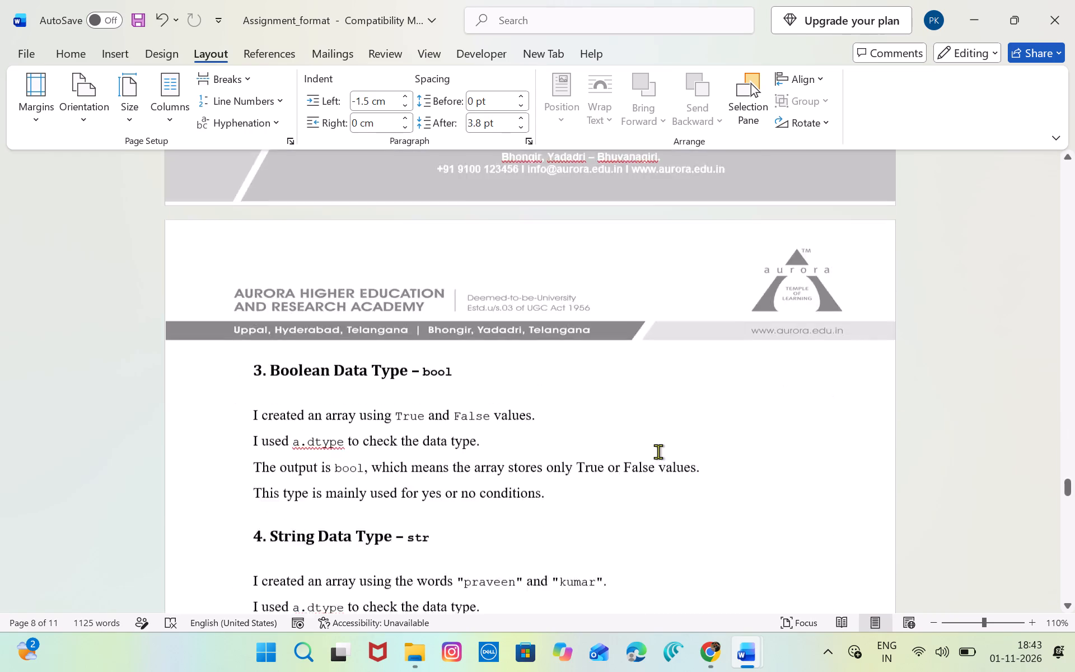
scroll(658, 451, "down", 2)
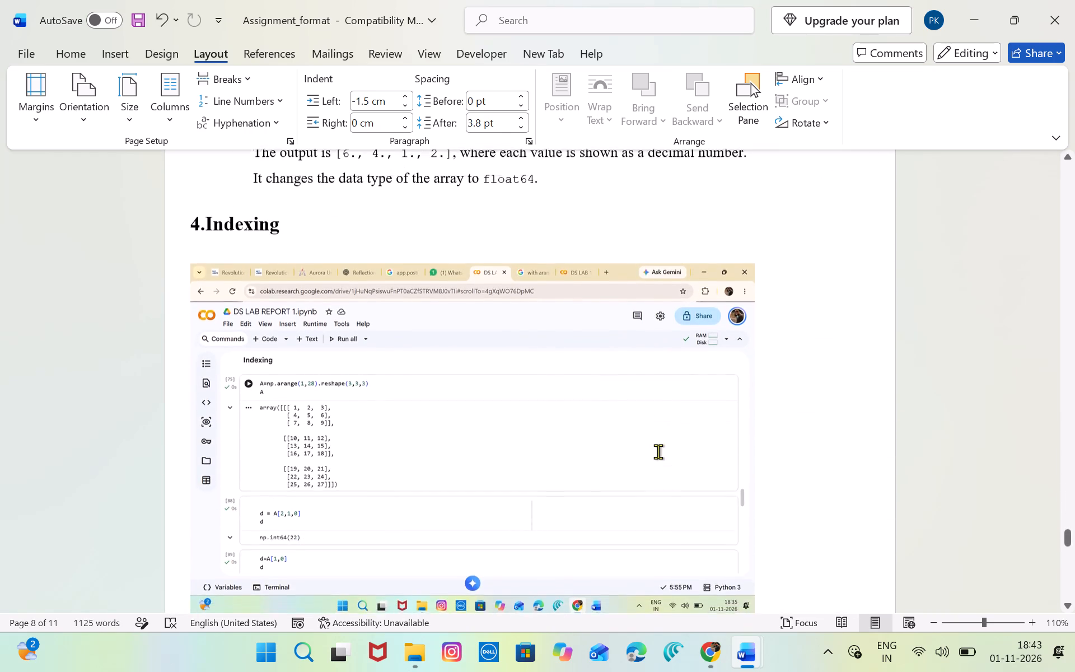
scroll(658, 451, "down", 1)
scroll(658, 451, "up", 1)
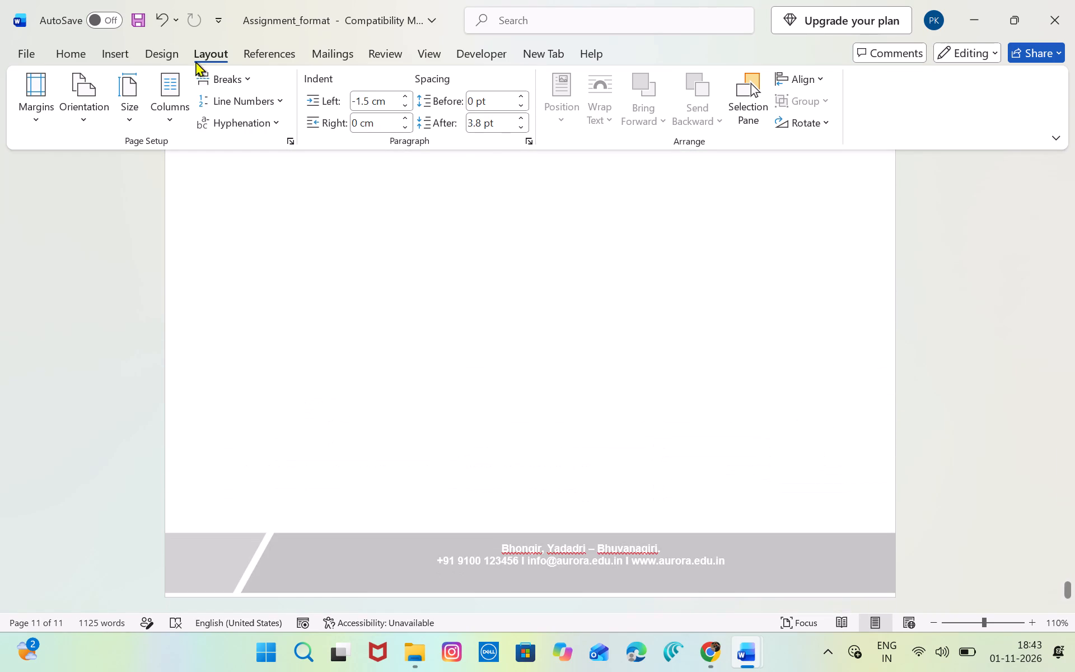
left_click(83, 55)
scroll(360, 165, "up", 1)
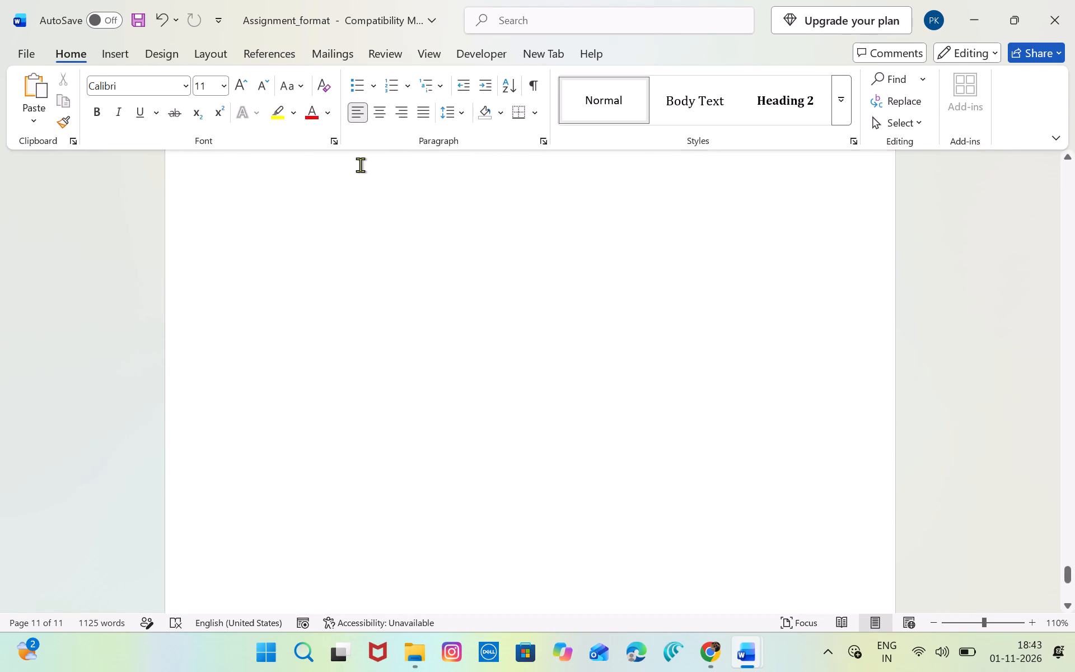
scroll(360, 165, "up", 1)
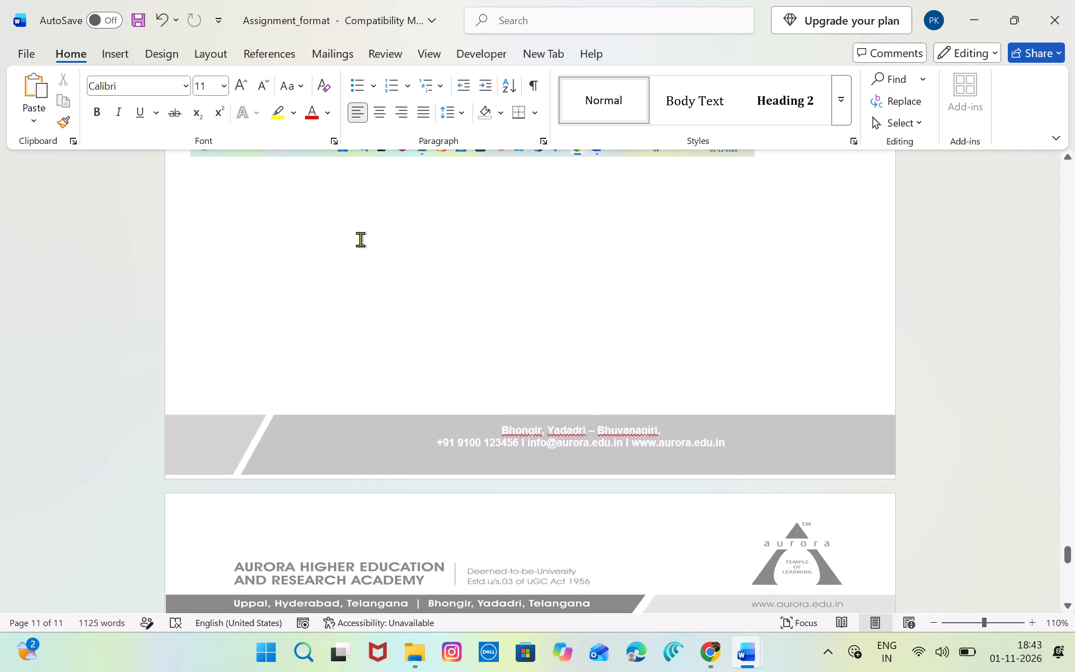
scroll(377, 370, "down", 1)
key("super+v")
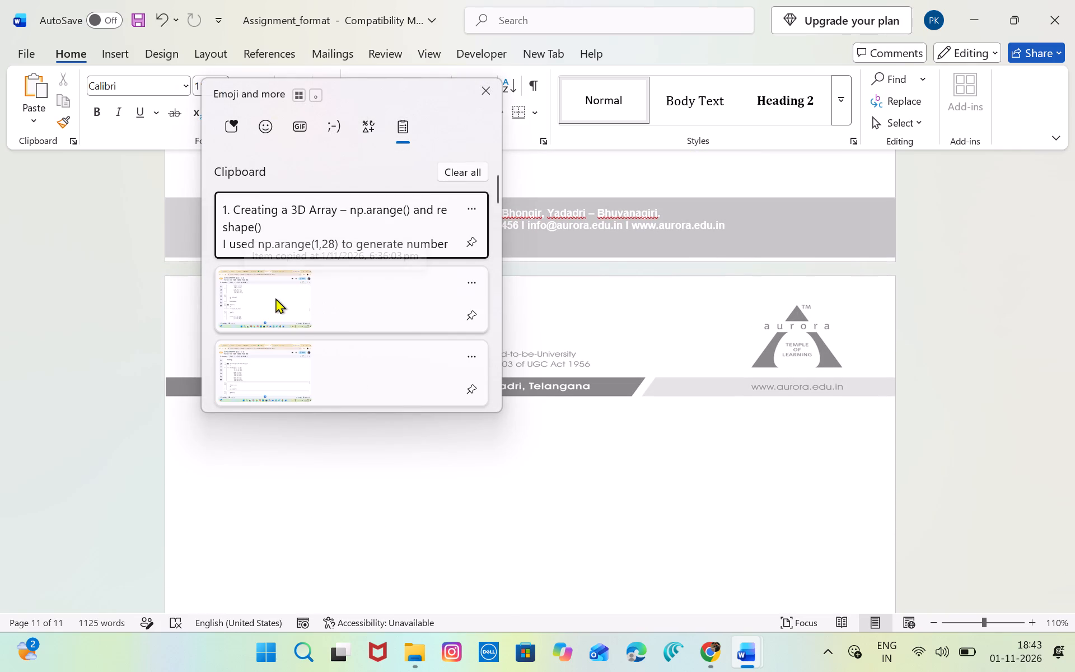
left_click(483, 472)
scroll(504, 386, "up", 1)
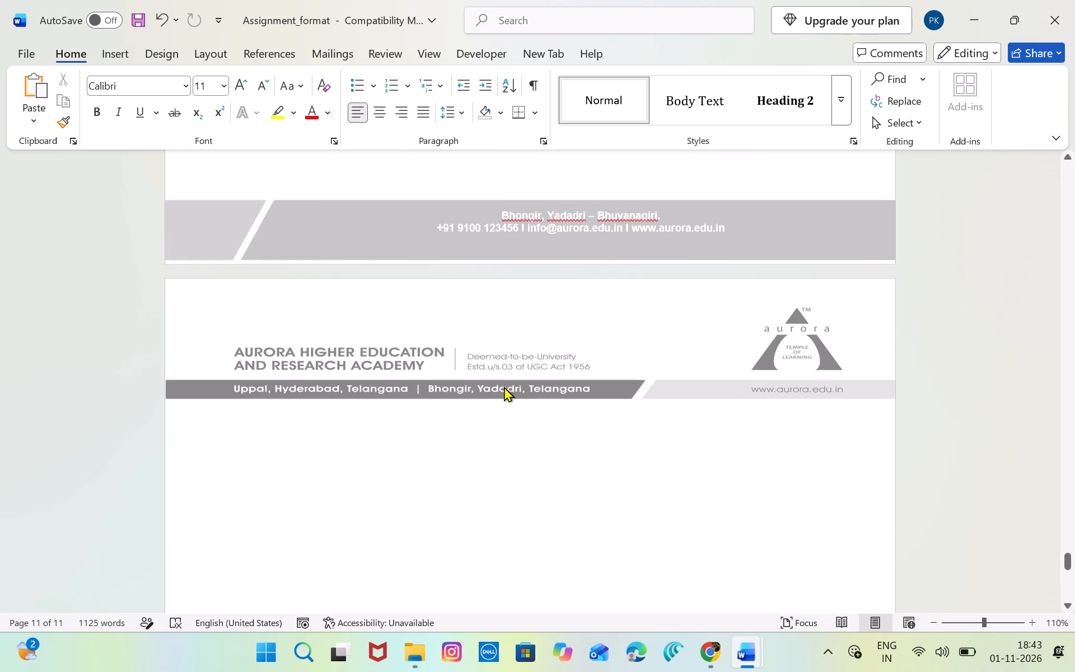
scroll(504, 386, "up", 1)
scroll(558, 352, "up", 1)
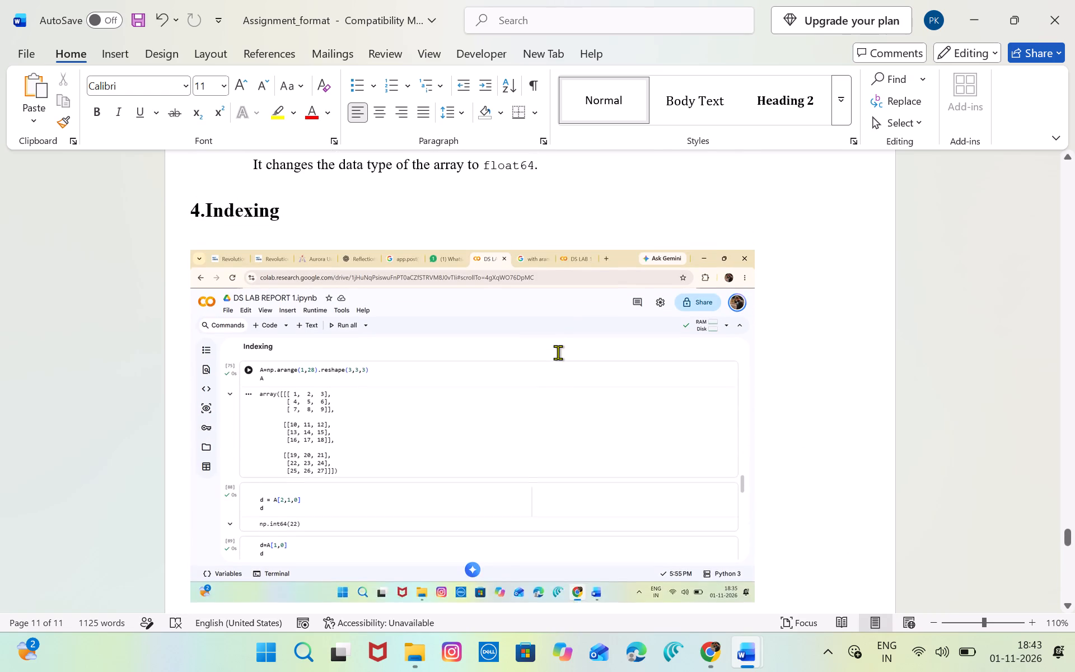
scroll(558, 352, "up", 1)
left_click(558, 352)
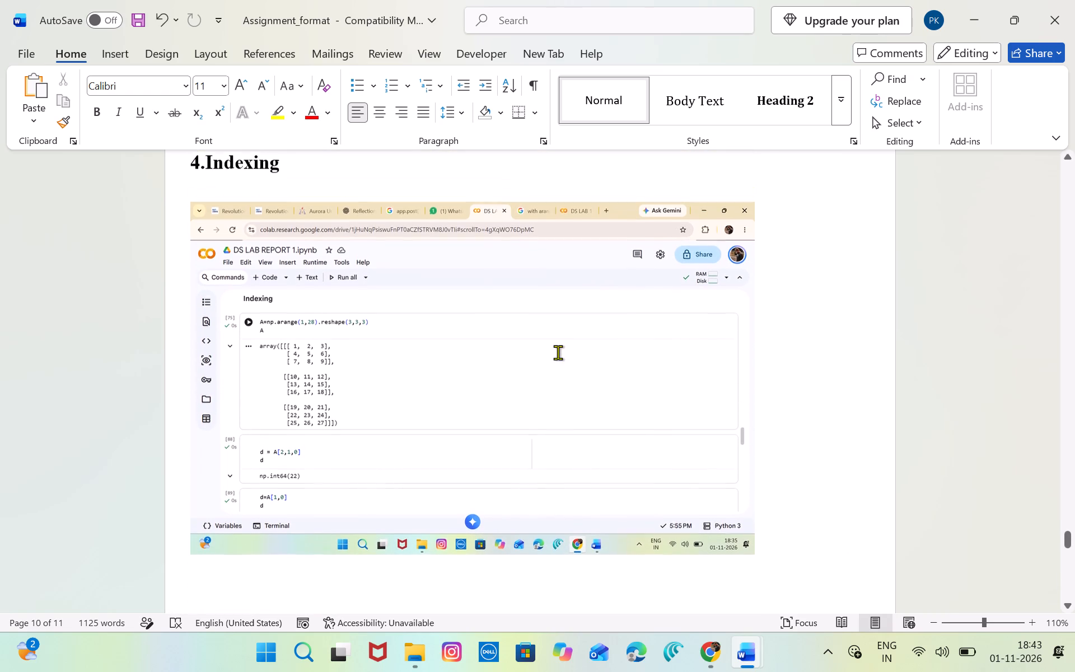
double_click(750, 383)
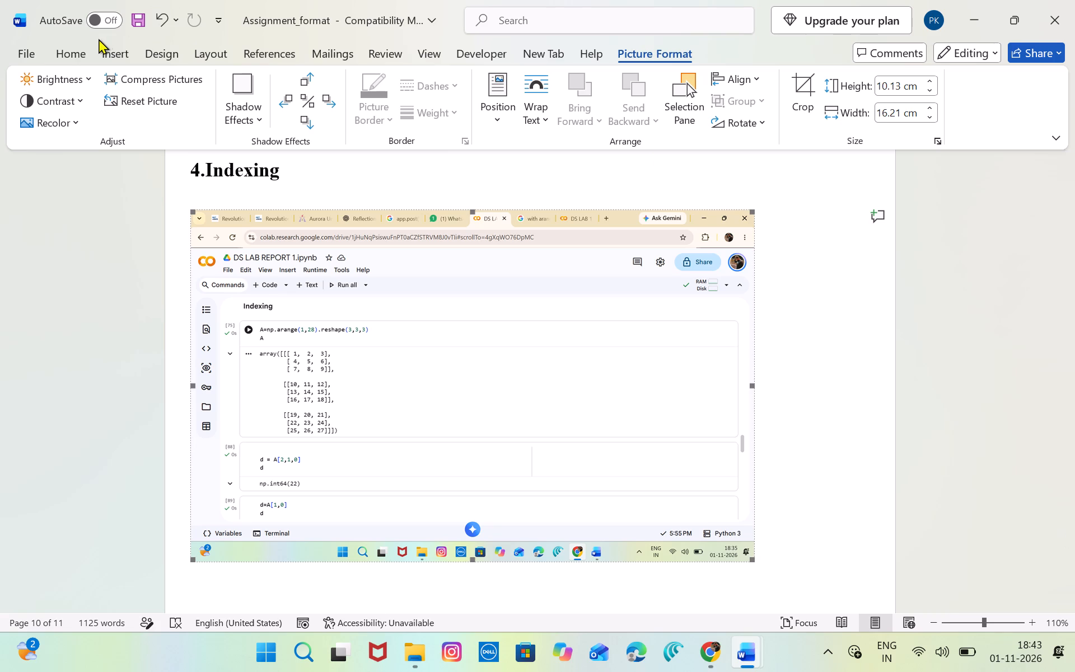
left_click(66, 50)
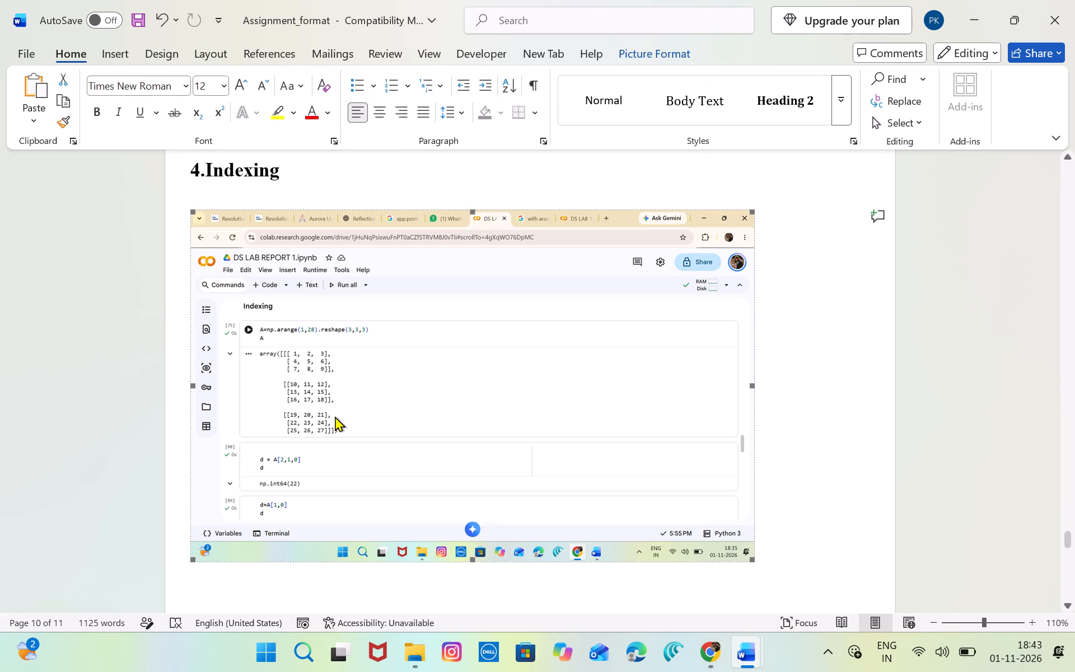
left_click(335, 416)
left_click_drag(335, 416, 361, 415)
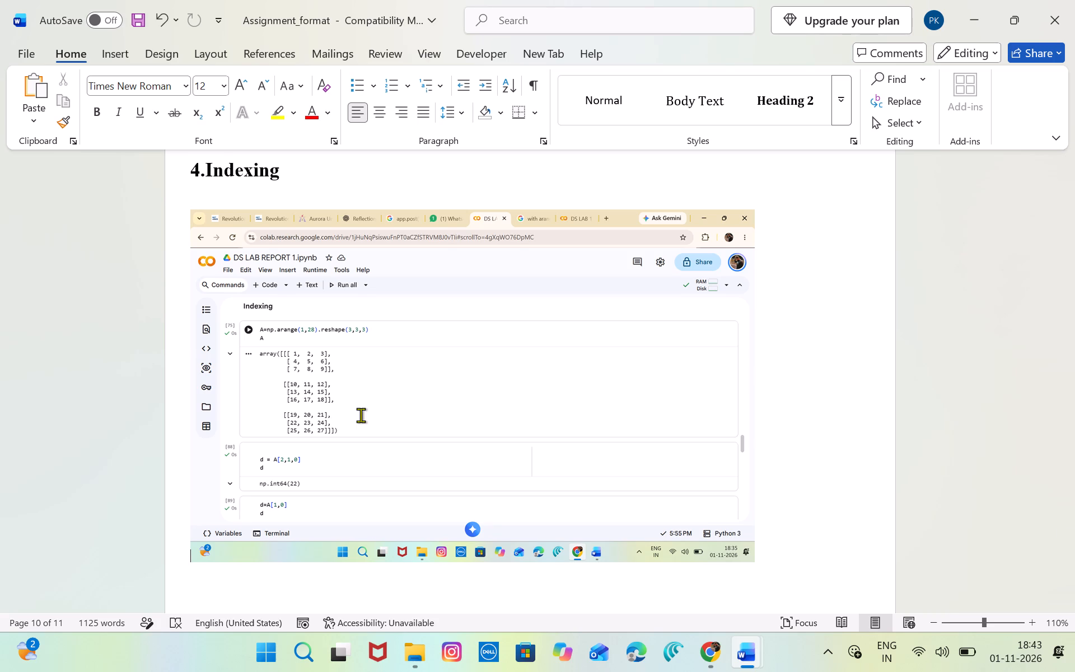
Start a new line after the 4.Indexing screenshot.
left_click(777, 567)
key("Return")
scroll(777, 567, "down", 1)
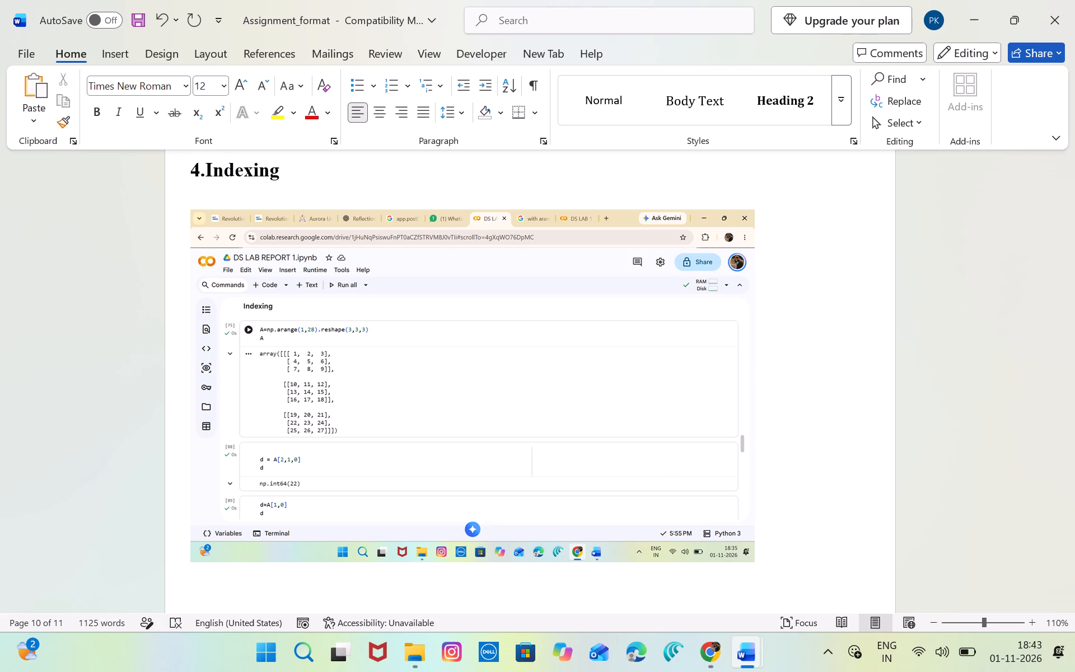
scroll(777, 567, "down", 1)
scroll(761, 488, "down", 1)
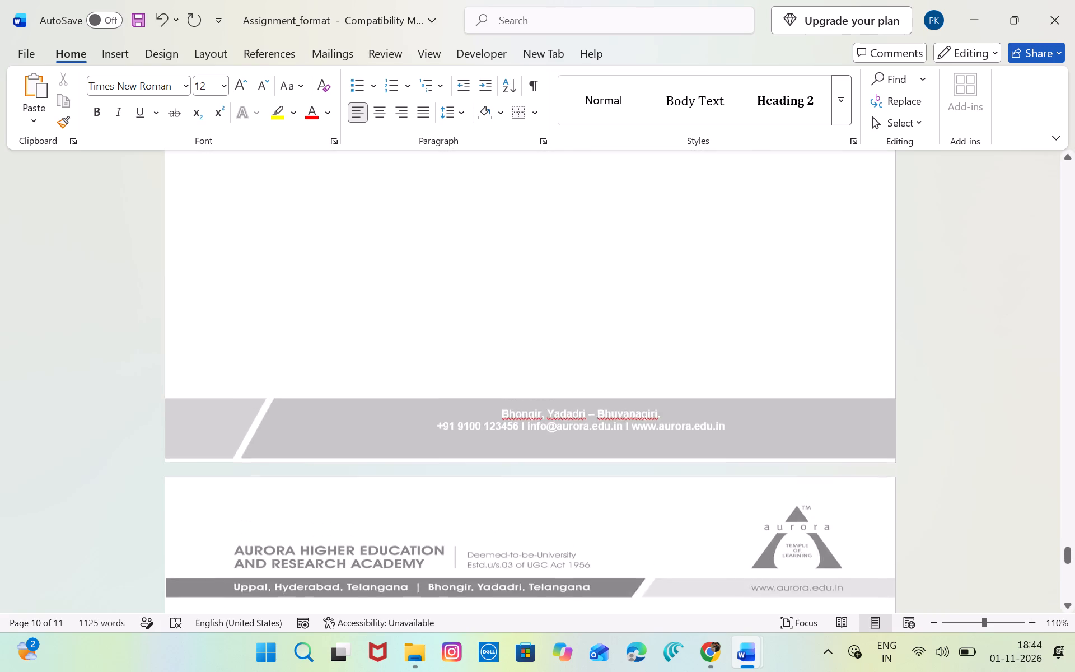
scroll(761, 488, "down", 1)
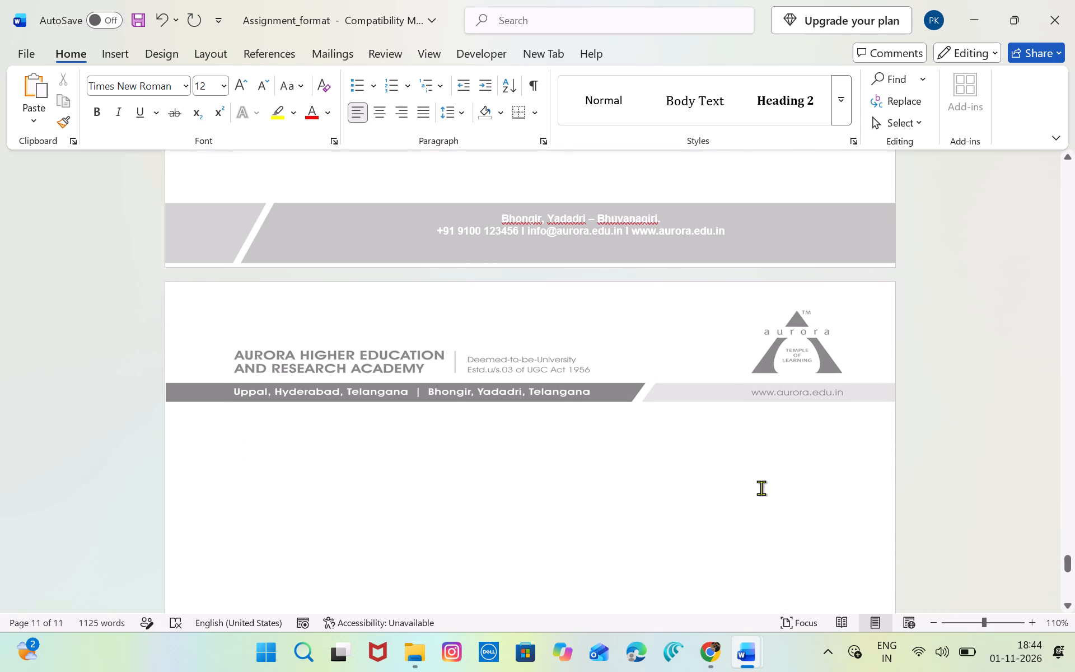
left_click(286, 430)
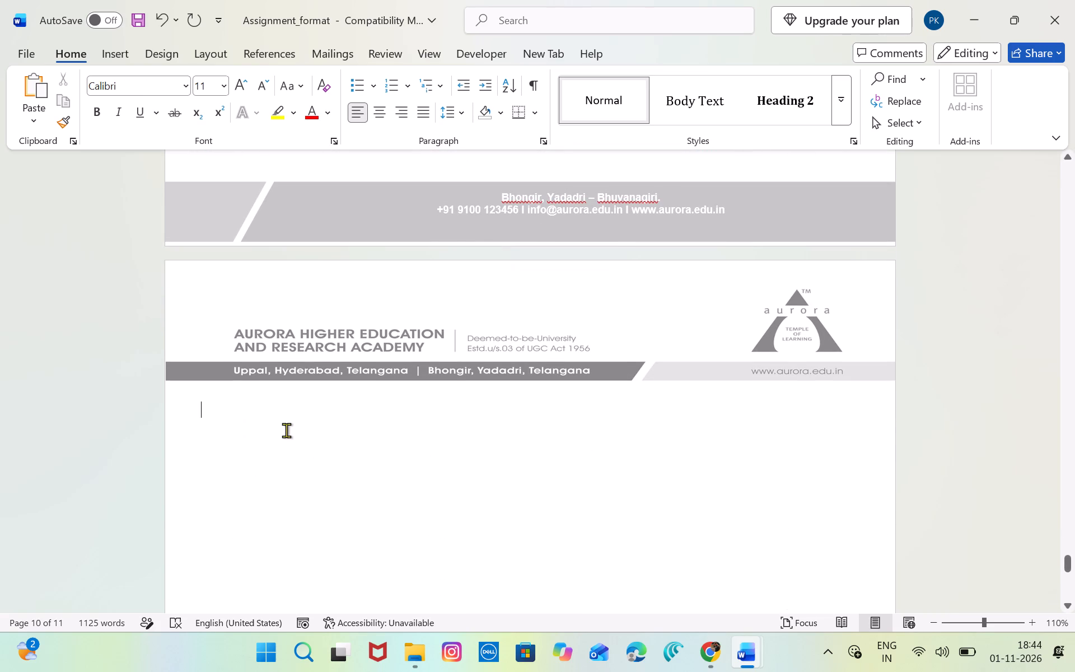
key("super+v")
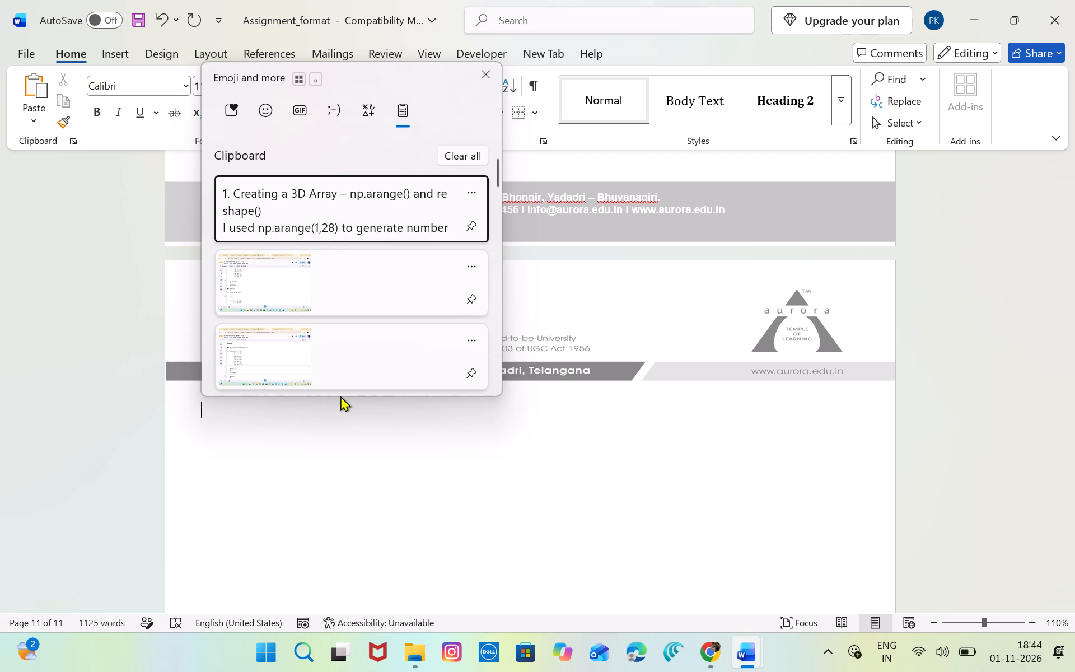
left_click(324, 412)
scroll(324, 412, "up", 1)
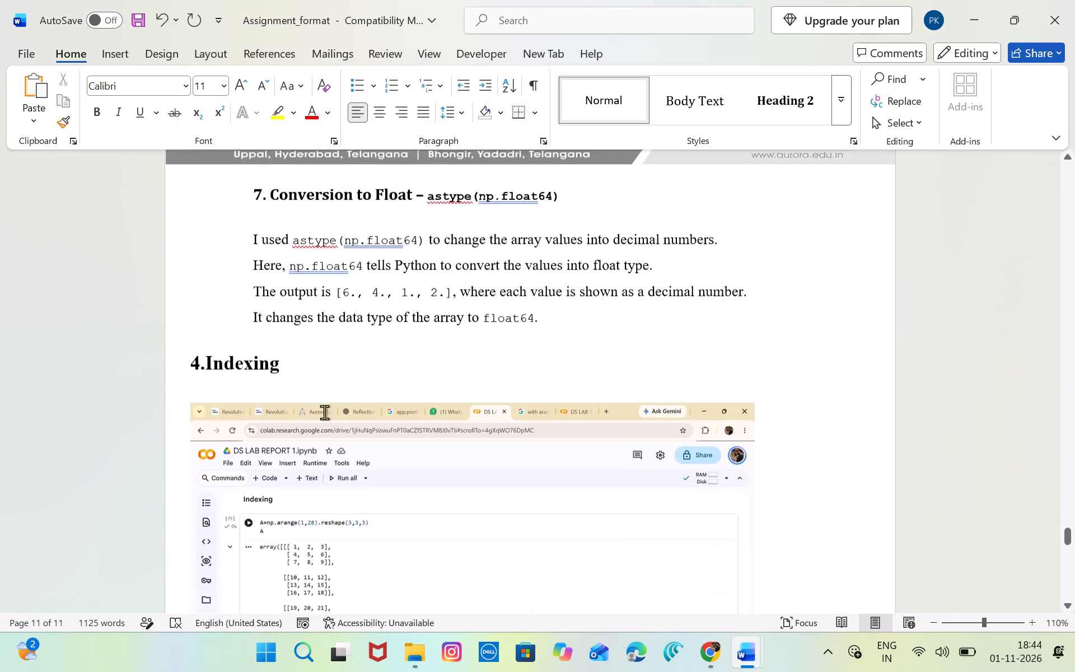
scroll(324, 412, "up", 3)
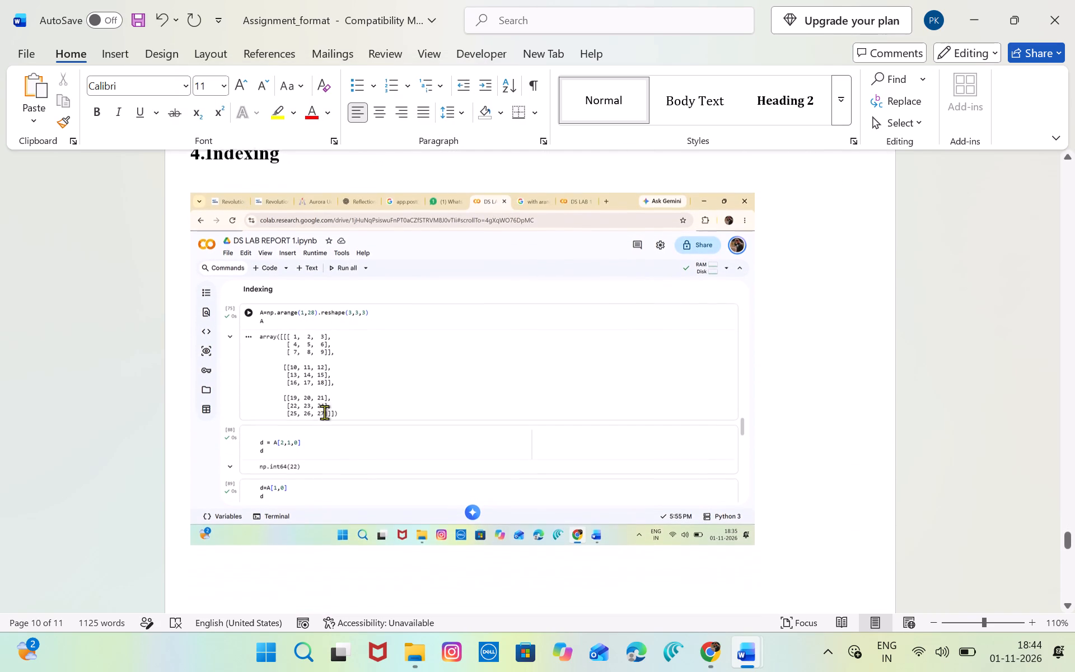
Switch to the DS LAB REPORT 1 notebook in Chrome and capture a screenshot of the A[2,1,0], A[1,0] and A[2] indexing cells.
left_click(712, 609)
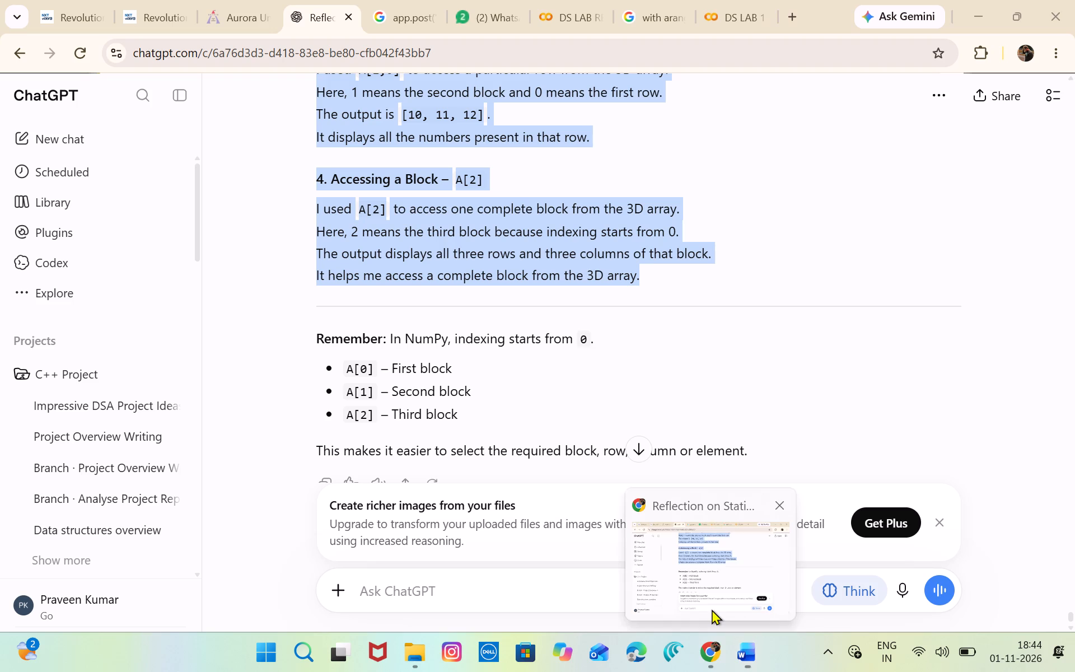
left_click(566, 0)
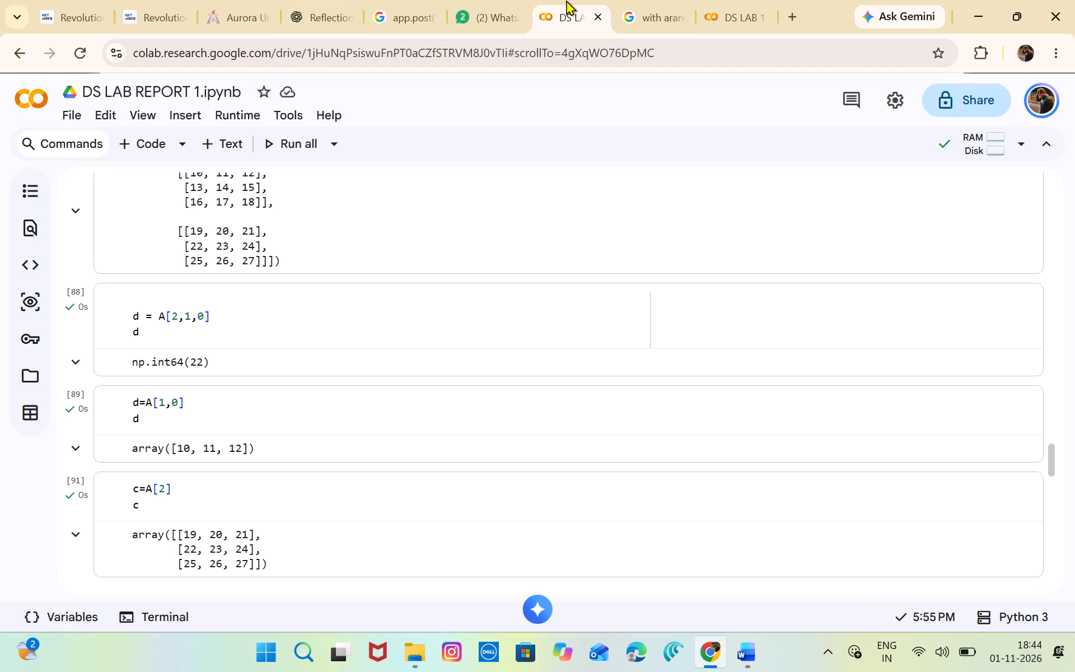
scroll(450, 309, "up", 2)
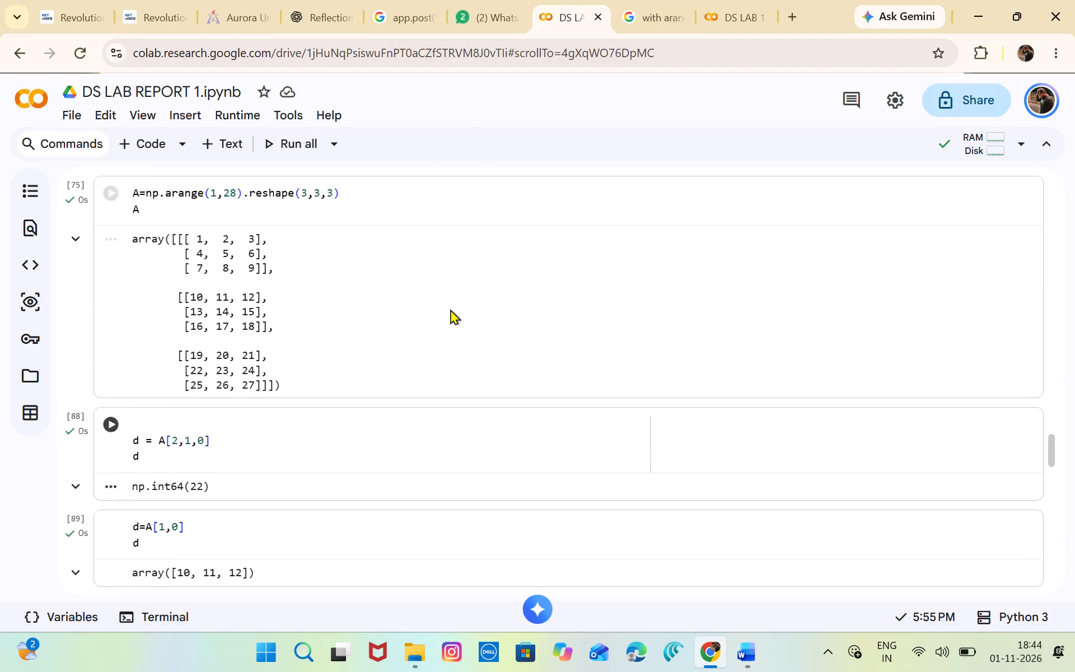
scroll(450, 309, "up", 2)
scroll(450, 309, "down", 1)
scroll(450, 309, "up", 1)
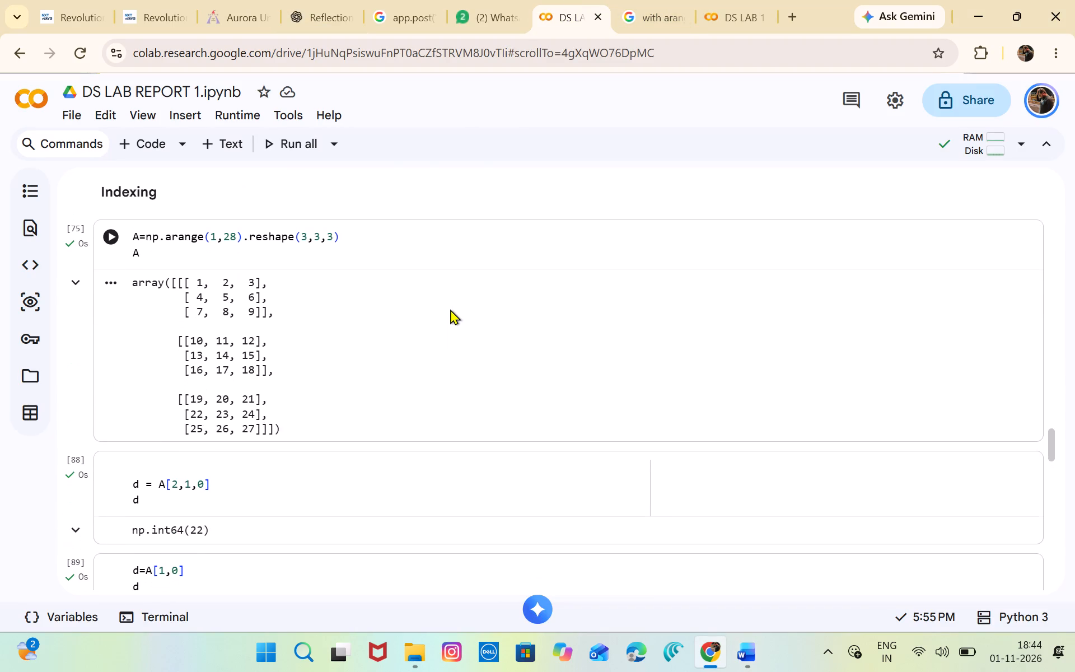
scroll(450, 309, "up", 1)
scroll(450, 309, "down", 3)
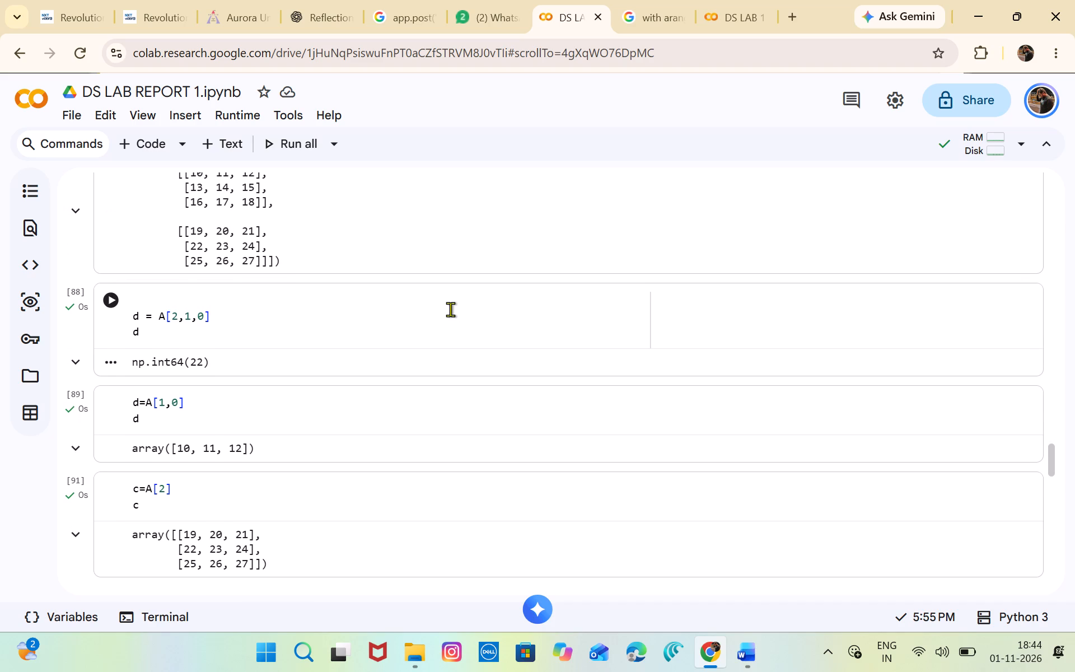
key("super+Print")
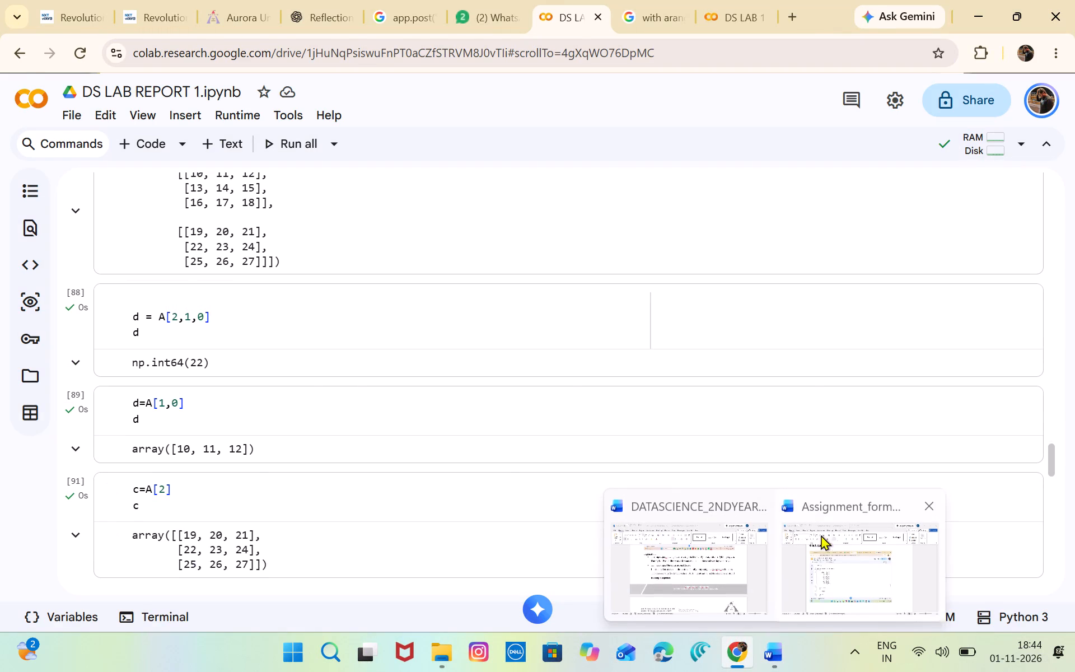
Return to the Assignment_format document in Word and insert the captured indexing screenshot on a new line after the first 4.Indexing screenshot.
left_click(817, 541)
left_click(792, 544)
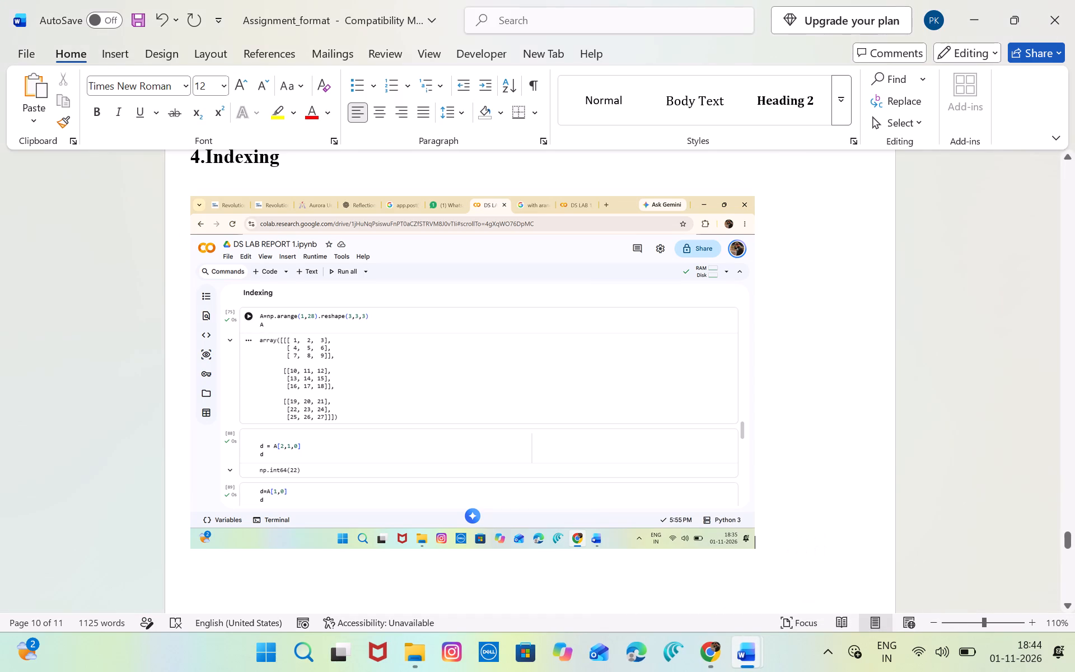
key("Return")
key("ctrl+v")
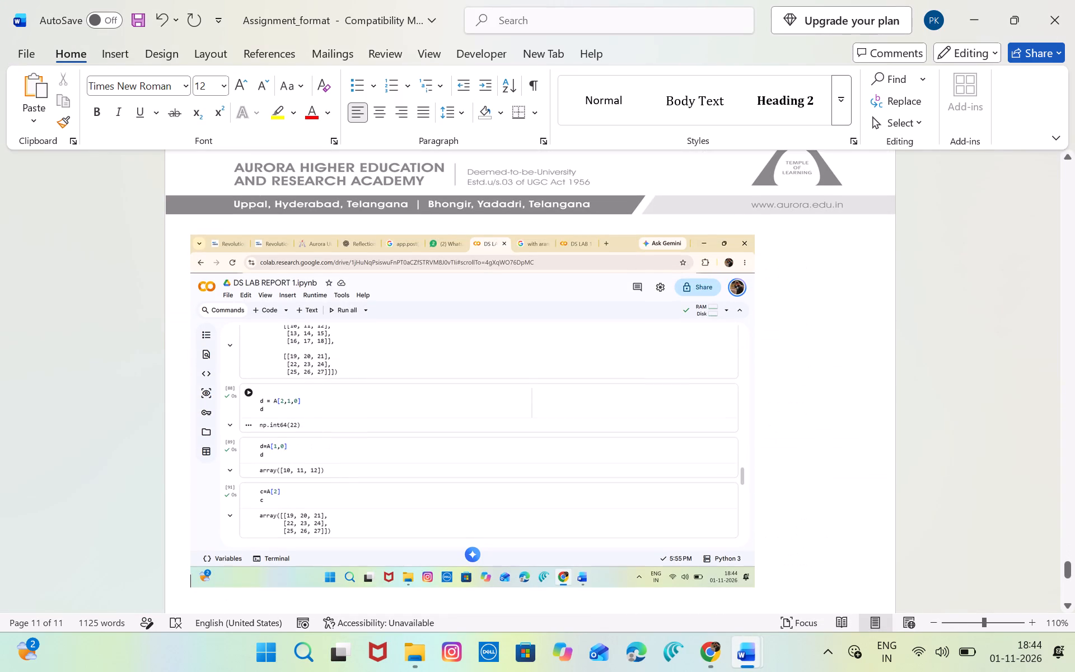
Add a bold "Explanation:-" heading on a new line below the second Indexing screenshot.
left_click(794, 508)
key("Return")
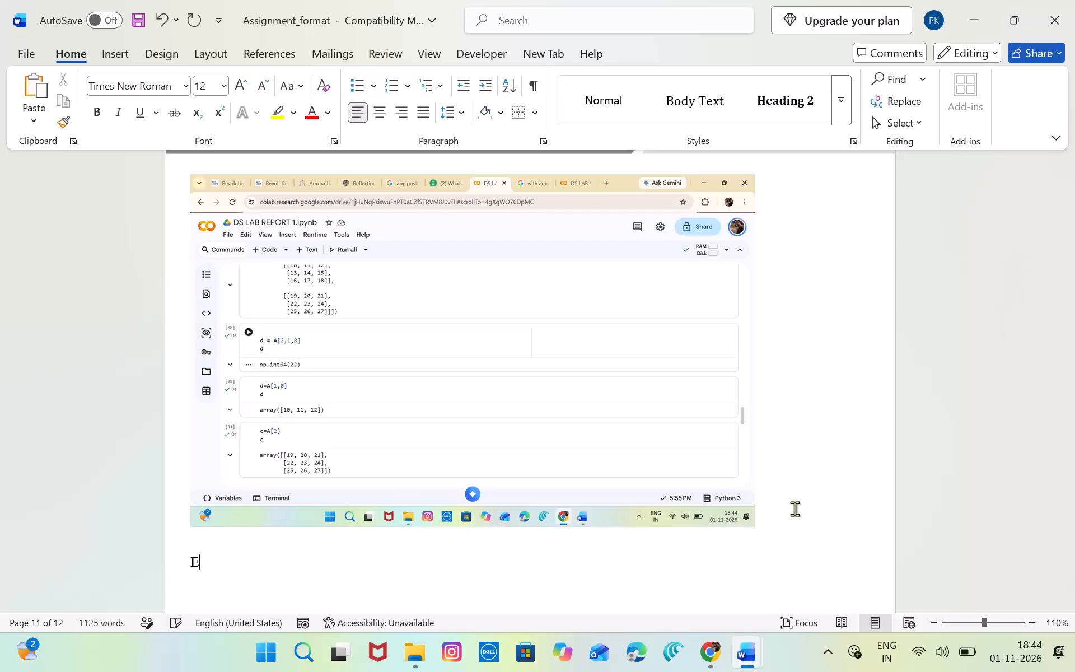
type("xplanation:-")
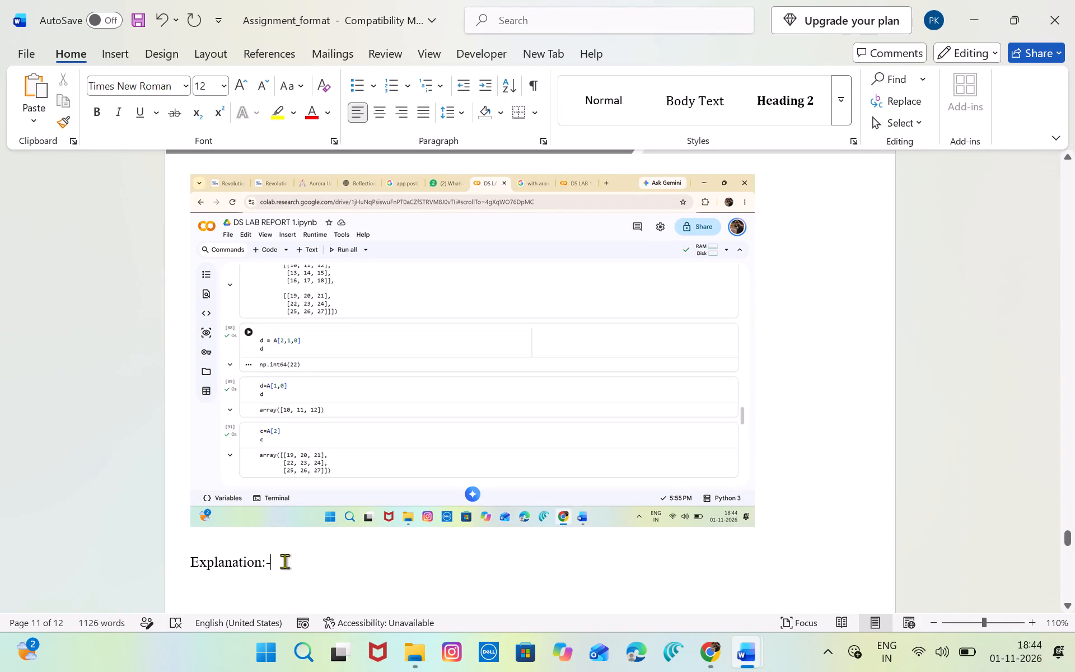
left_click_drag(284, 561, 188, 565)
left_click(195, 545)
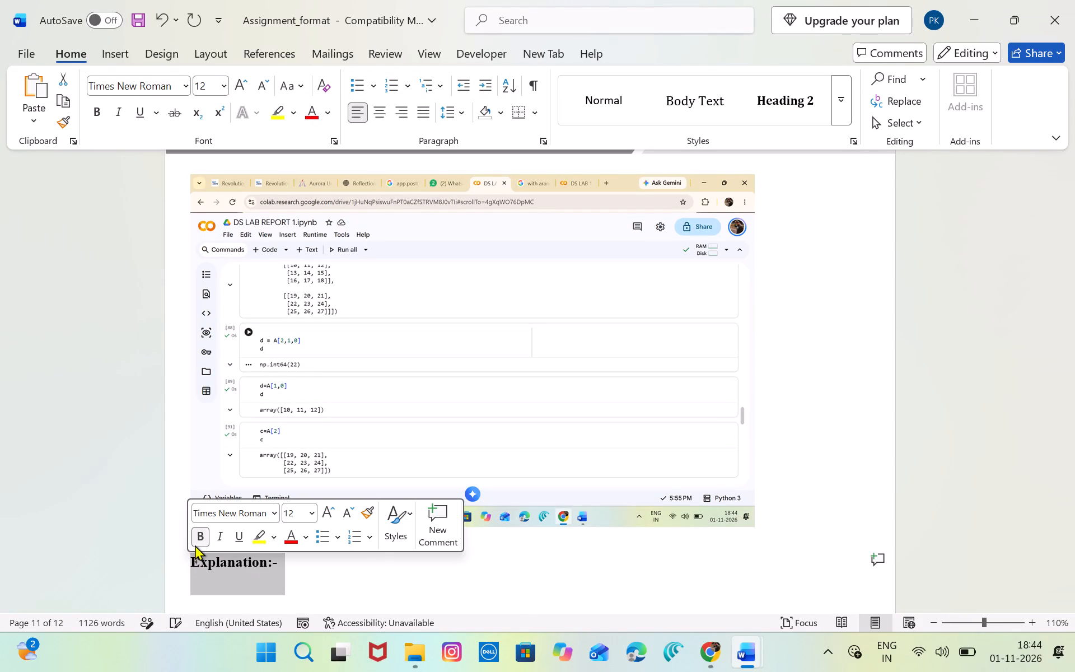
Start a new line below the "Explanation:-" heading under the second Indexing screenshot.
left_click(279, 571)
key("Return")
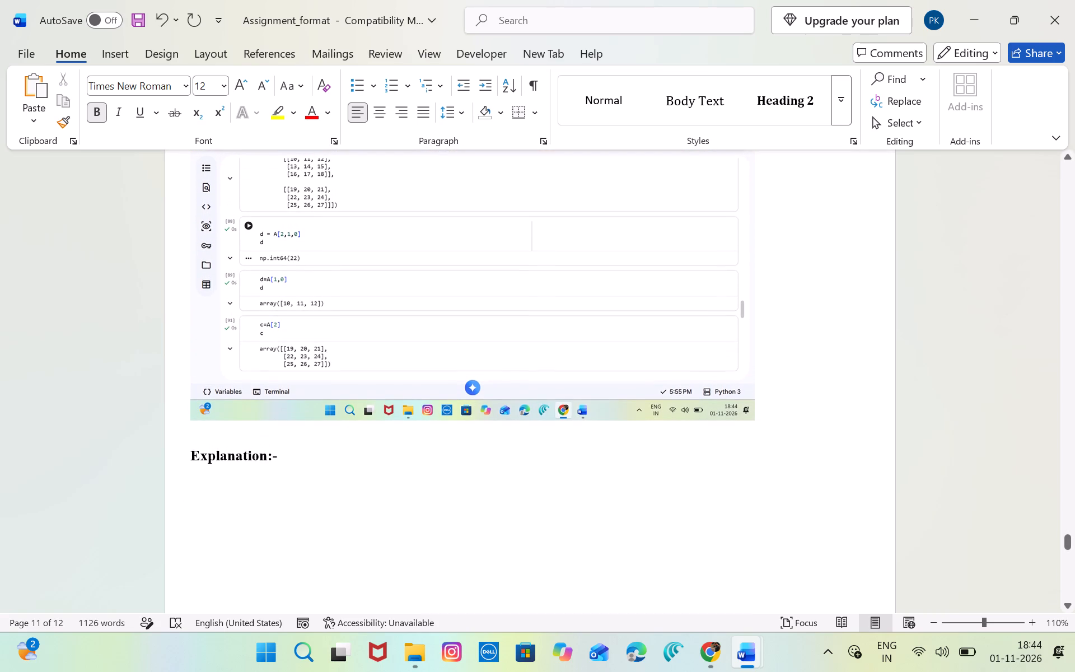
key("super+v")
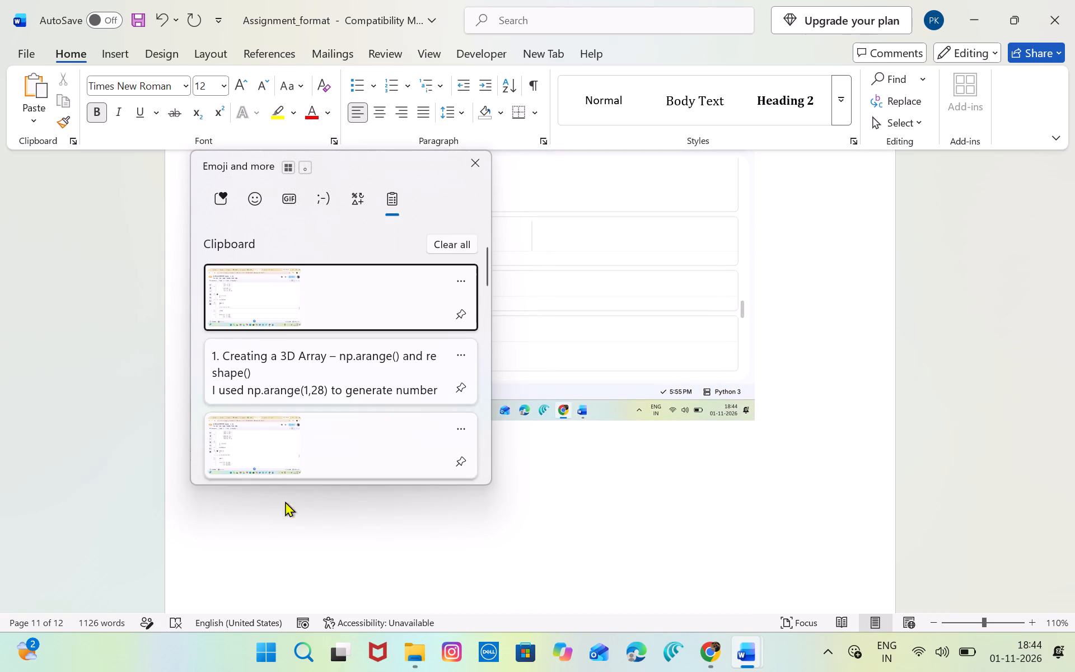
left_click(403, 495)
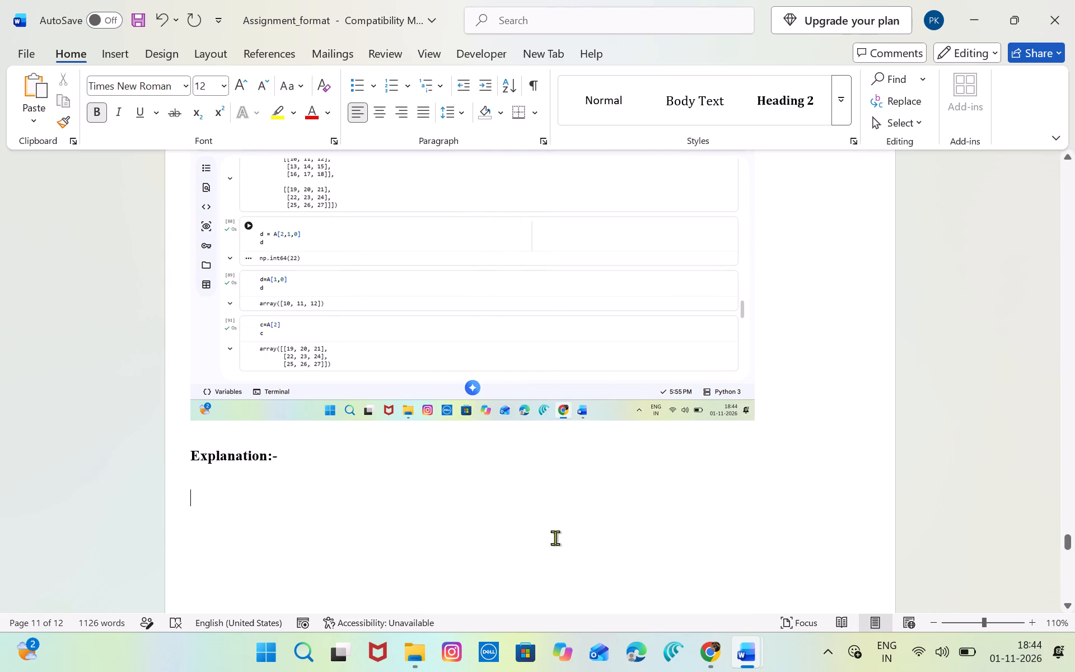
Switch to the ChatGPT conversation in Chrome and copy NumPy Indexing explanation sections 1 to 4, from Creating a 3D Array through Accessing a Block.
left_click(689, 588)
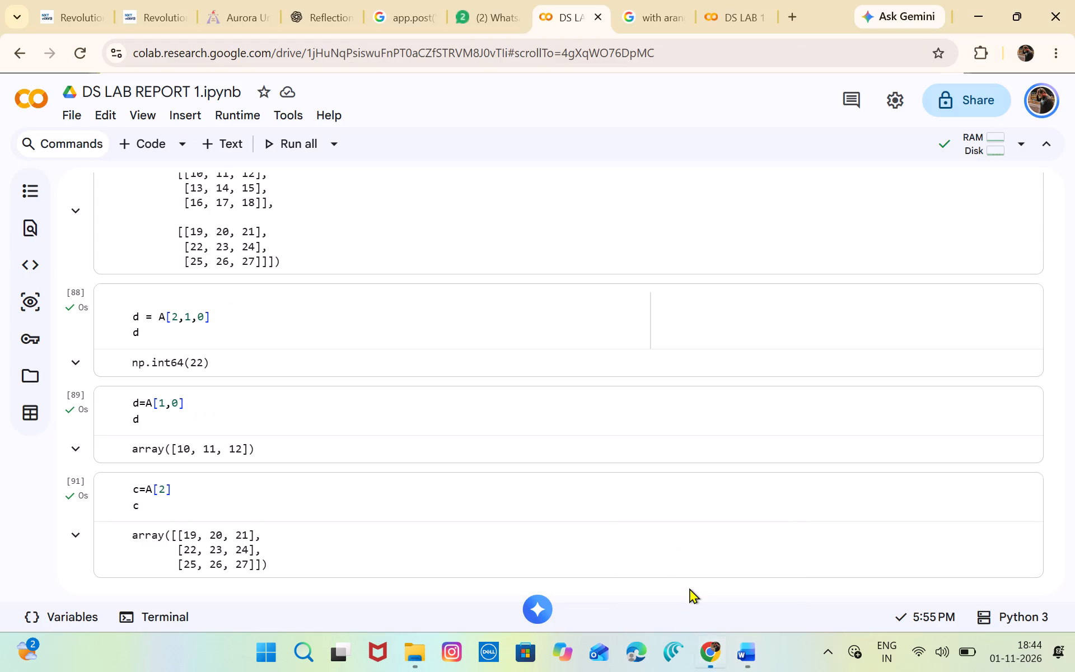
scroll(510, 471, "down", 2)
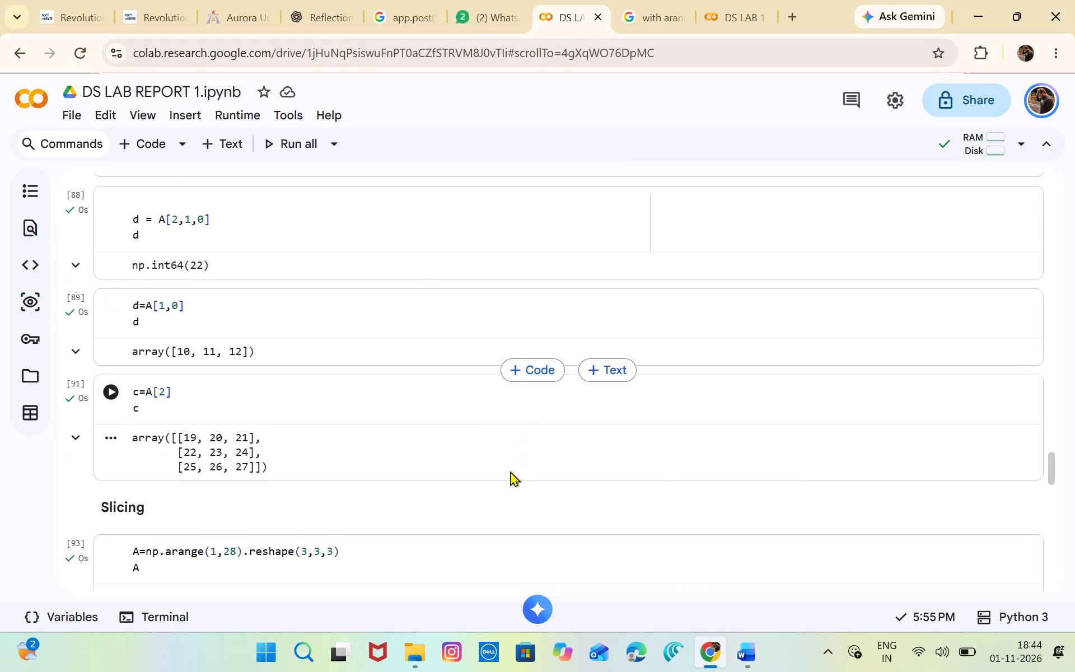
scroll(510, 471, "up", 1)
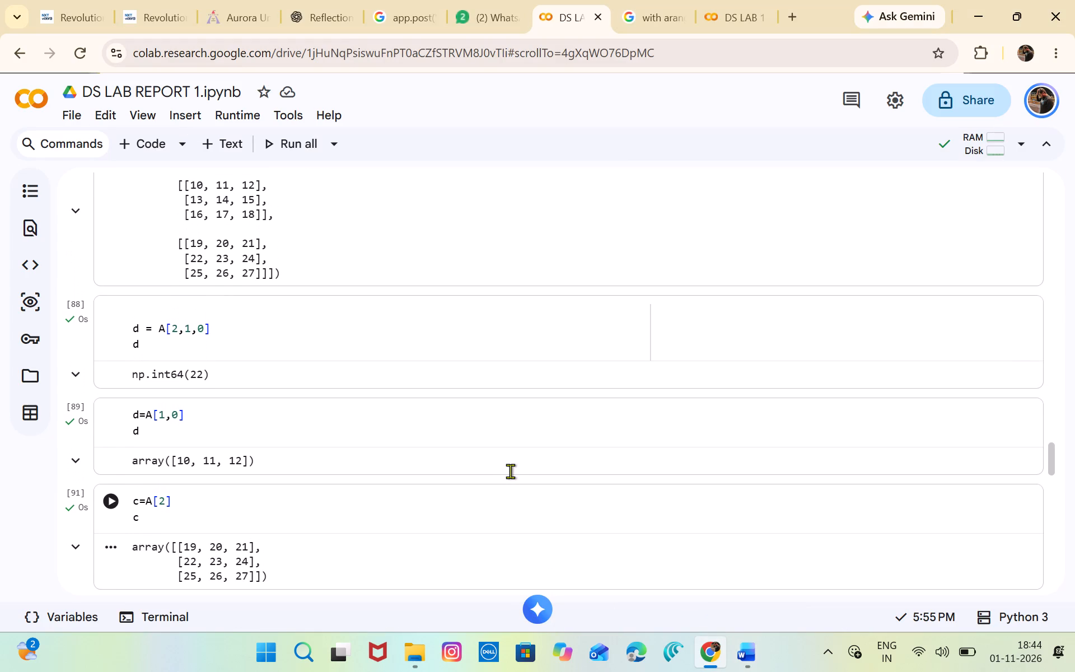
scroll(510, 471, "up", 2)
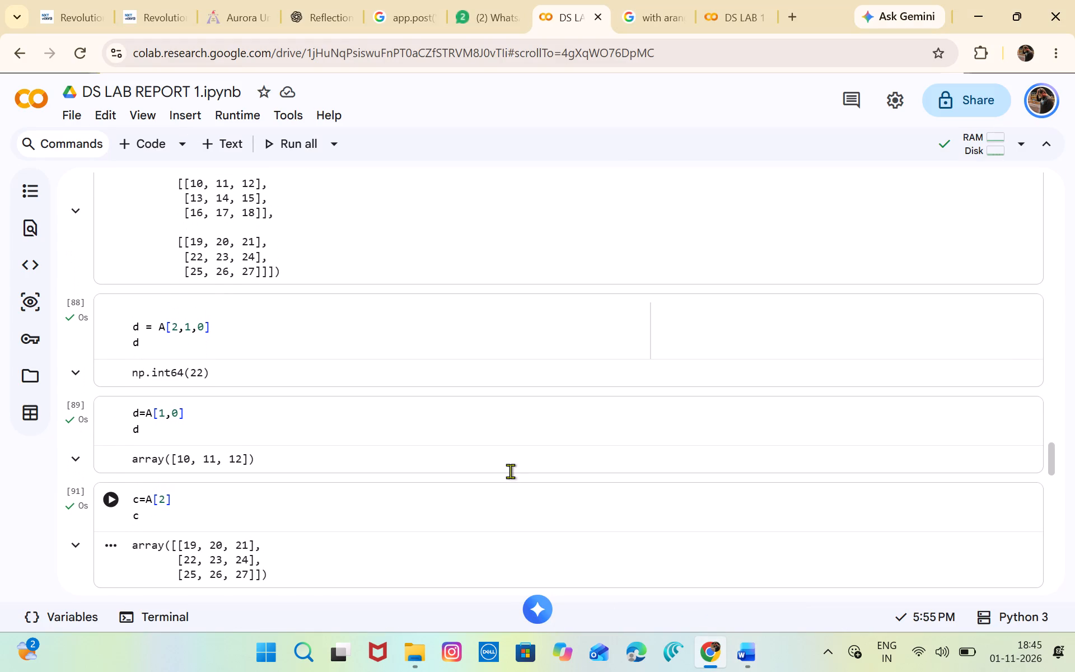
scroll(510, 471, "up", 1)
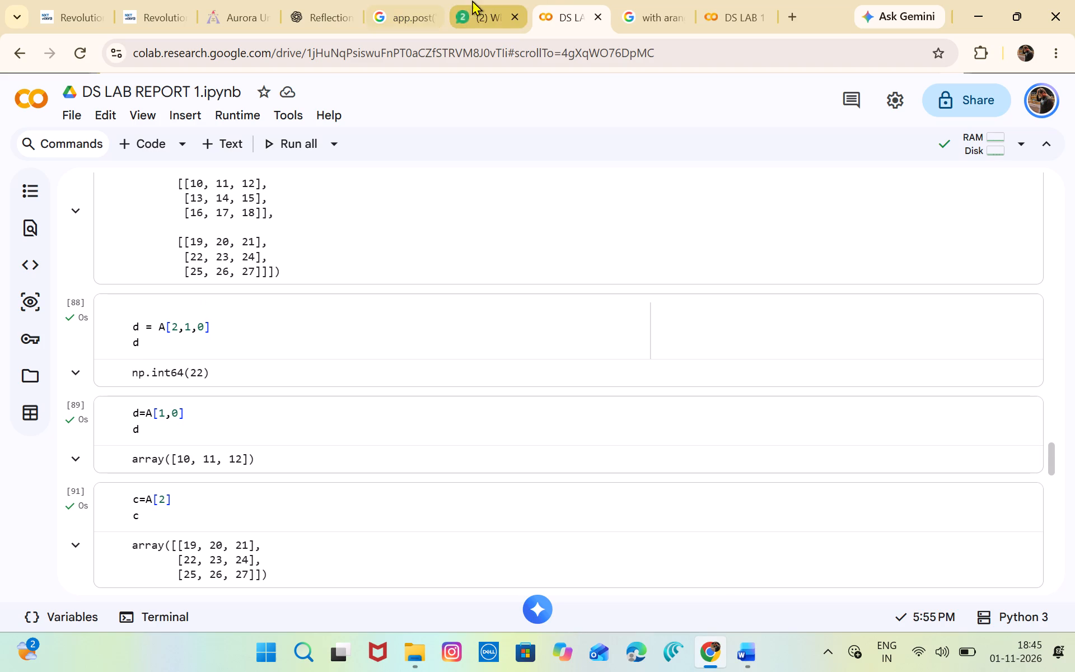
left_click(301, 3)
left_click(531, 185)
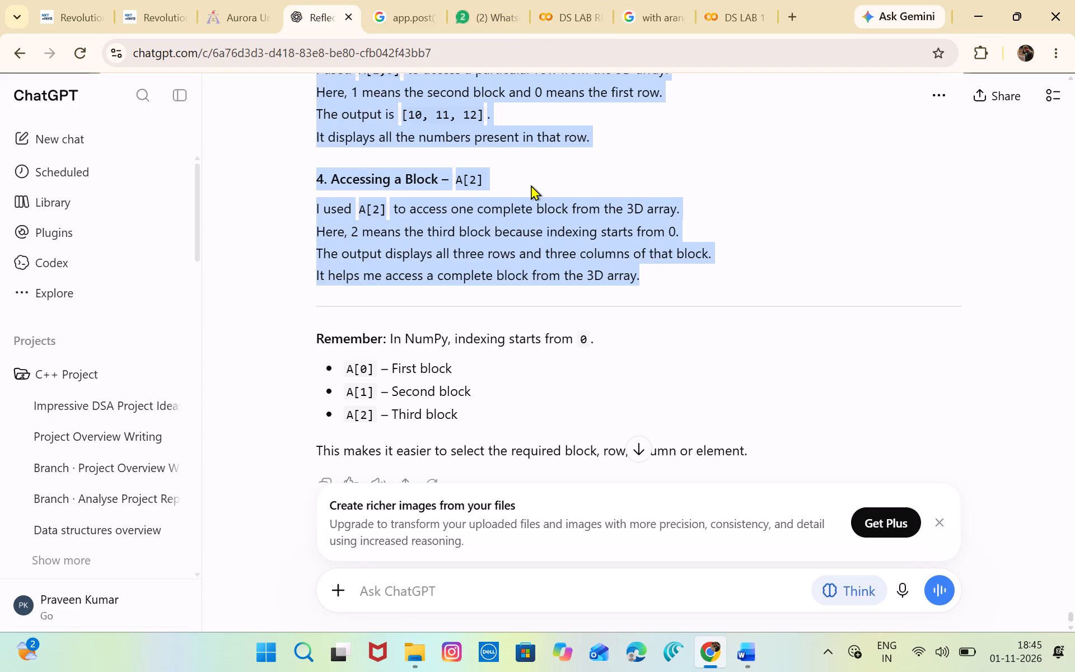
left_click_drag(657, 268, 315, 44)
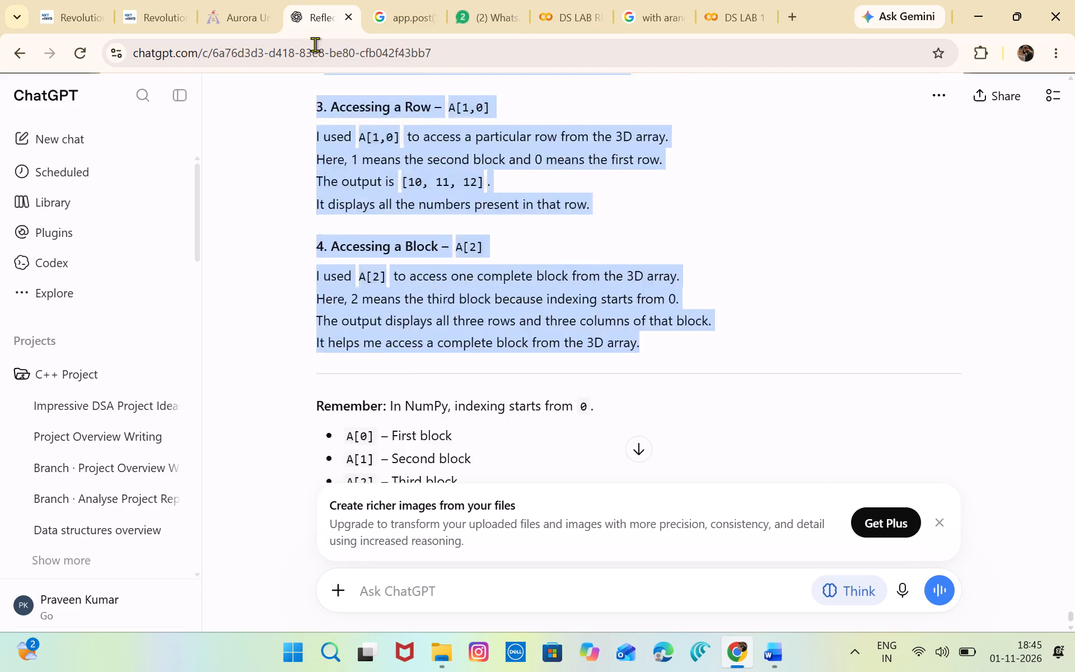
left_click_drag(315, 44, 301, 415)
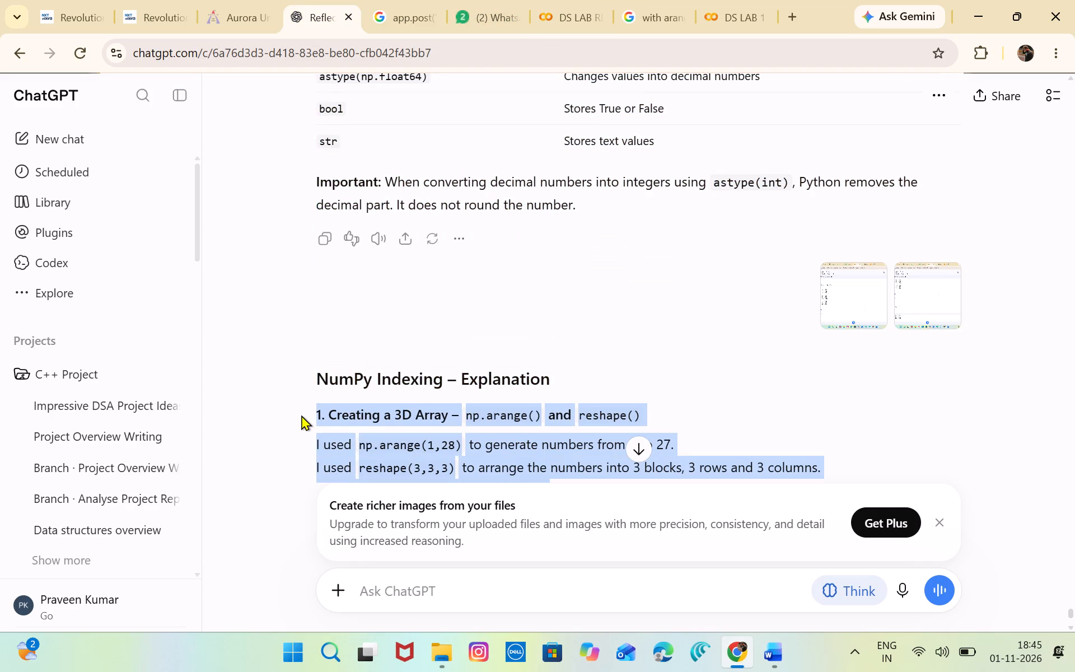
key("ctrl+c")
Return to the Assignment_format document in Word and paste the copied indexing explanation below the "Explanation:-" heading.
left_click(785, 647)
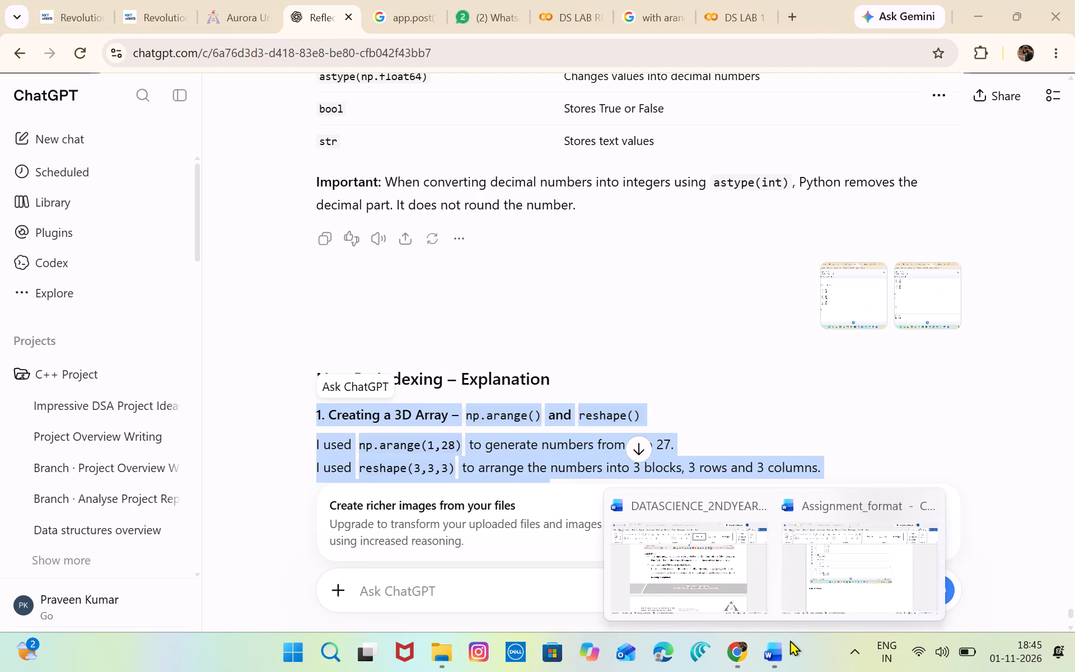
left_click(829, 577)
key("ctrl+v")
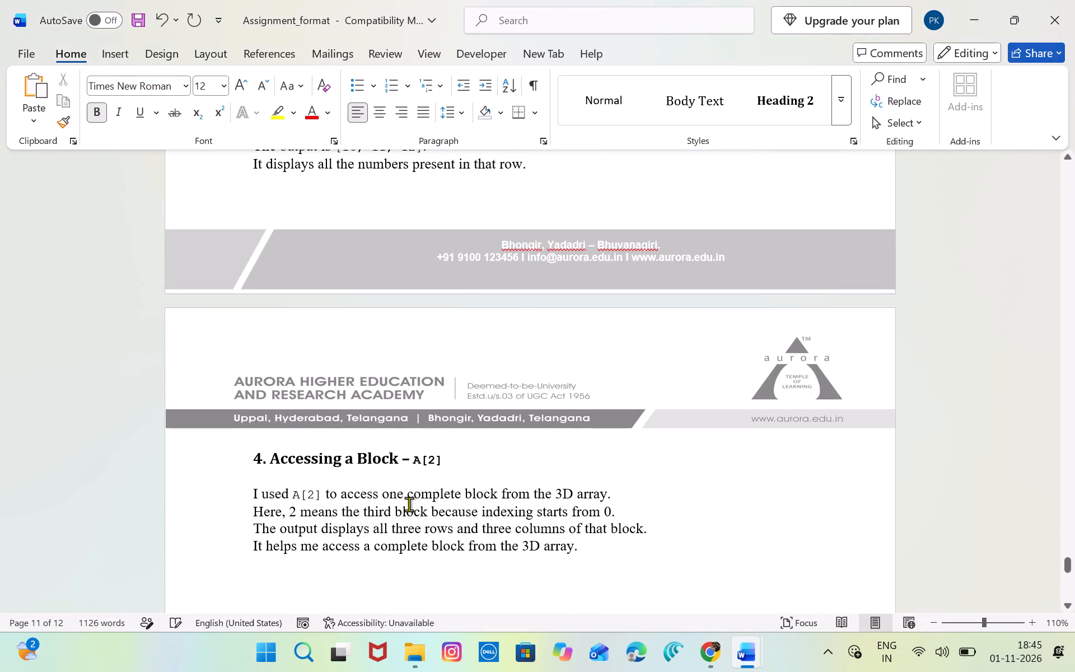
Set the line spacing of the entire pasted indexing explanation to 1.5.
left_click_drag(613, 571, 195, 99)
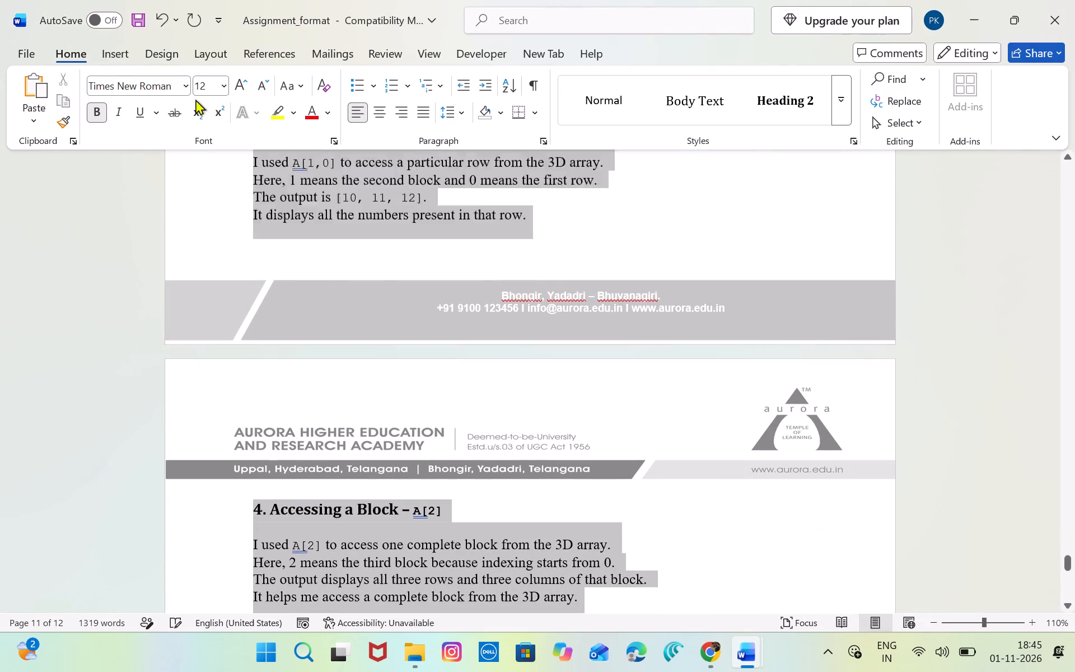
left_click_drag(195, 99, 244, 590)
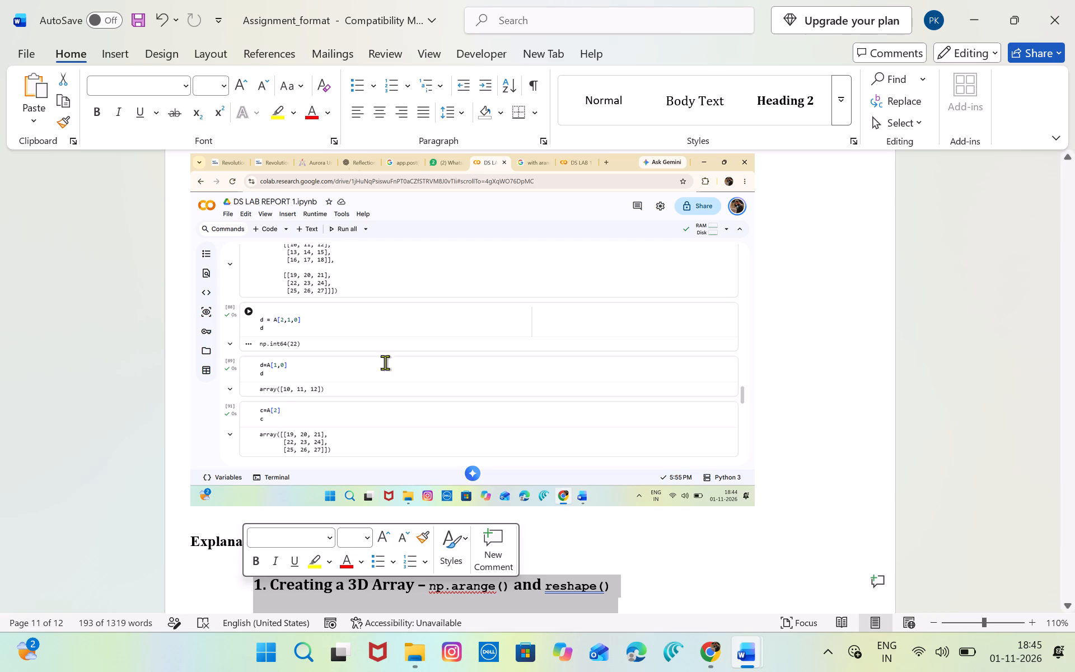
left_click(460, 115)
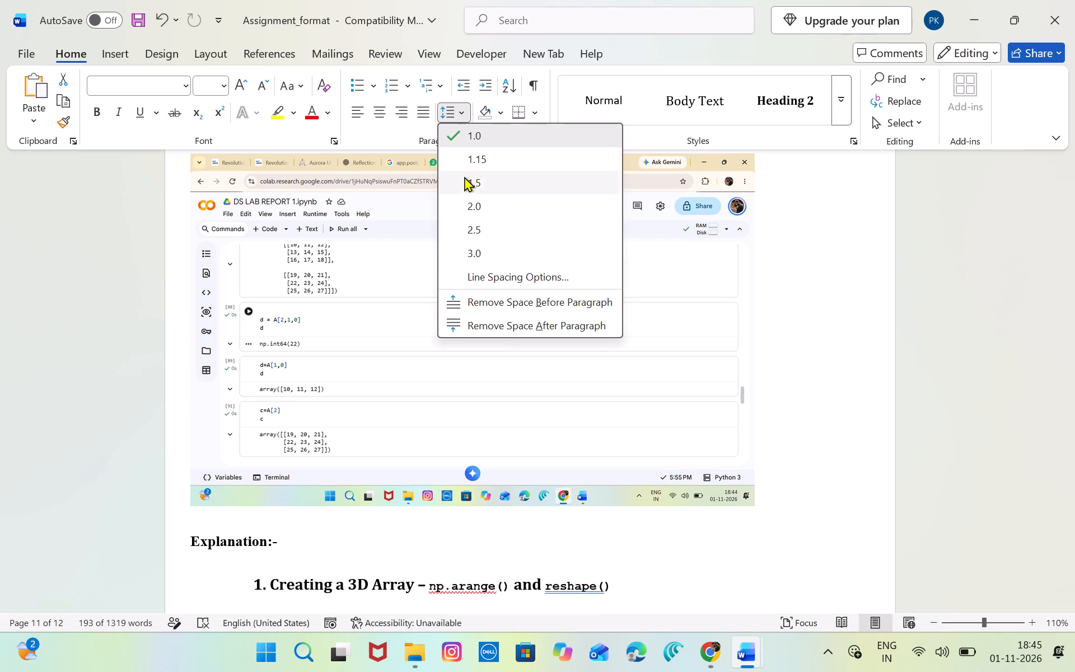
left_click(464, 178)
left_click(429, 547)
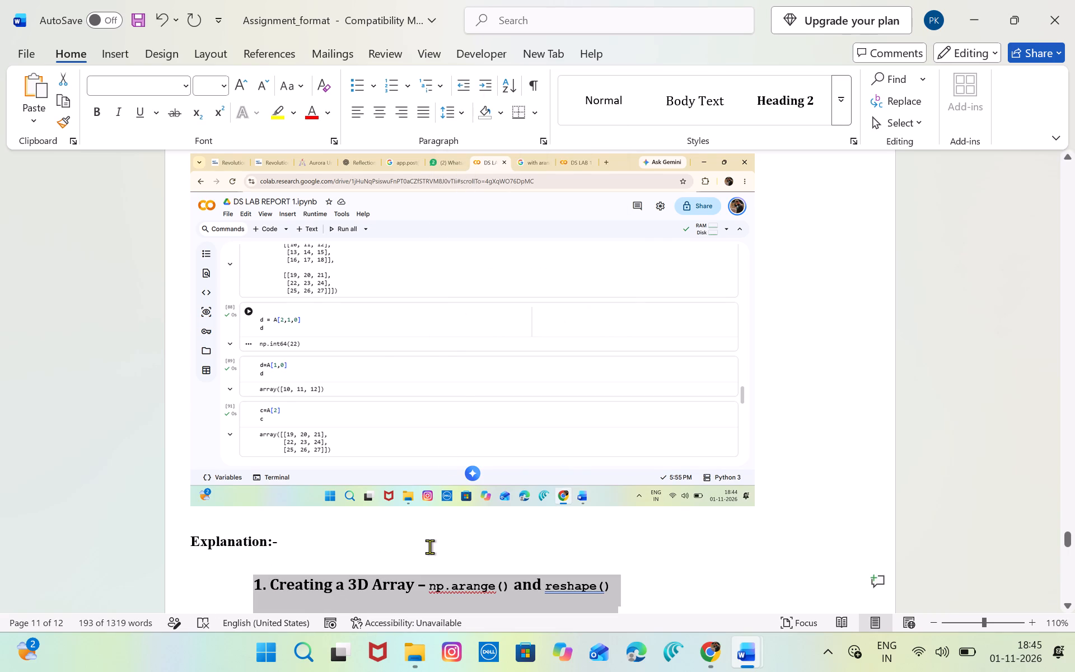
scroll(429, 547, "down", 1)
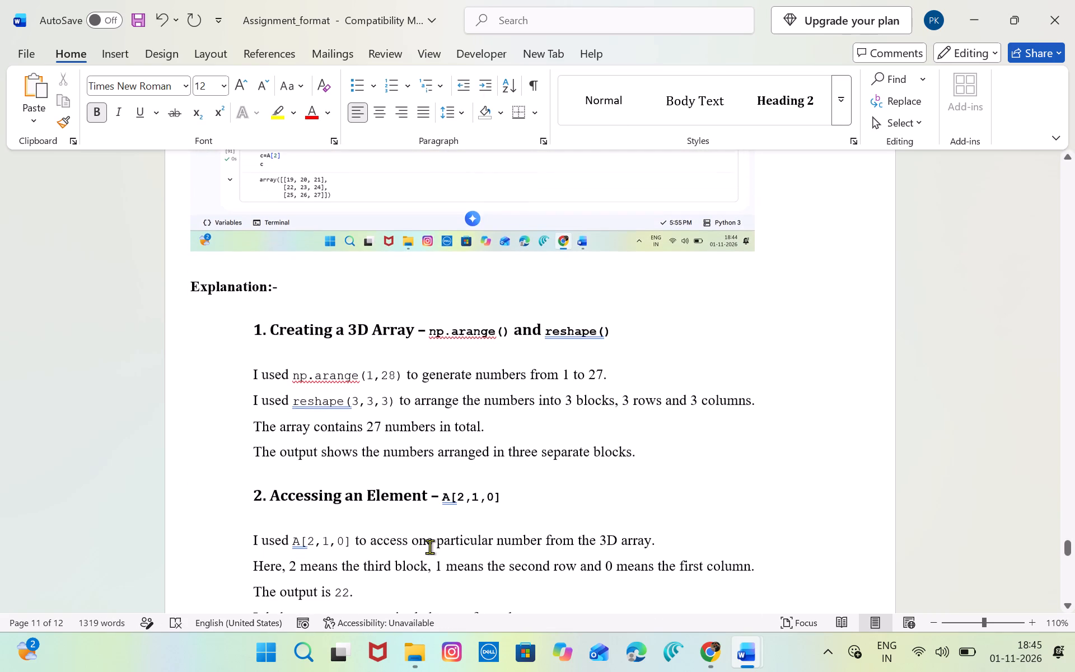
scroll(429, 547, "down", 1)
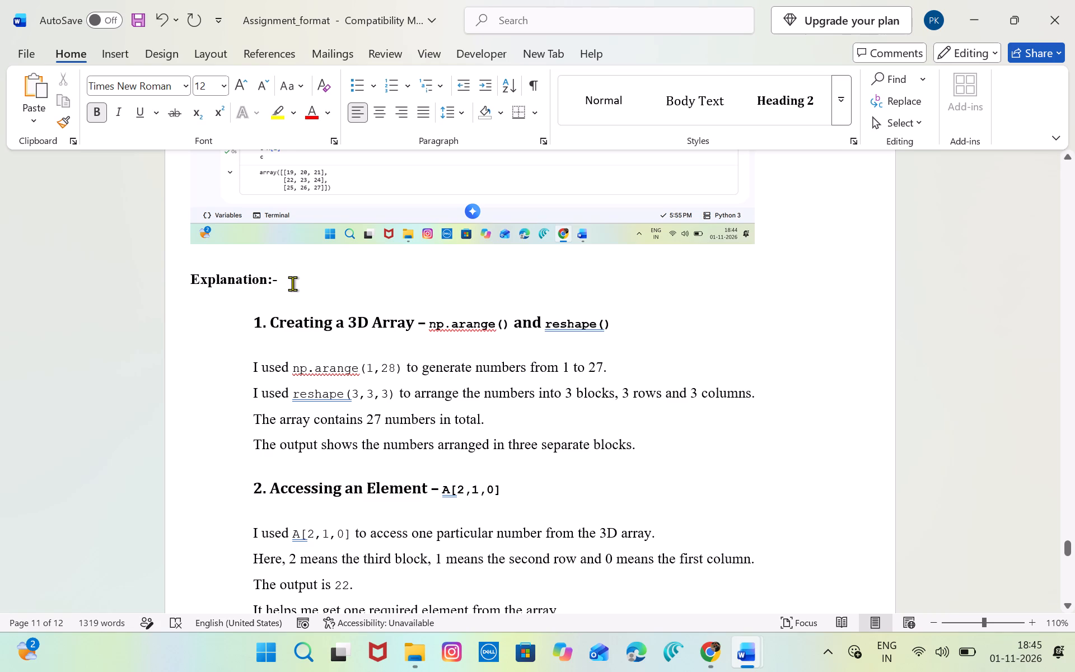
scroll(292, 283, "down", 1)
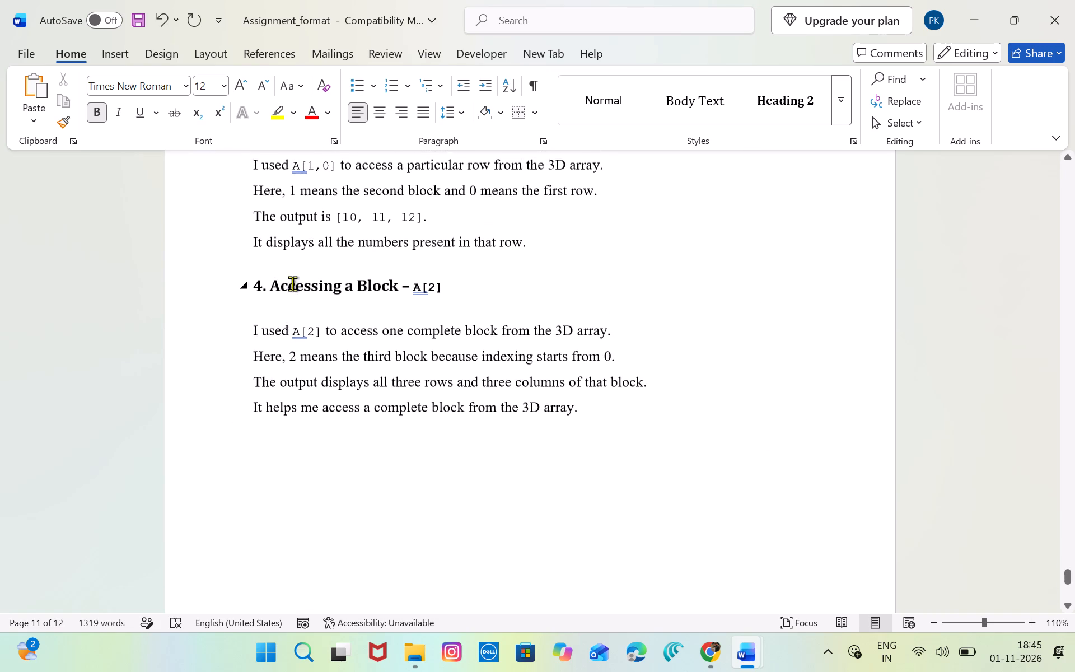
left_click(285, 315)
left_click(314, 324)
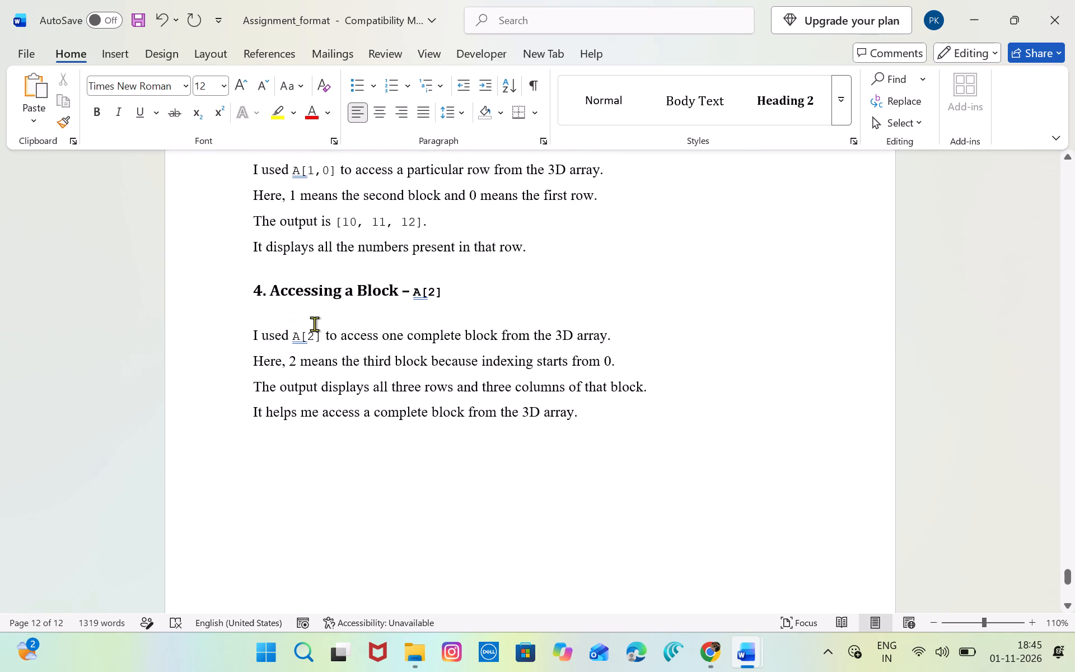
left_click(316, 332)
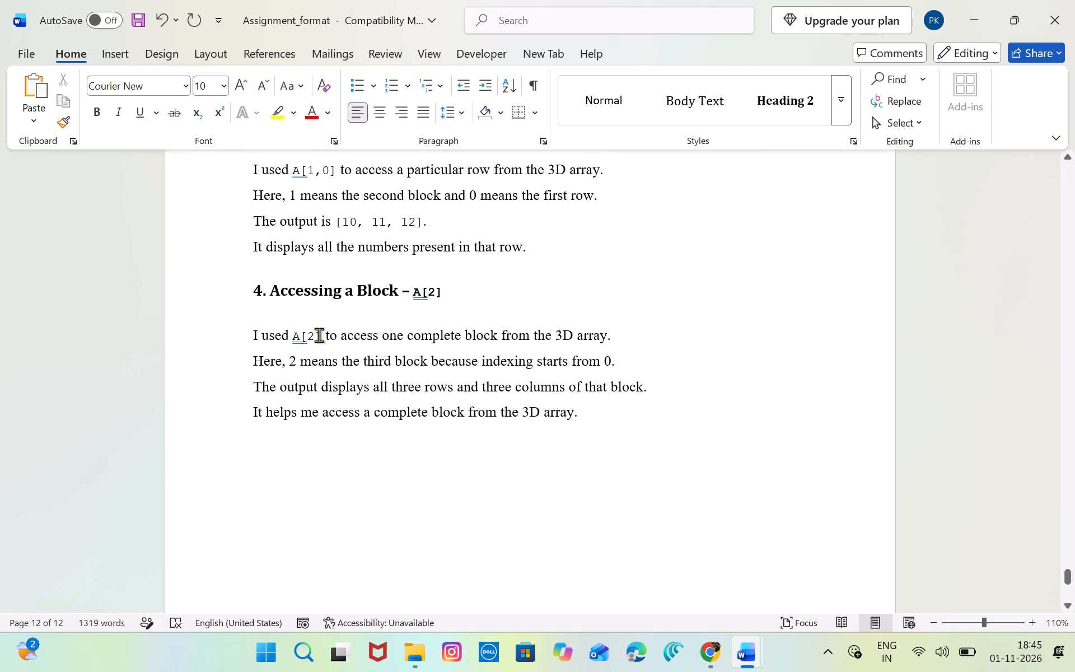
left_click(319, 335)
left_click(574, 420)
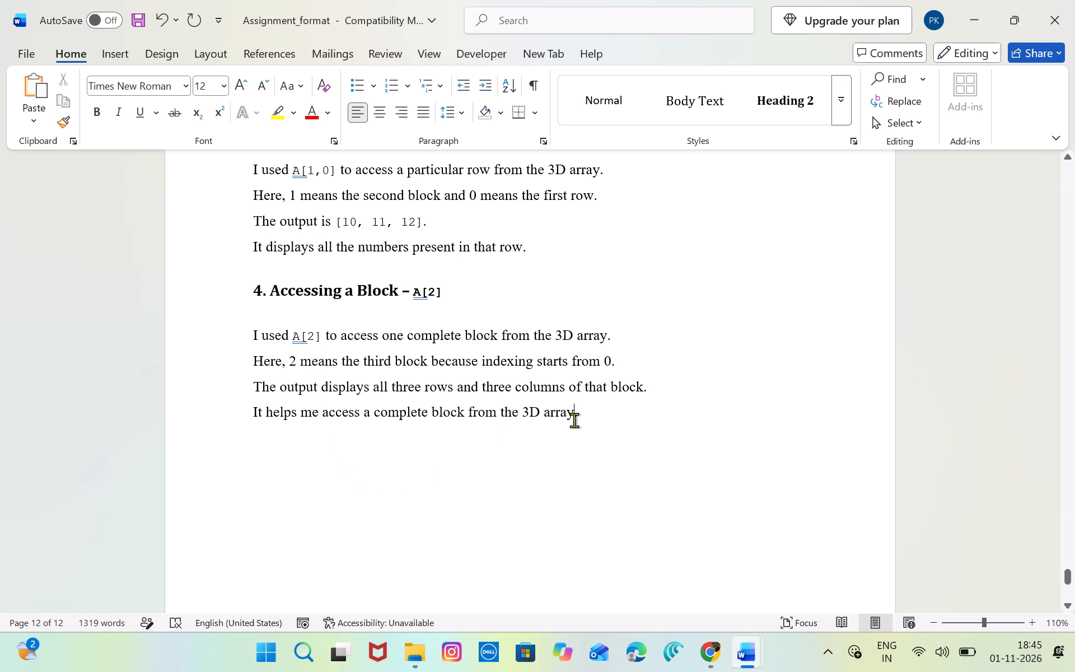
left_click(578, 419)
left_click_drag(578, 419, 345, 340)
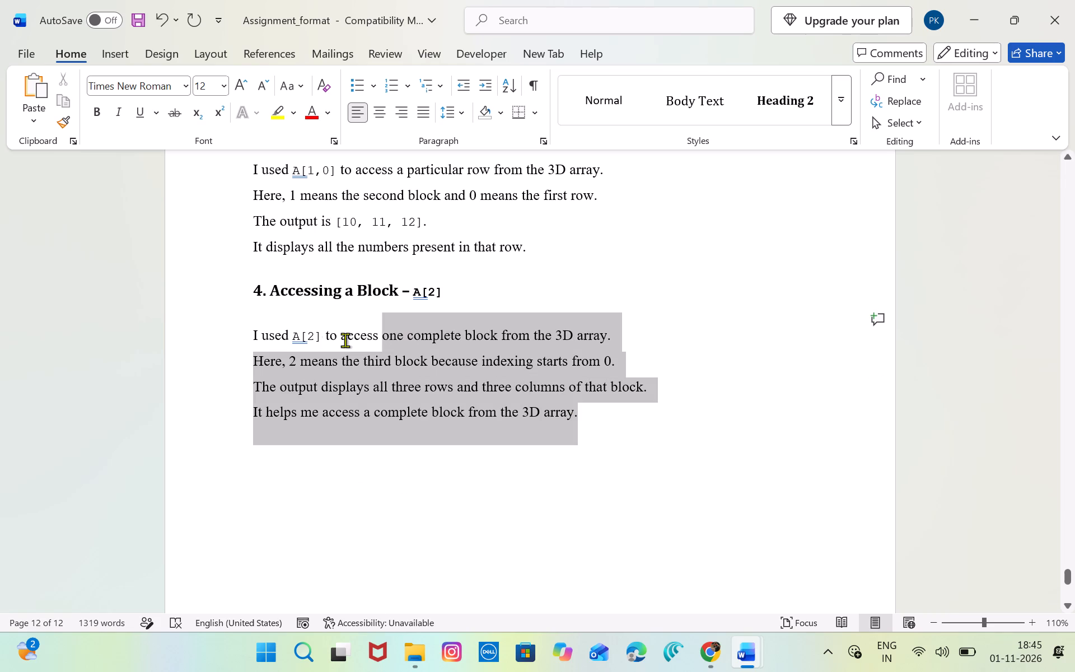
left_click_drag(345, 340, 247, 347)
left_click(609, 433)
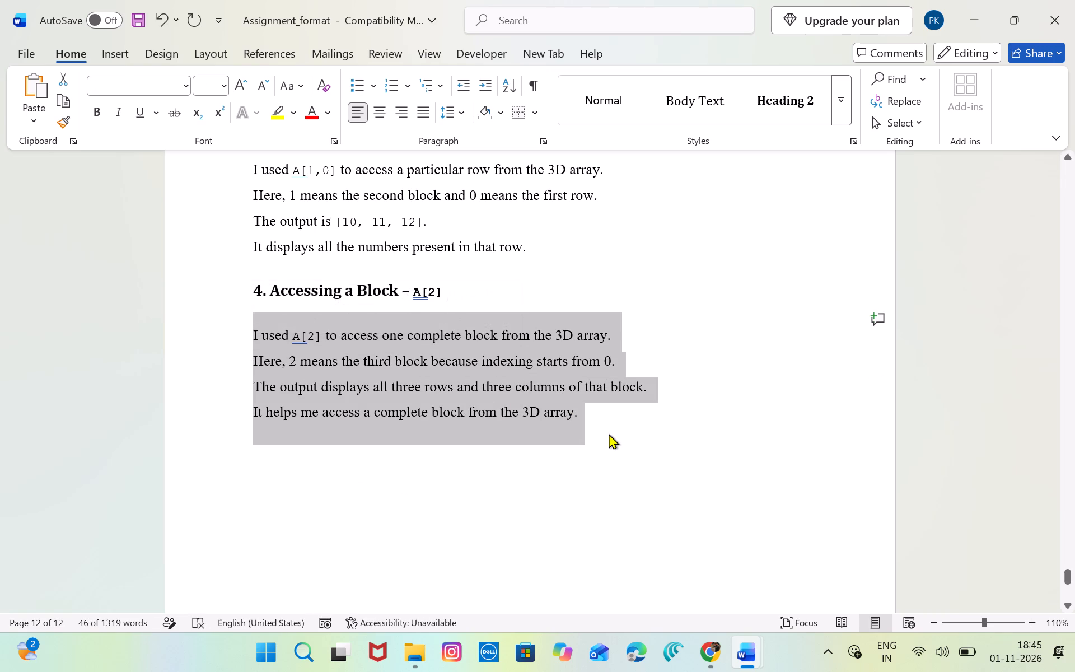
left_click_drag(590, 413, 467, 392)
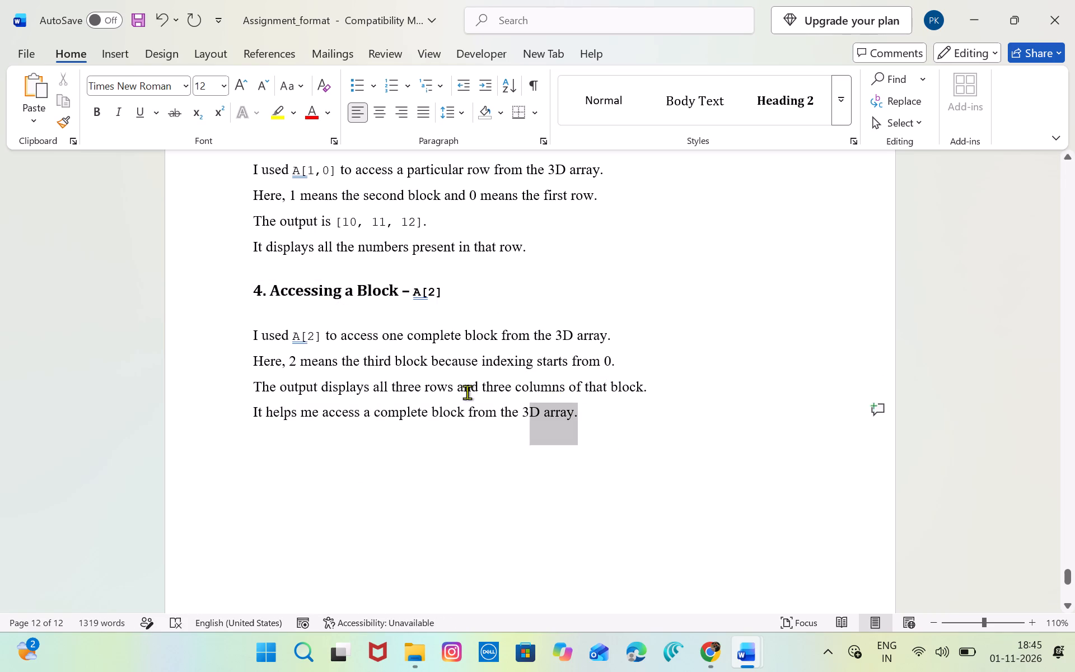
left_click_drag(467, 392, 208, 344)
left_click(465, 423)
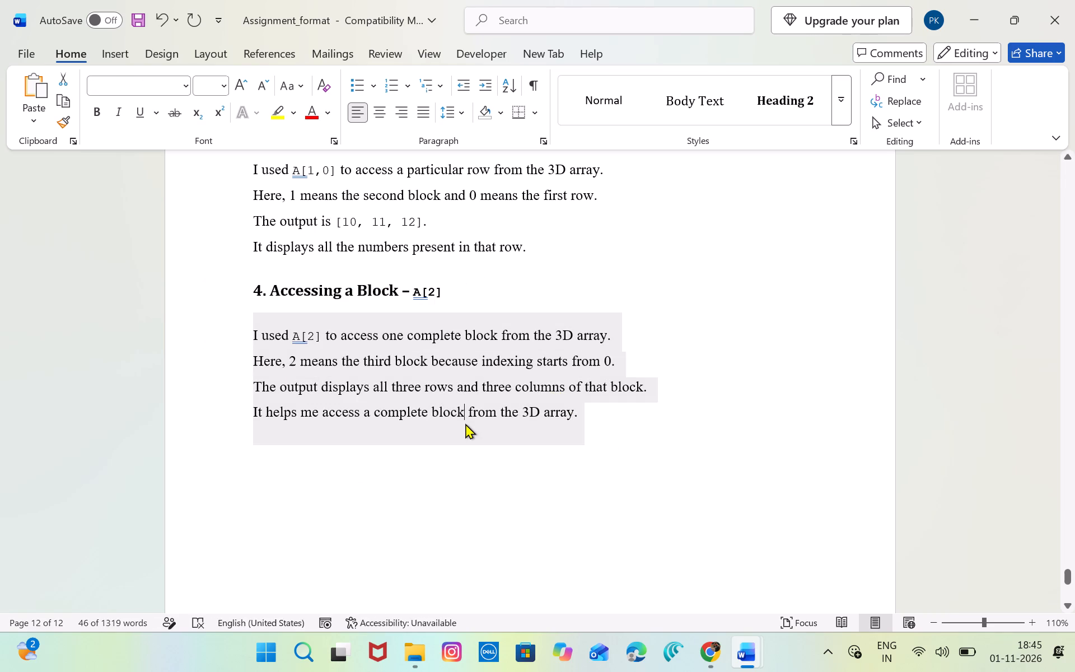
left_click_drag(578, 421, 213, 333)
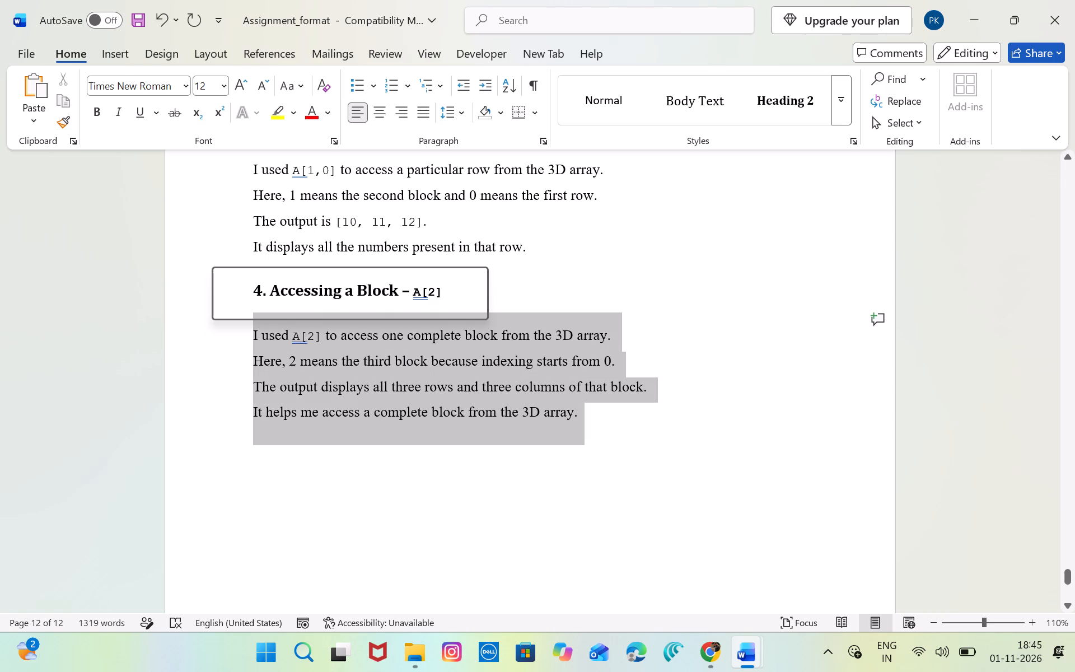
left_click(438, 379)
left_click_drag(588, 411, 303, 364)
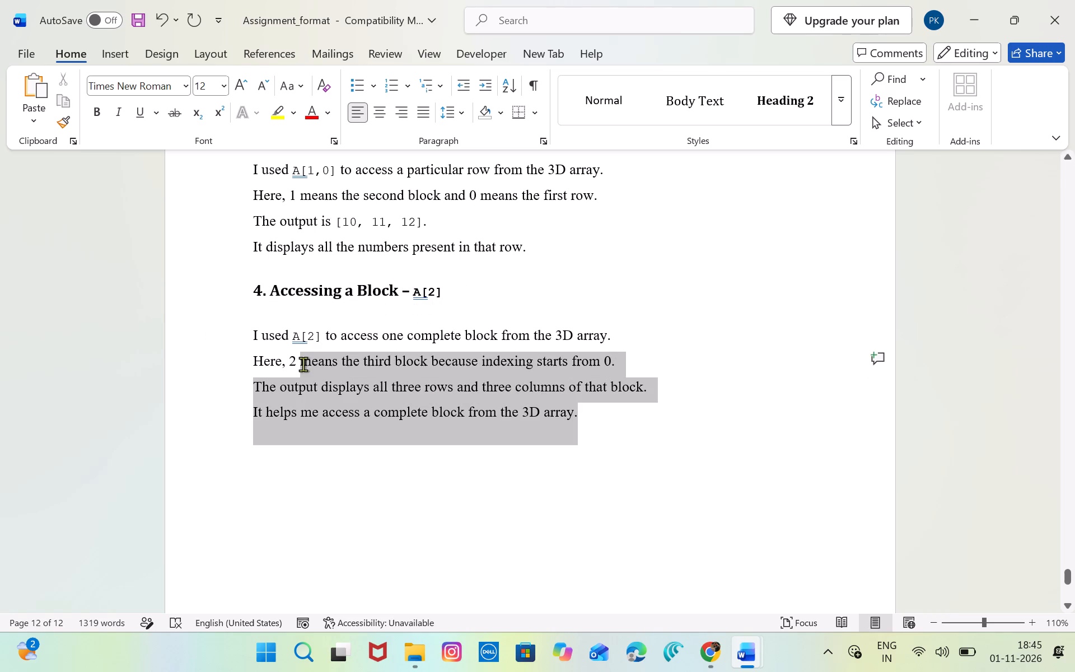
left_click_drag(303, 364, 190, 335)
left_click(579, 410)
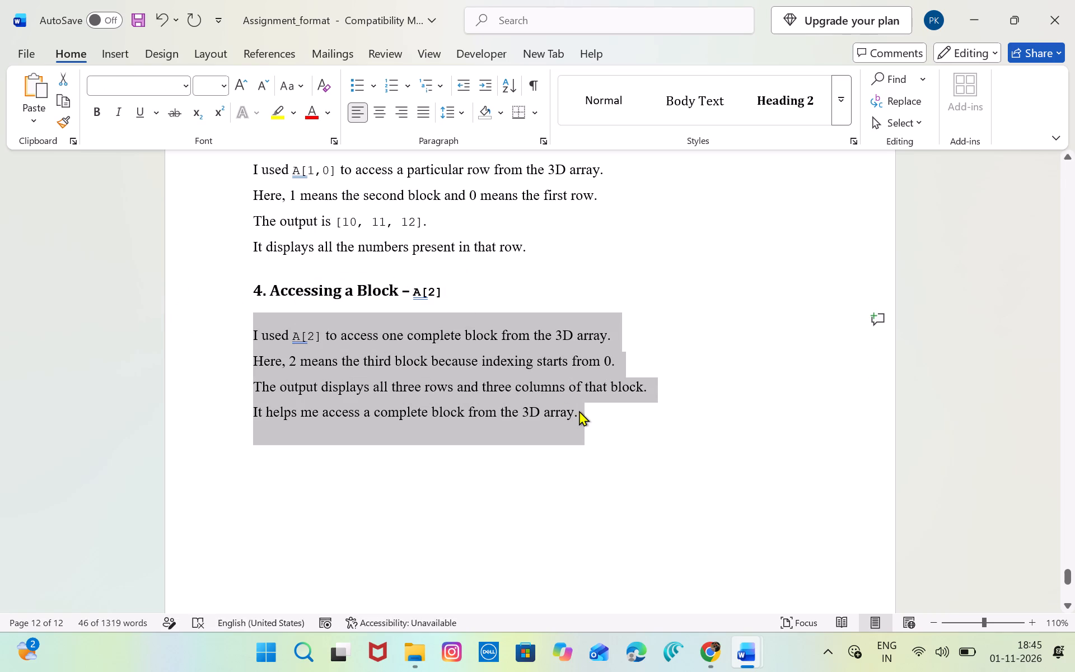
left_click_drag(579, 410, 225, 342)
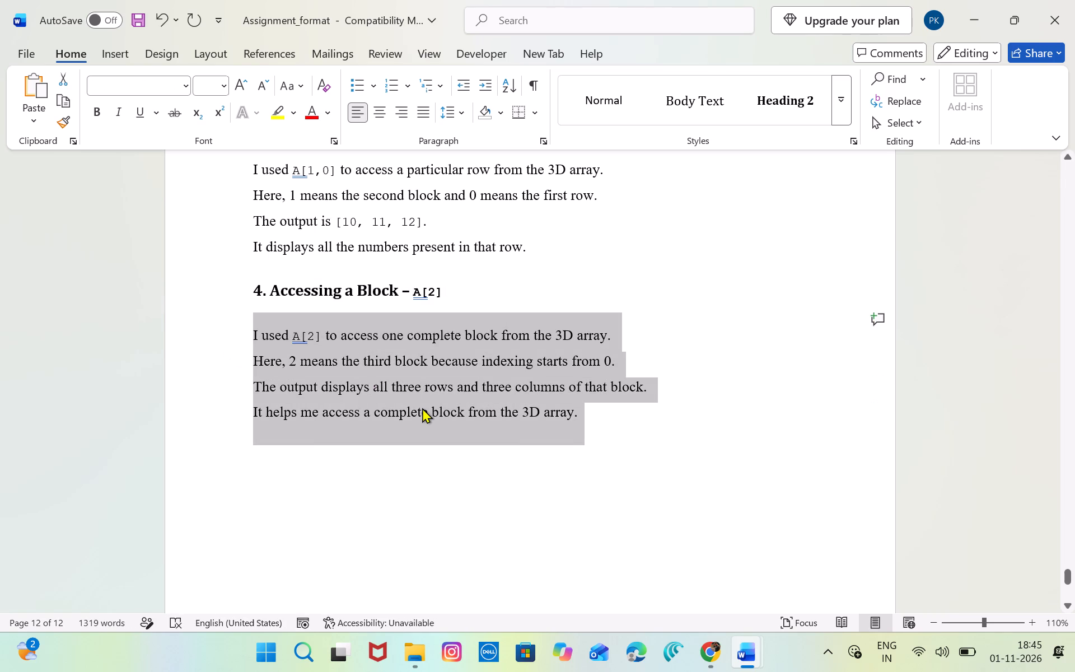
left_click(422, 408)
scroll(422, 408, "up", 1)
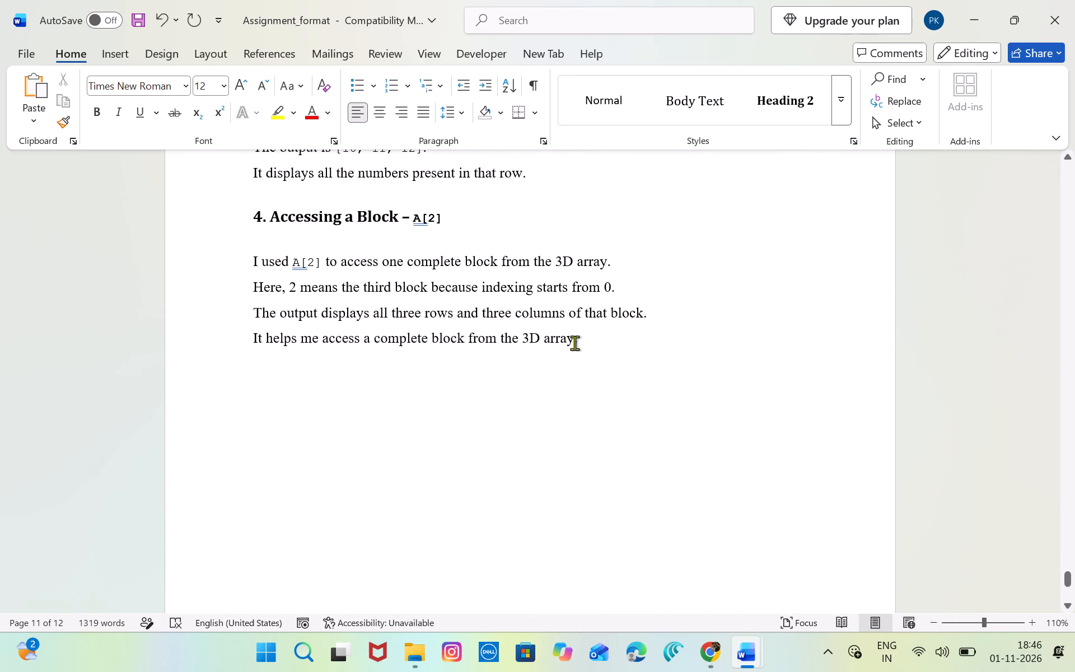
Start a new line after the last sentence of the "4. Accessing a Block" explanation.
left_click(605, 342)
key("Return")
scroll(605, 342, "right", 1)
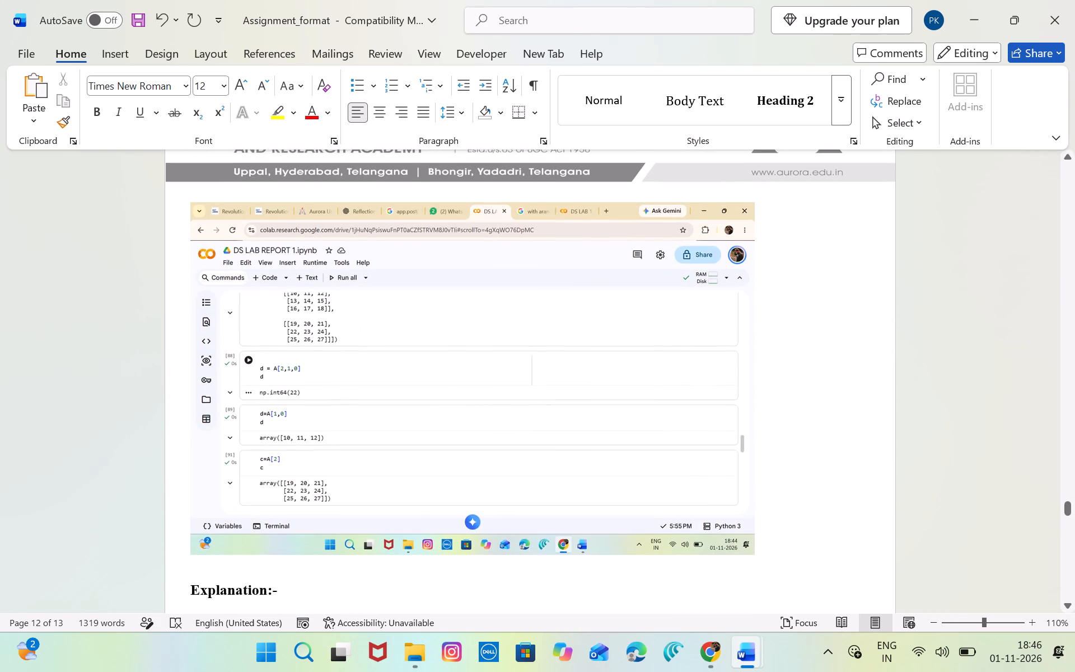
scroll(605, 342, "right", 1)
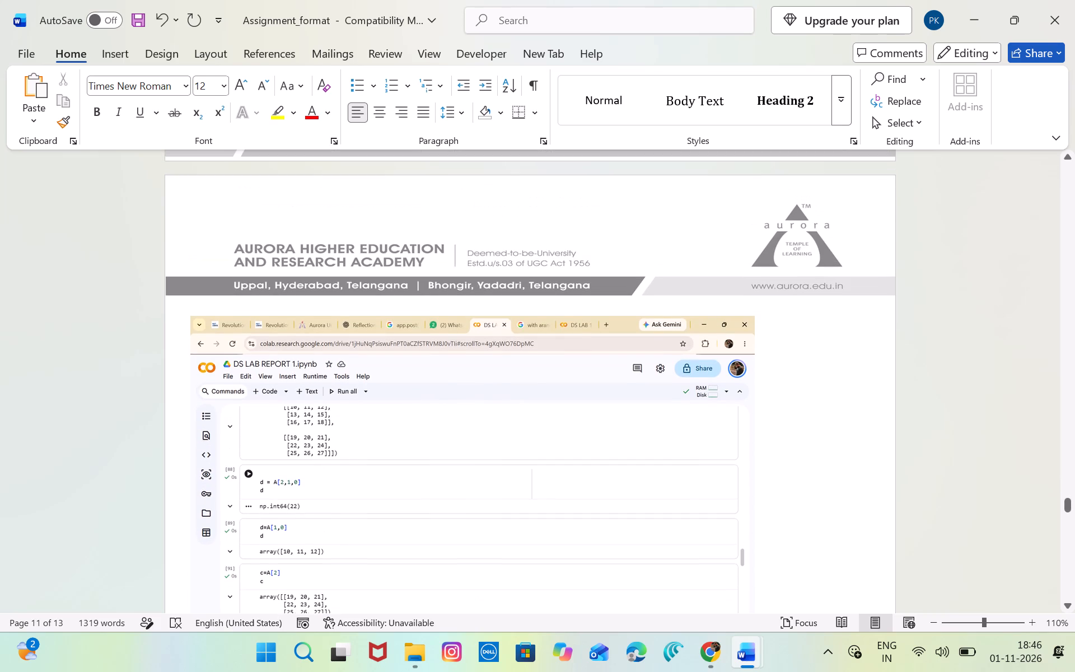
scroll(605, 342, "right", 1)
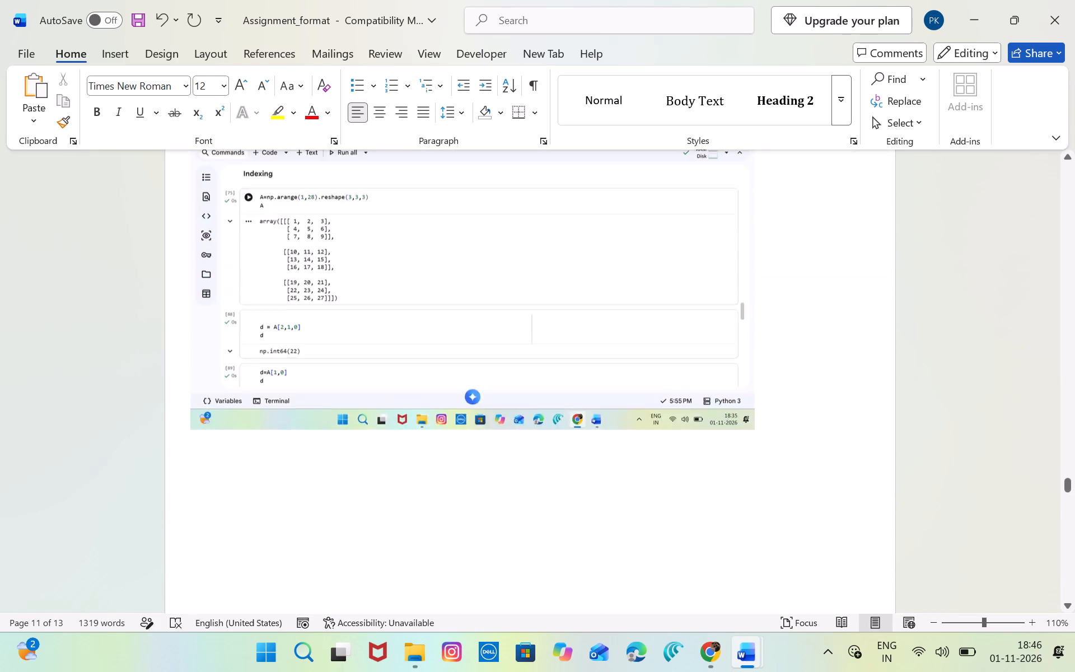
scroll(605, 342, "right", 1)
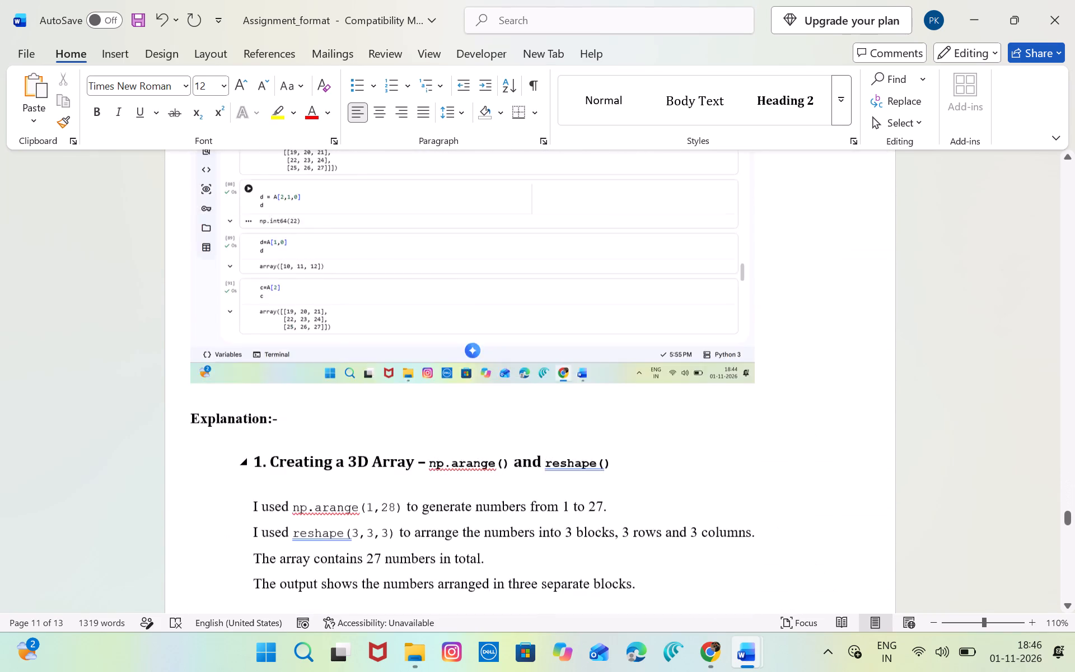
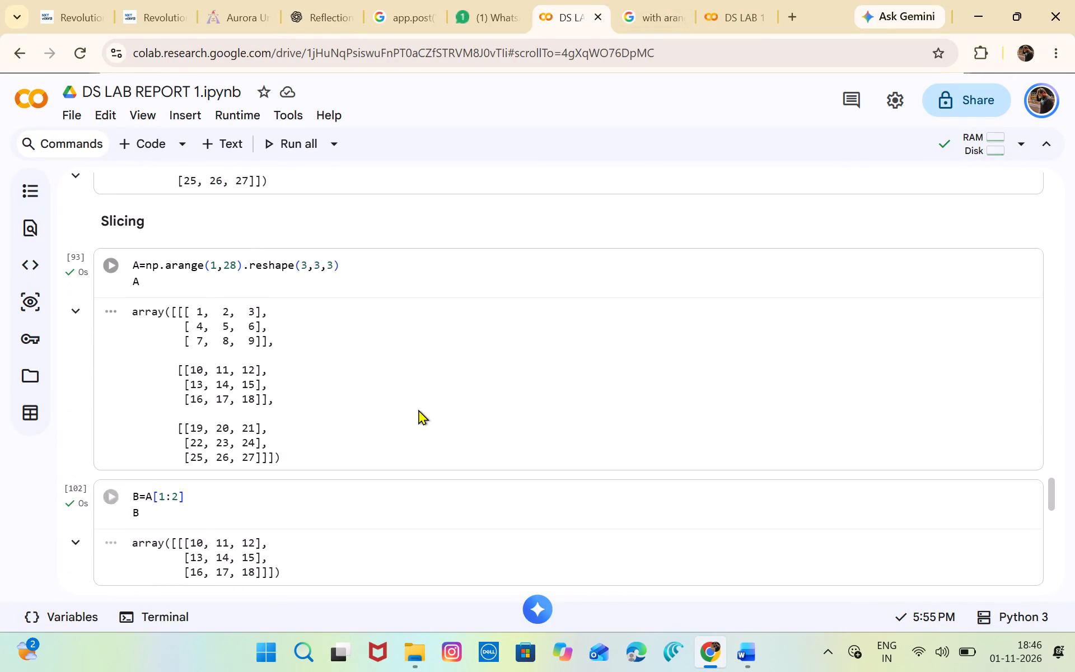
Capture a full-screen screenshot of the Colab notebook's Slicing section, from the np.arange(1,28).reshape(3,3,3) cell through B=A[1:2].
scroll(418, 409, "up", 1)
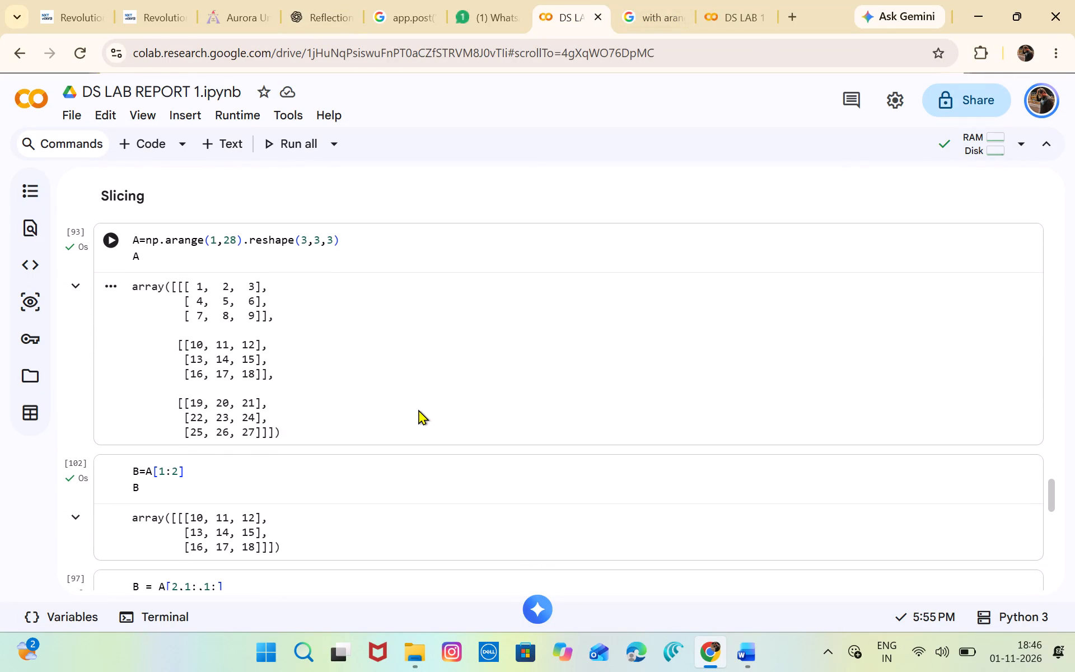
key("super+Print")
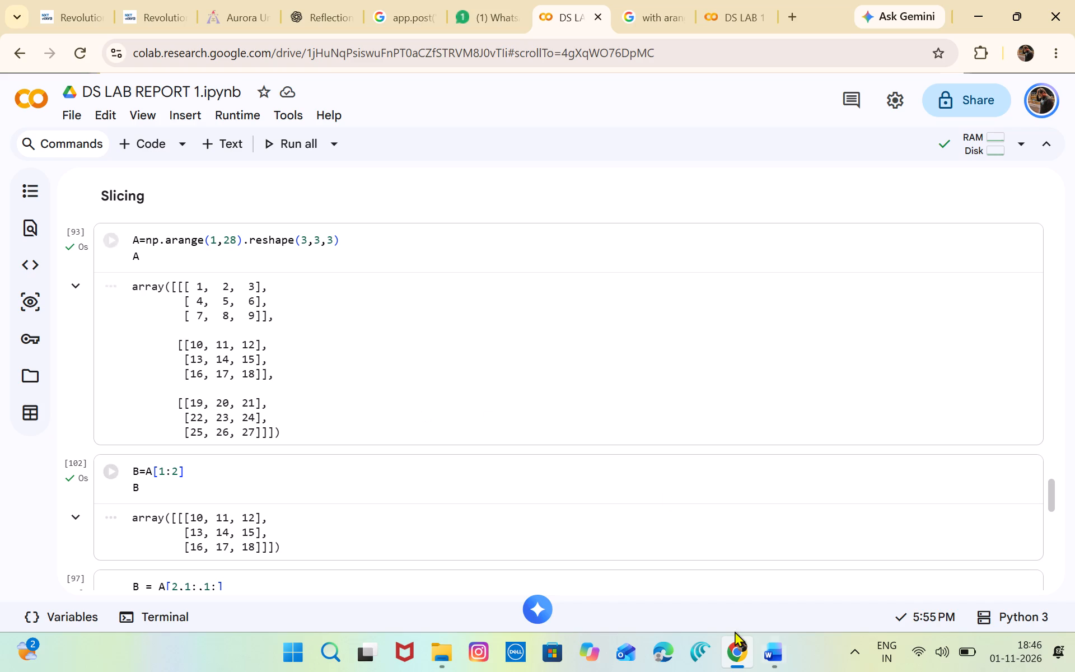
Switch to the Assignment_format document in Word and add a bold, 16 pt heading "5.Slicing" below the "4. Accessing a Block" explanation.
left_click(845, 571)
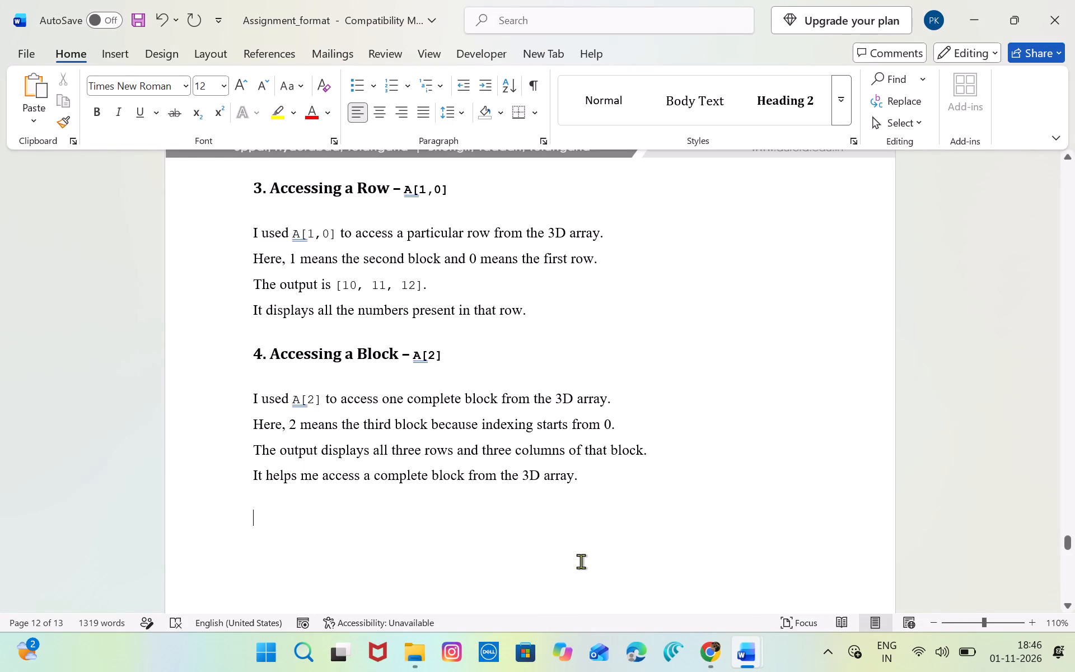
key("s")
key("BackSpace")
key("5")
key("period")
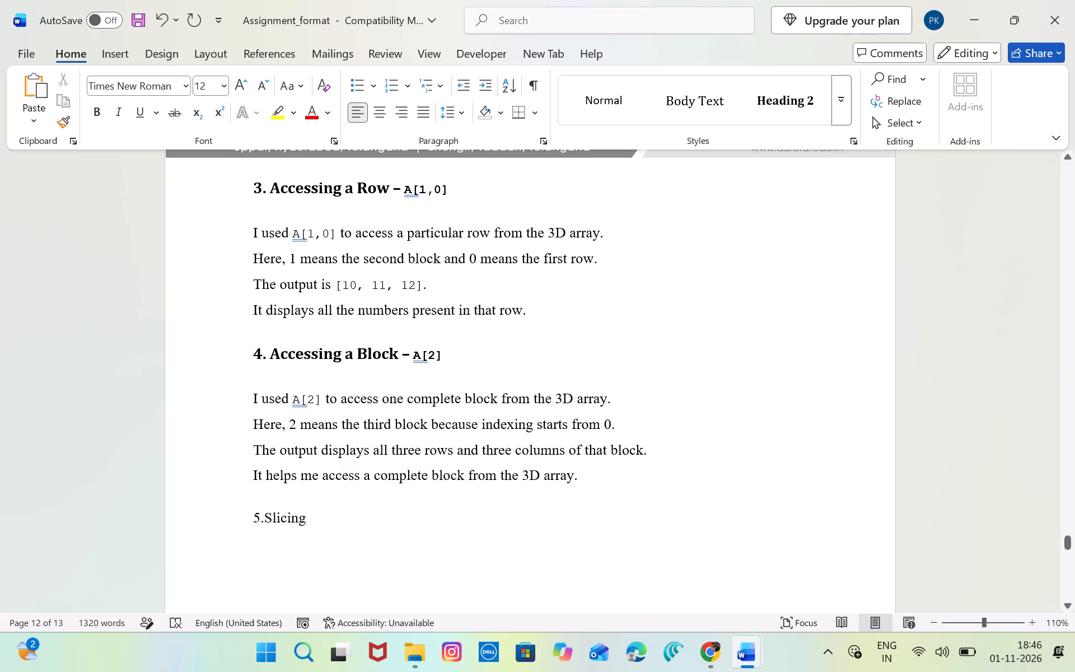
left_click_drag(321, 512, 242, 523)
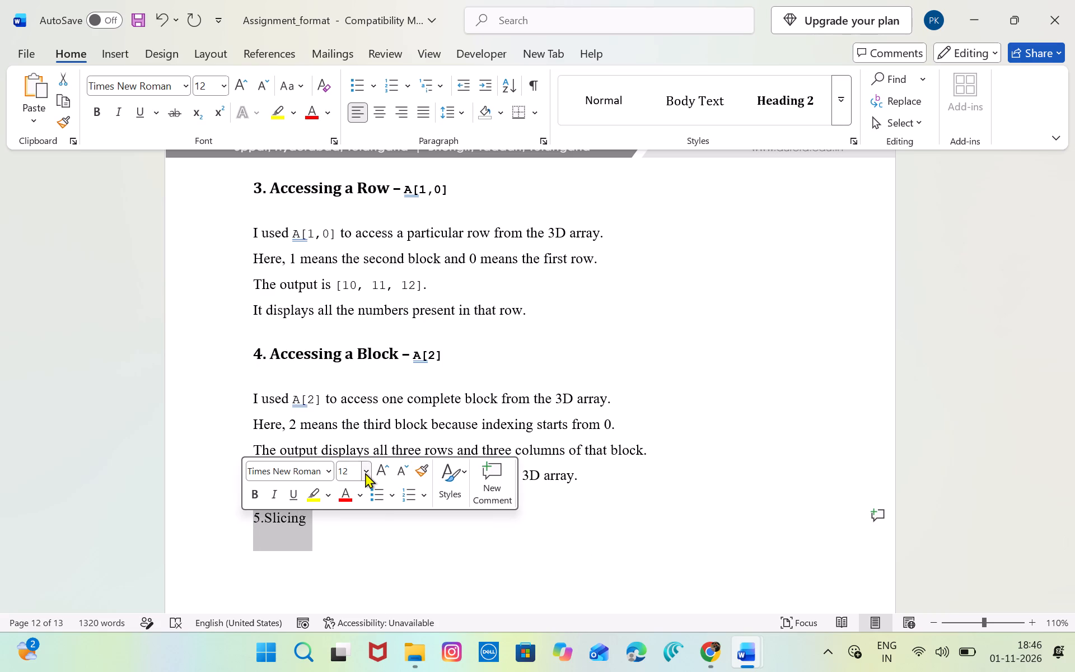
left_click(365, 473)
left_click(354, 253)
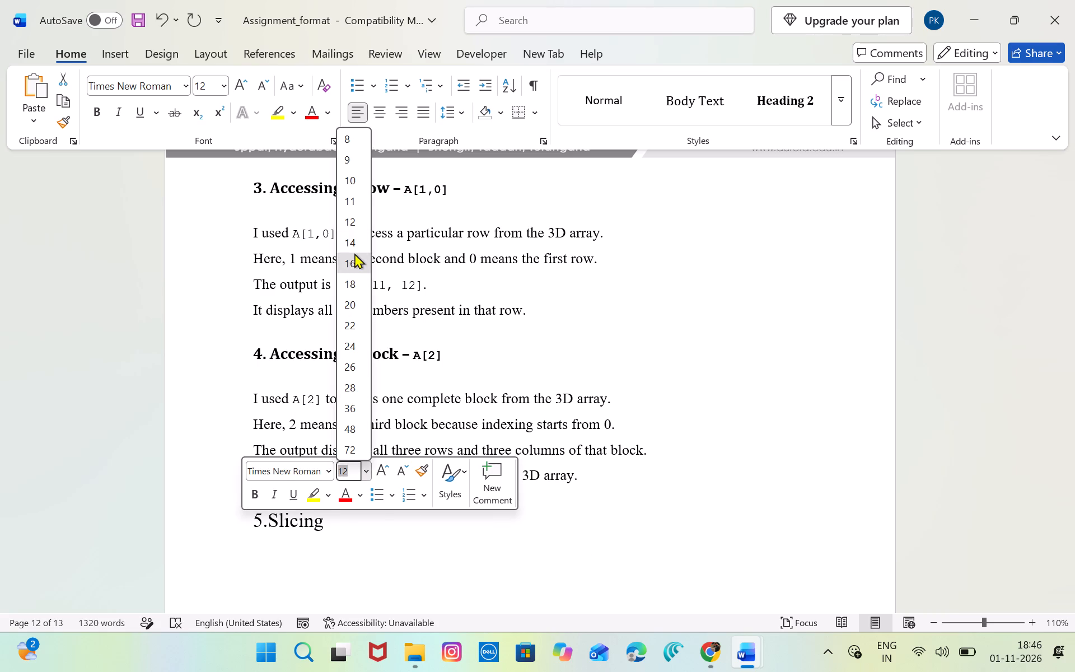
left_click(96, 117)
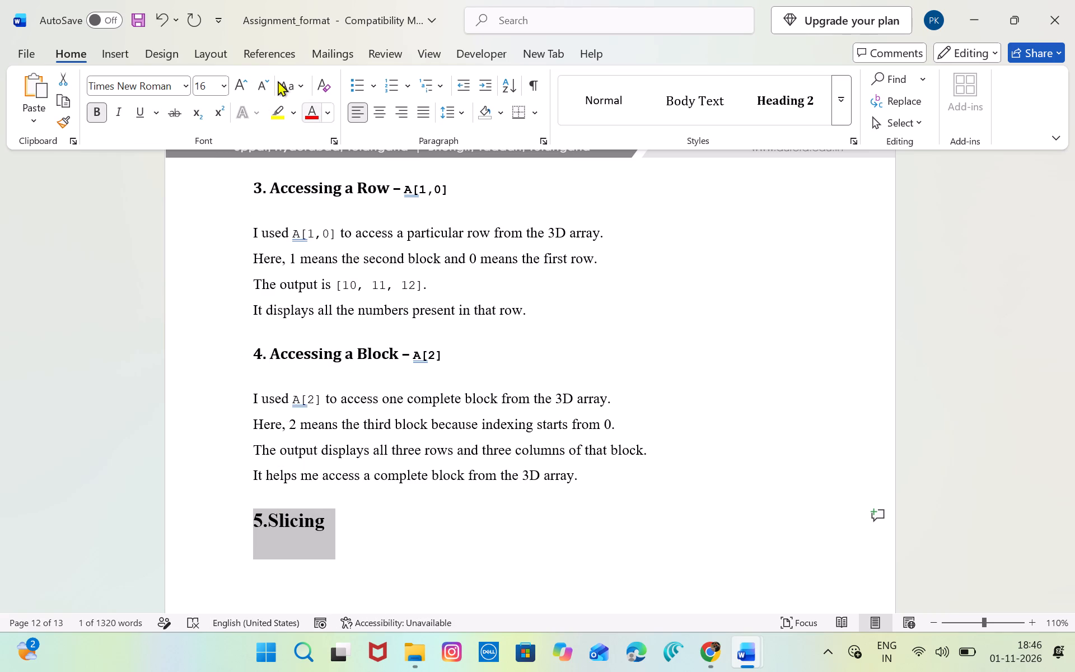
Set the left indent of the "5.Slicing" heading to -1.7 cm.
left_click(211, 50)
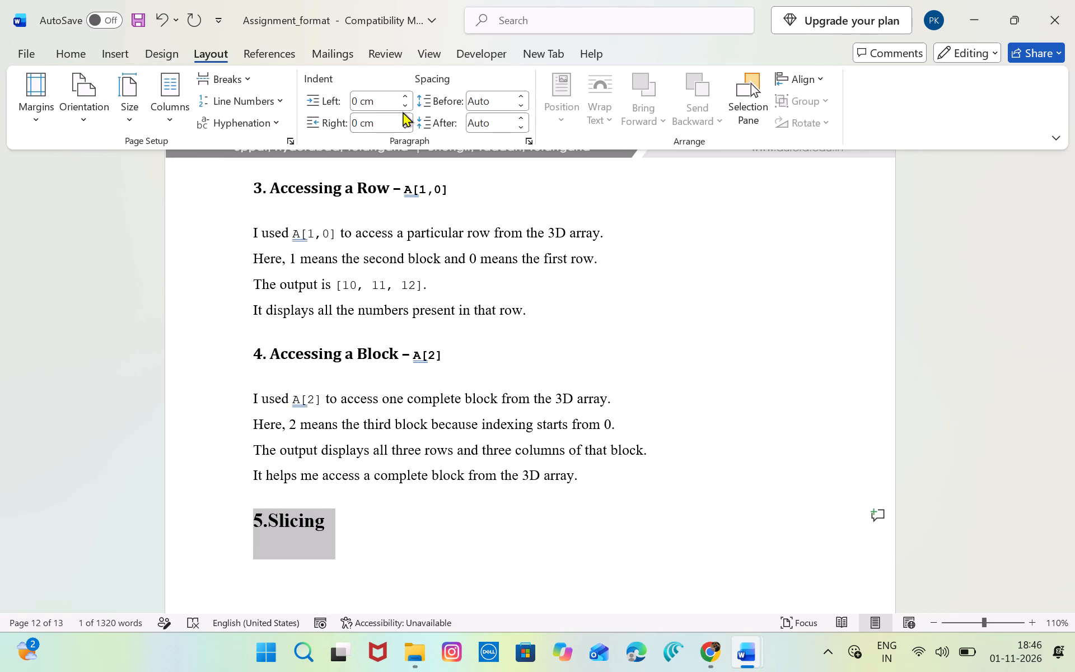
triple_click(404, 106)
triple_click(404, 106)
triple_click(404, 106)
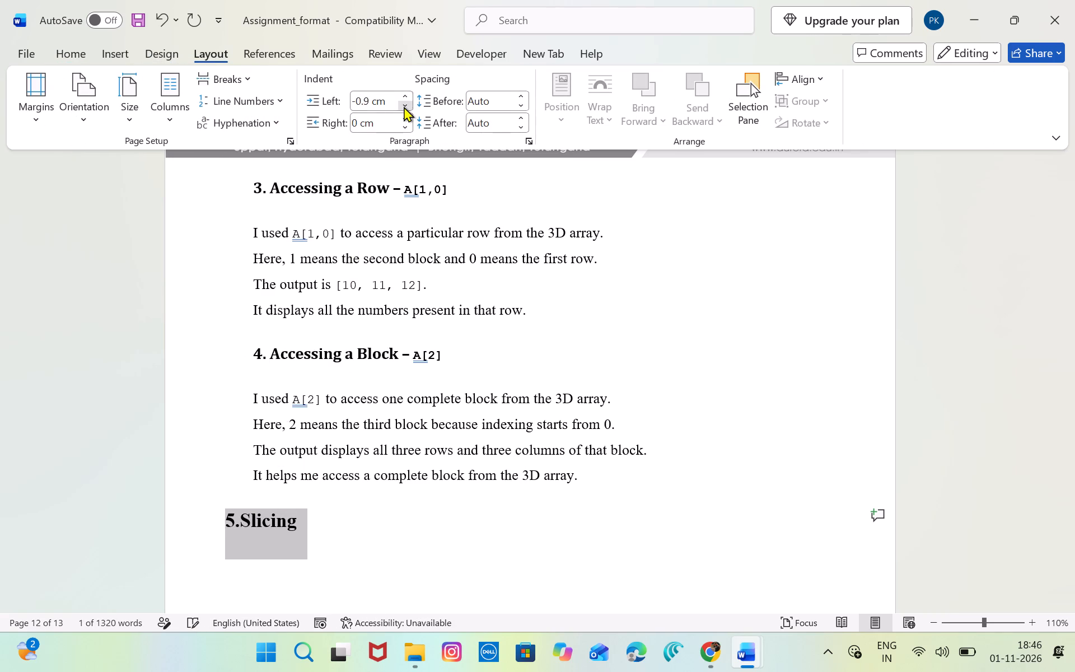
triple_click(404, 106)
triple_click(404, 106)
double_click(404, 106)
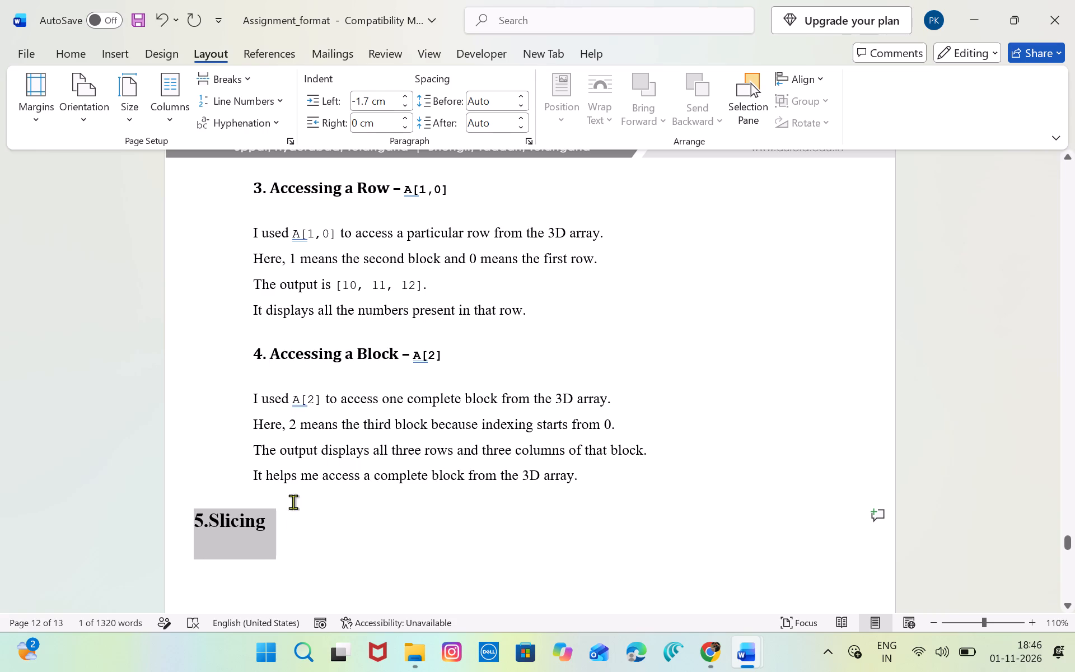
left_click(281, 531)
left_click_drag(281, 531, 194, 513)
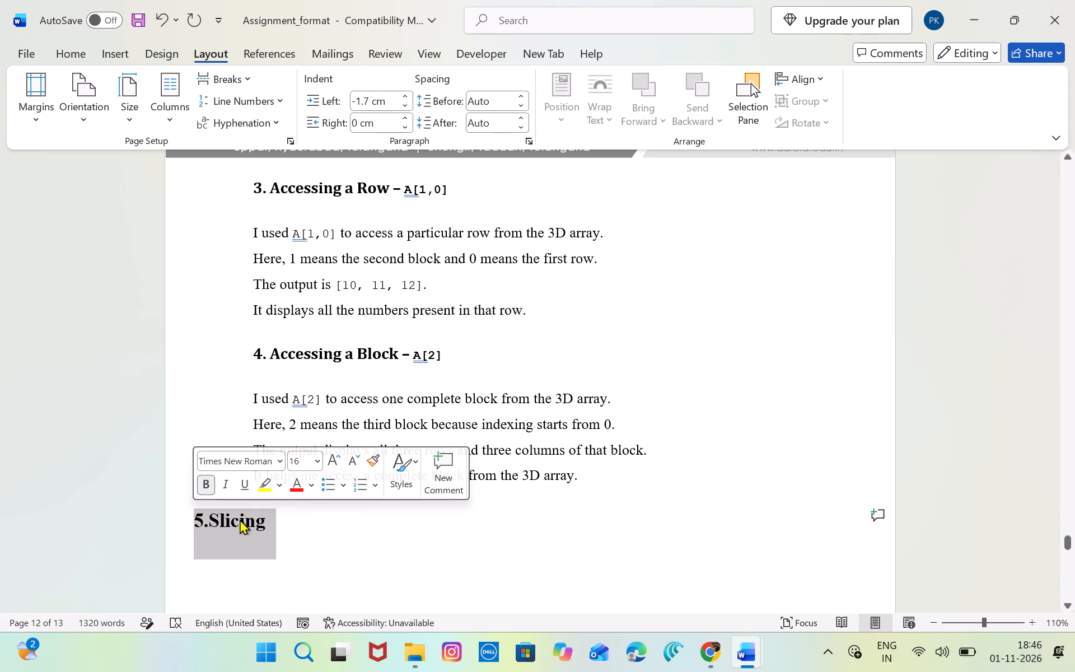
left_click(68, 53)
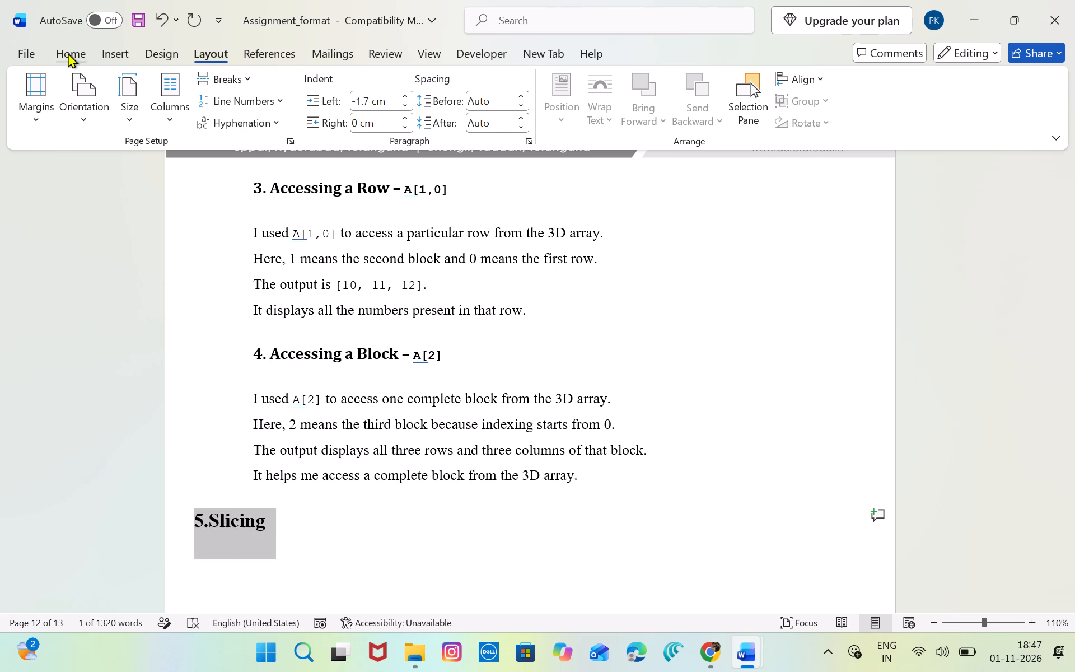
left_click(288, 505)
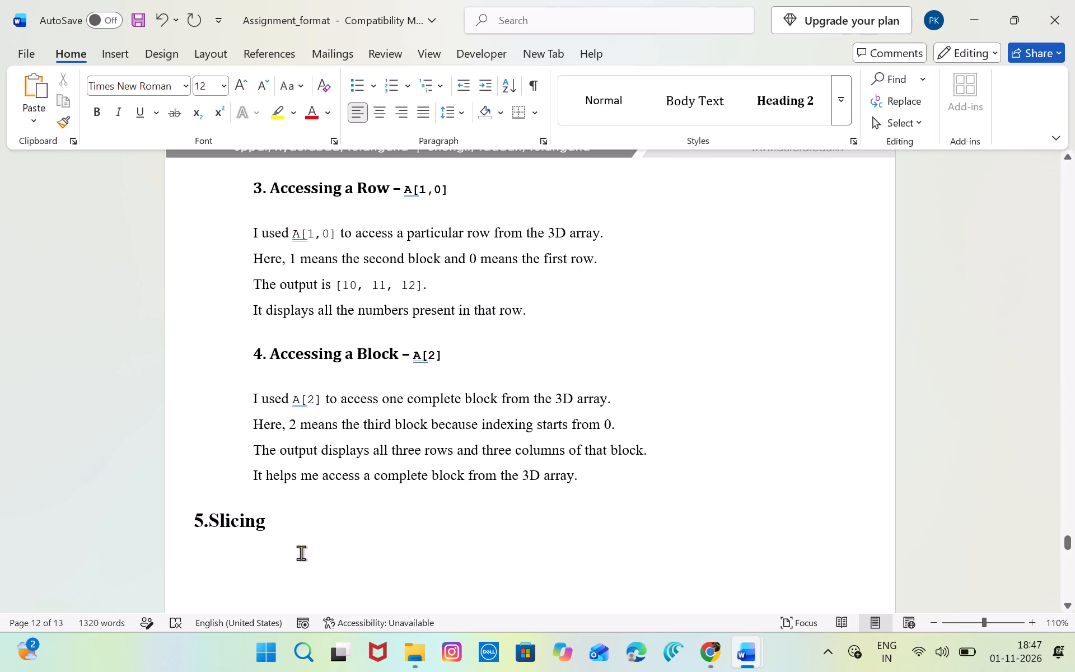
Paste the captured Slicing screenshot on a new line under the "5.Slicing" heading and add blank lines after it down to the following page.
left_click(279, 519)
key("Return")
key("super+v")
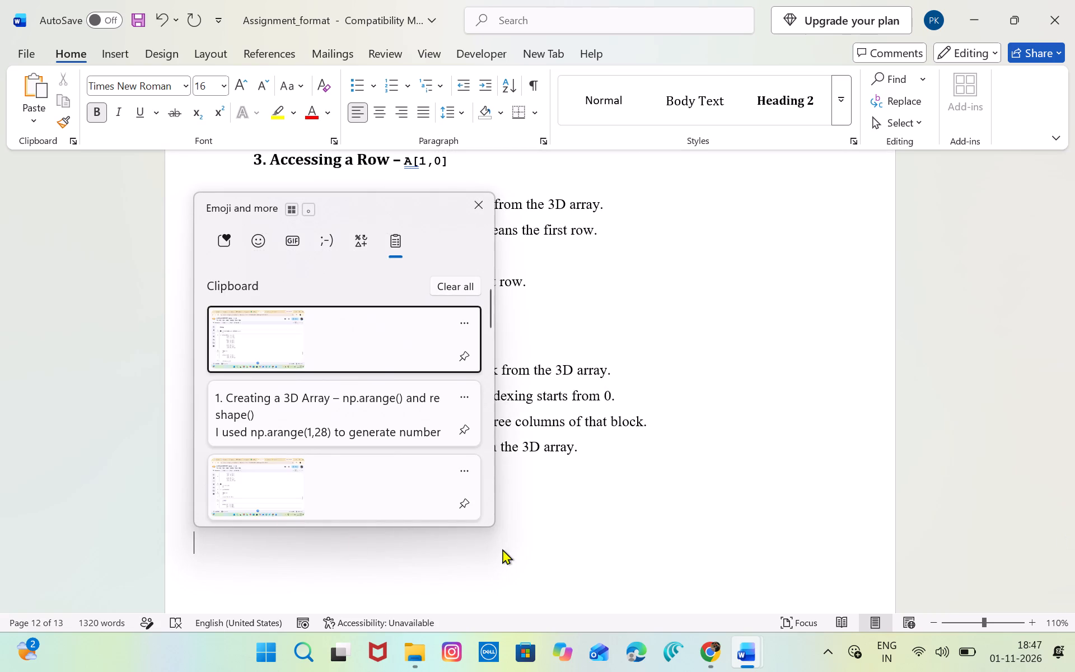
left_click(510, 551)
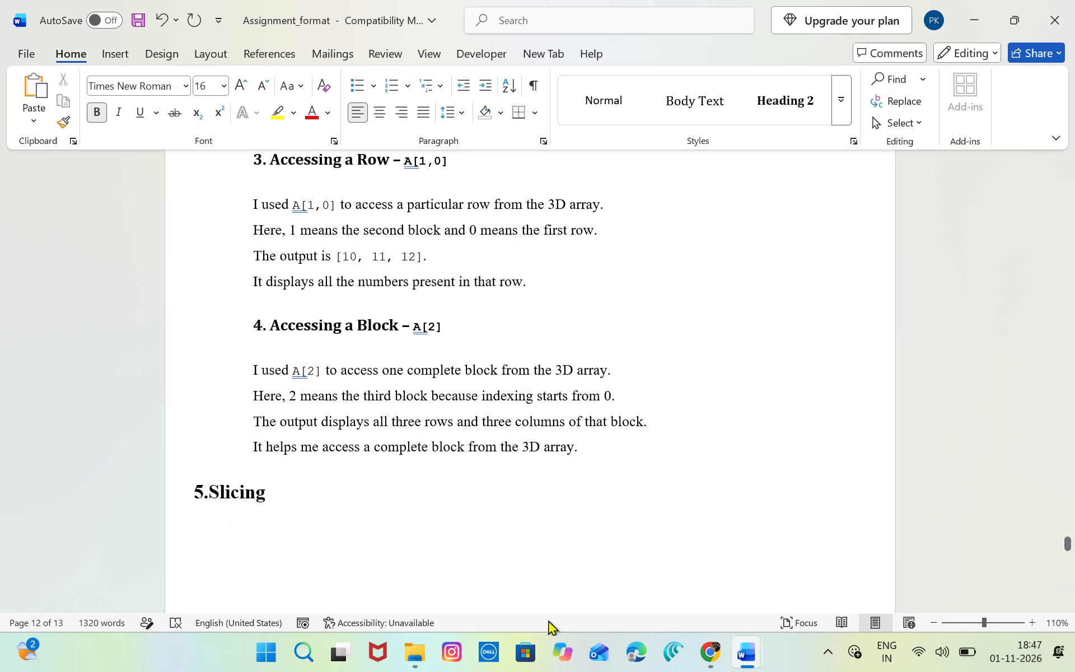
key("super+v")
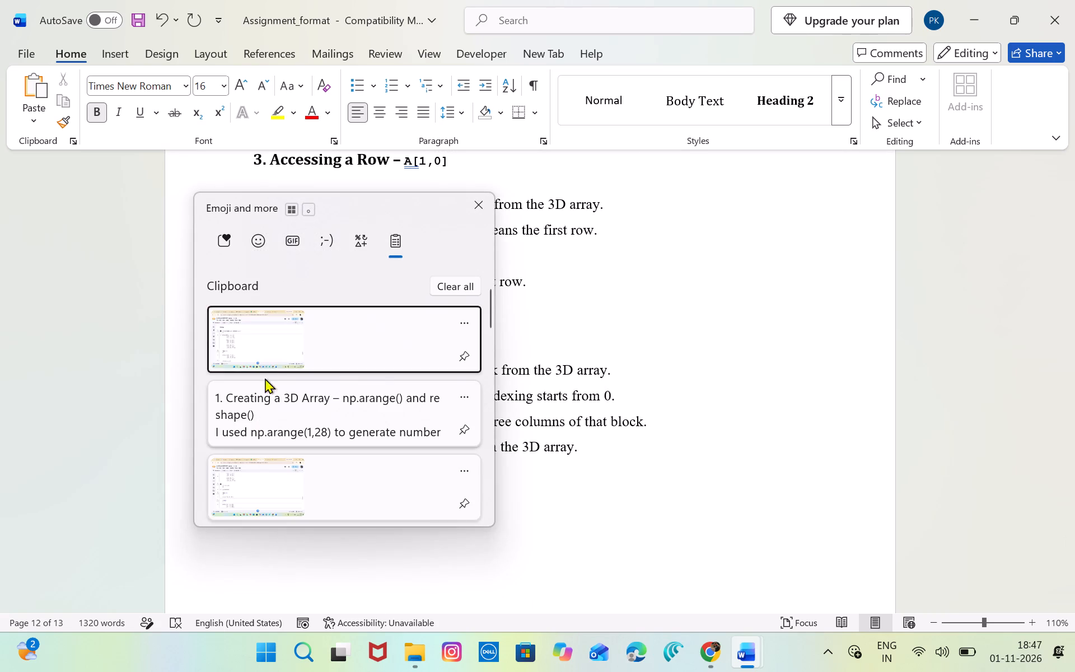
left_click(273, 356)
key("ctrl+v")
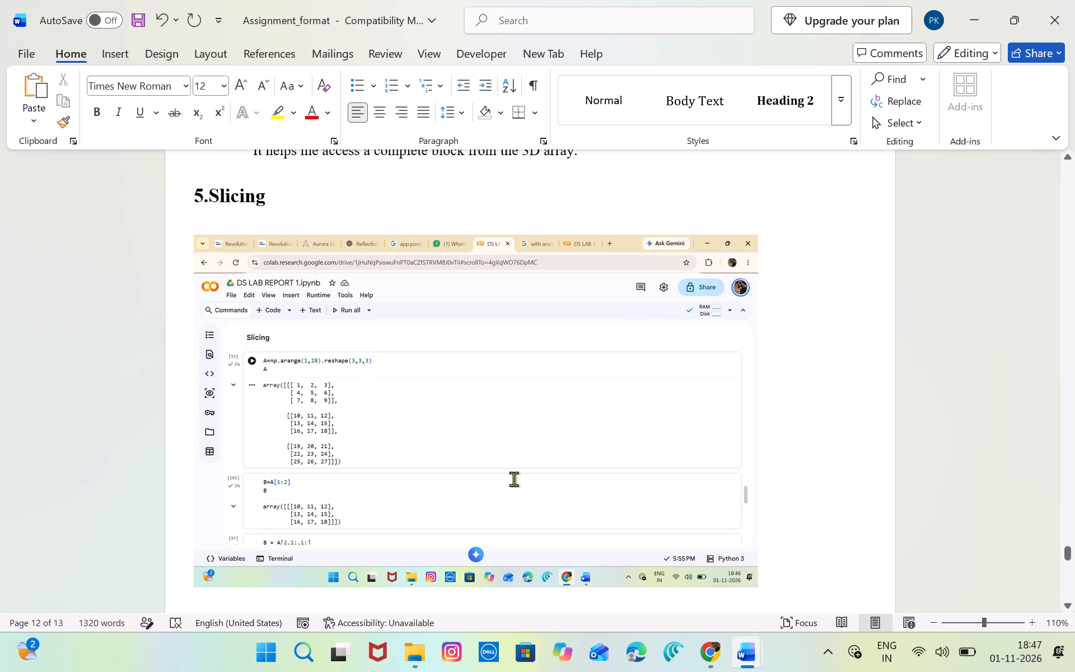
left_click(764, 506)
key("Return")
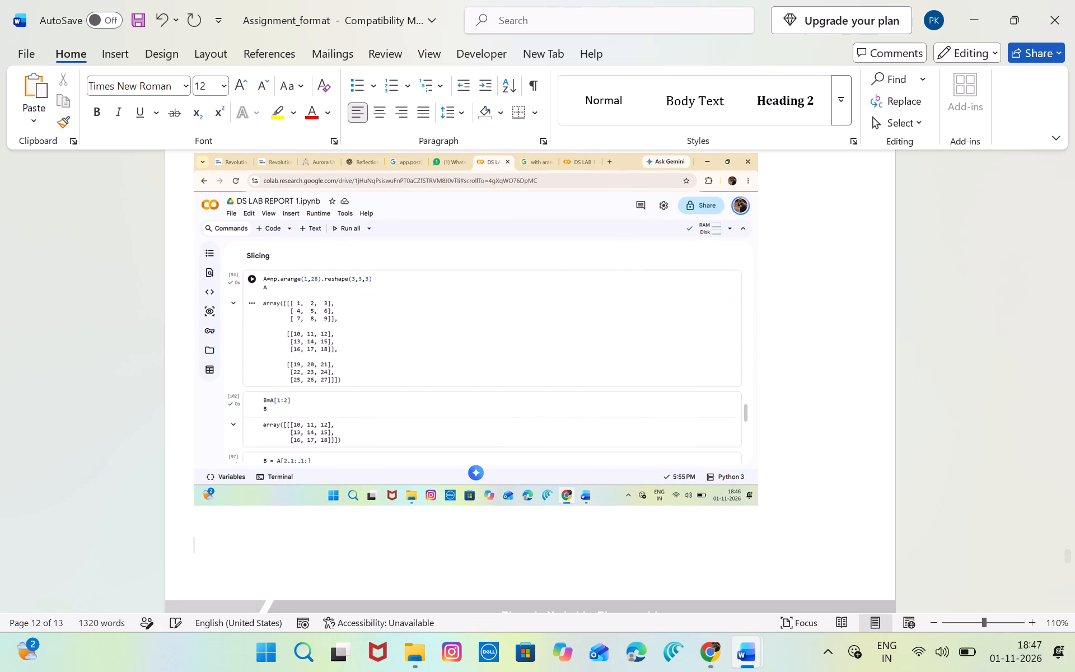
key("Return")
key("Return")
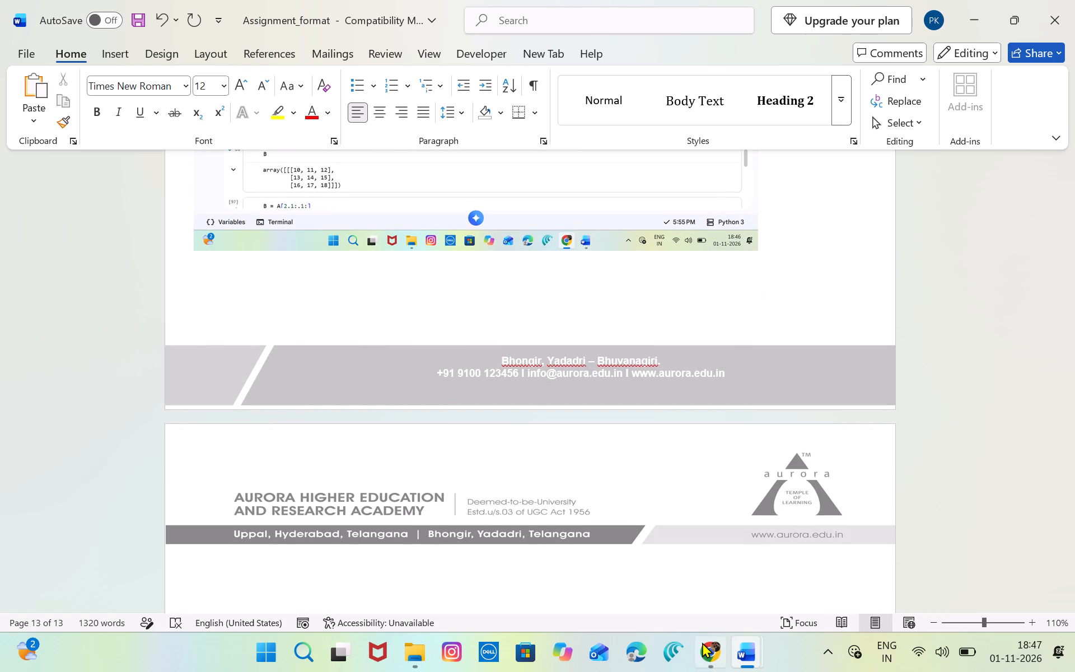
Return to the Colab notebook in Chrome and capture a full-screen screenshot of the slicing cells from B = A[2,1:,1:] to E=A[1,2:,1:].
left_click(702, 642)
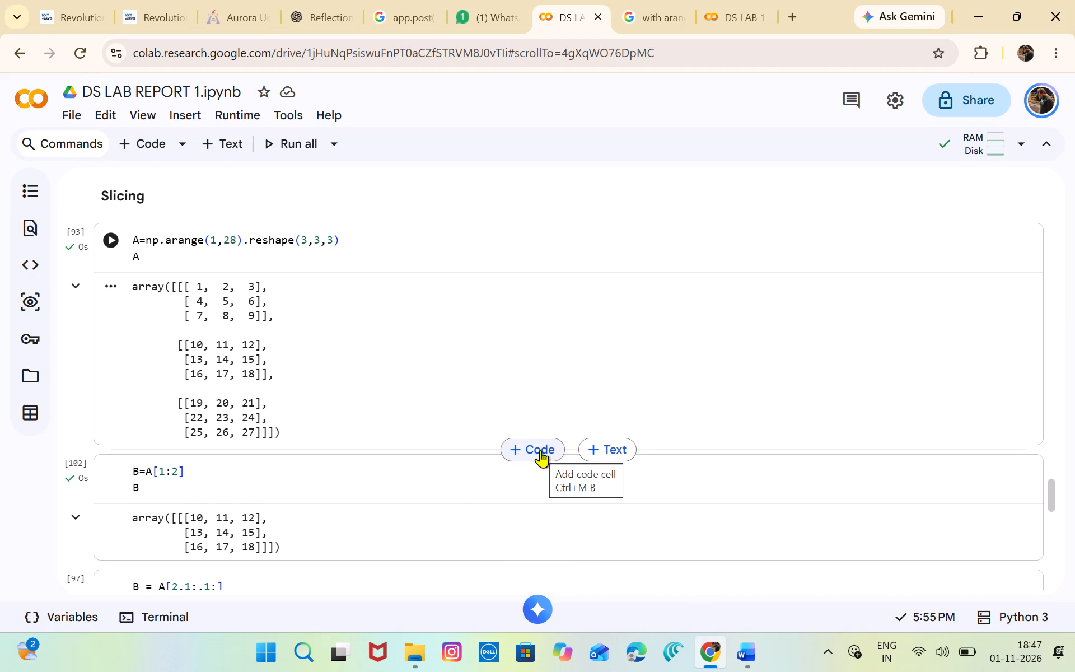
scroll(540, 450, "down", 4)
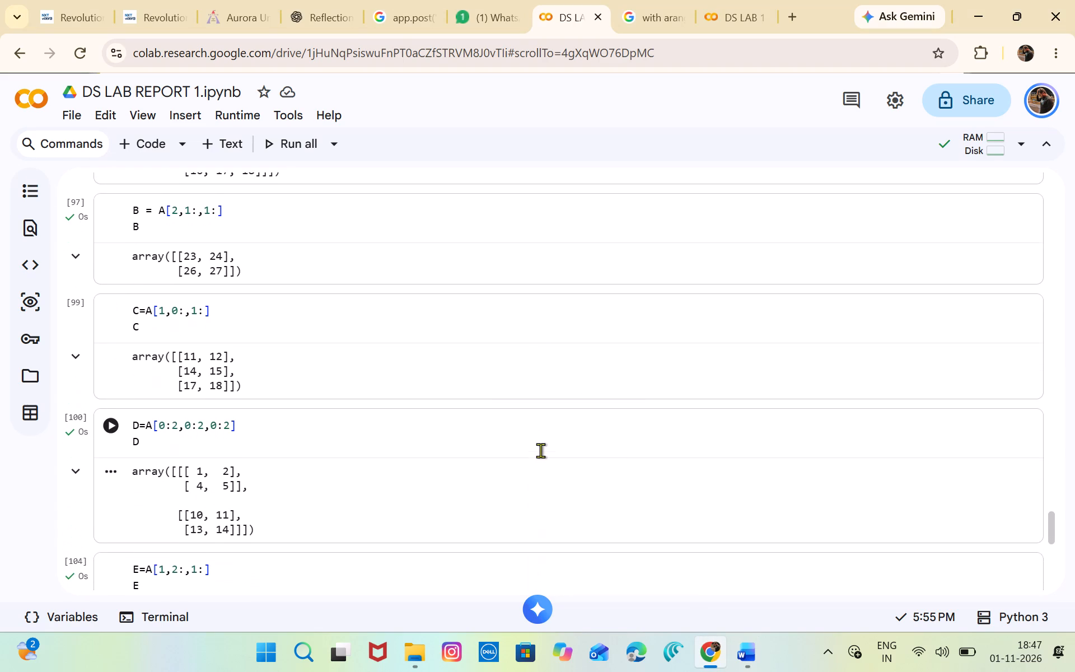
scroll(540, 450, "down", 1)
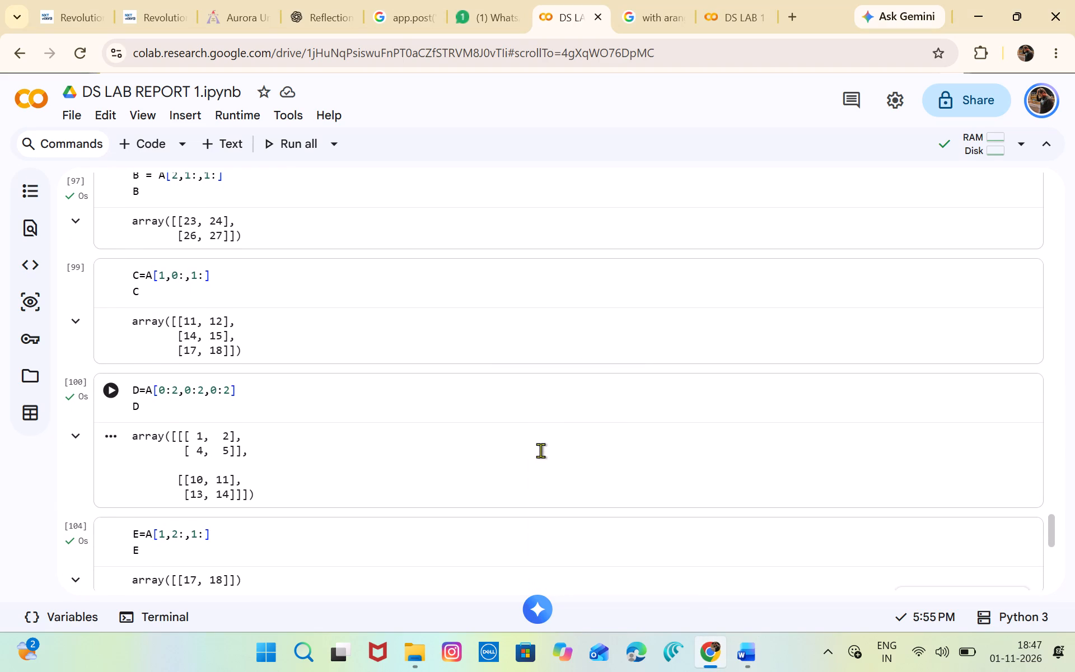
scroll(540, 450, "down", 1)
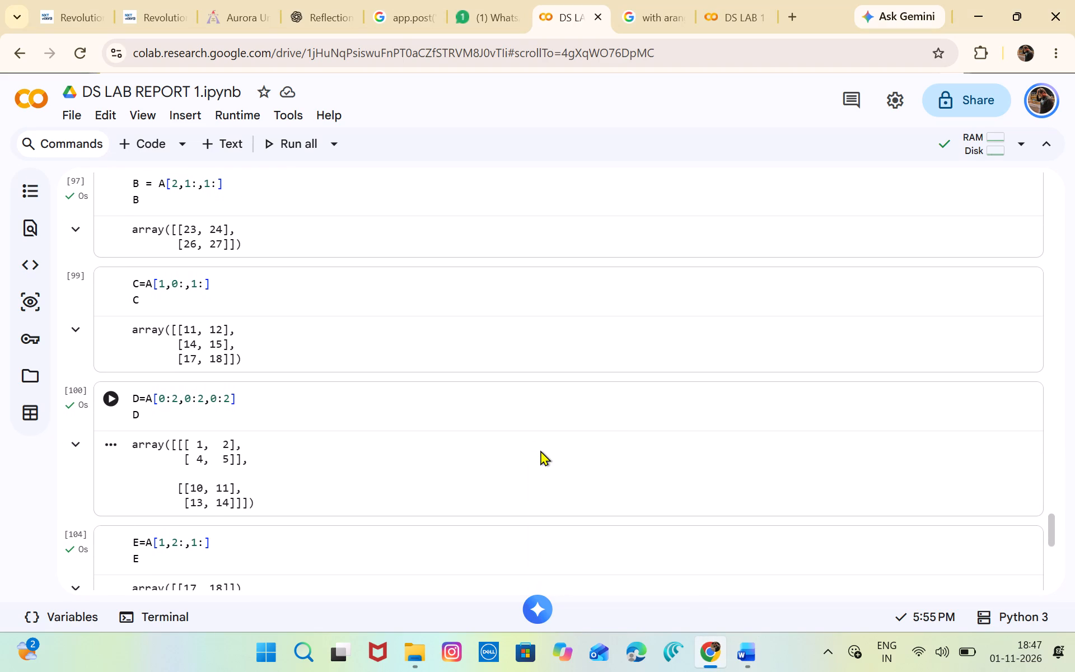
key("super+Print")
Switch to the Assignment_format document in Word, paste the second slicing screenshot on the new page, and start a new line below it.
left_click(812, 521)
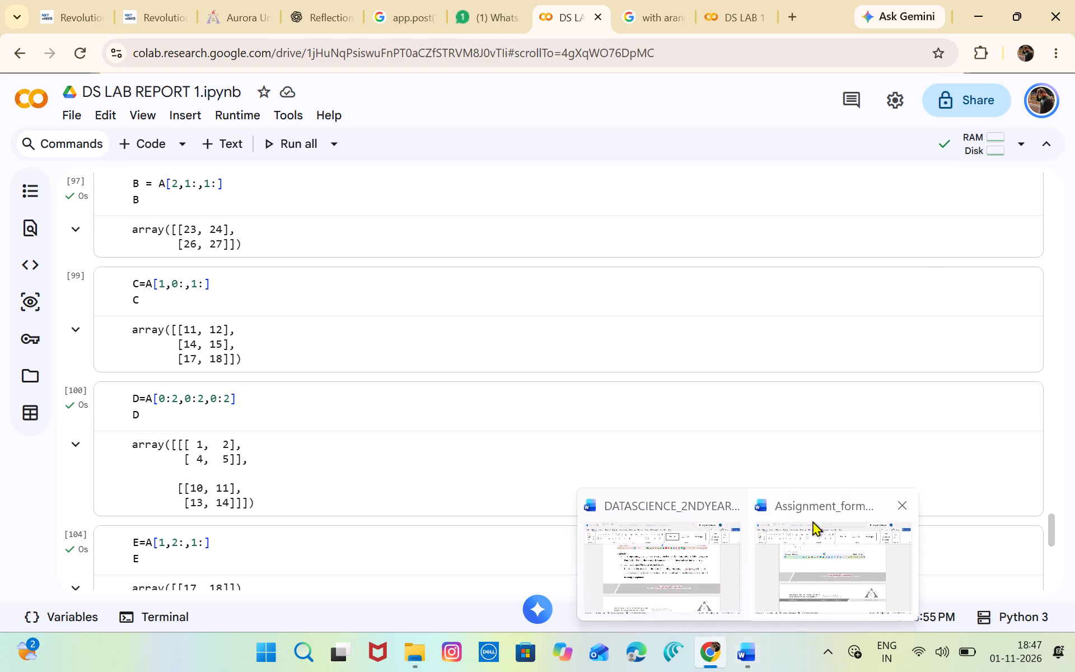
key("ctrl+v")
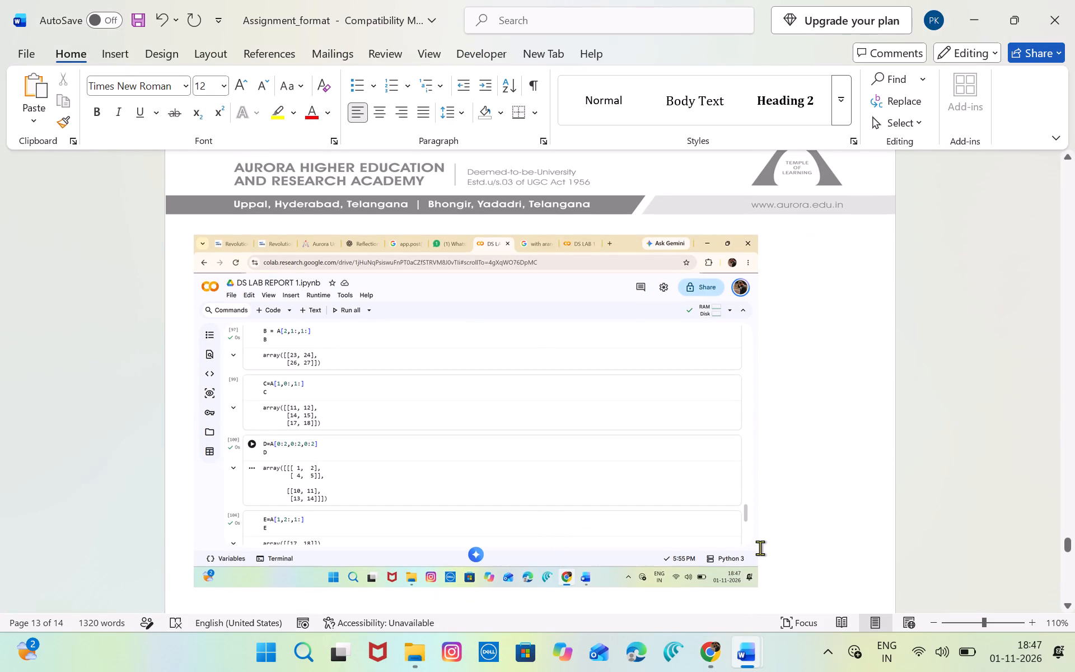
key("Right")
key("Return")
key("backslash")
key("BackSpace")
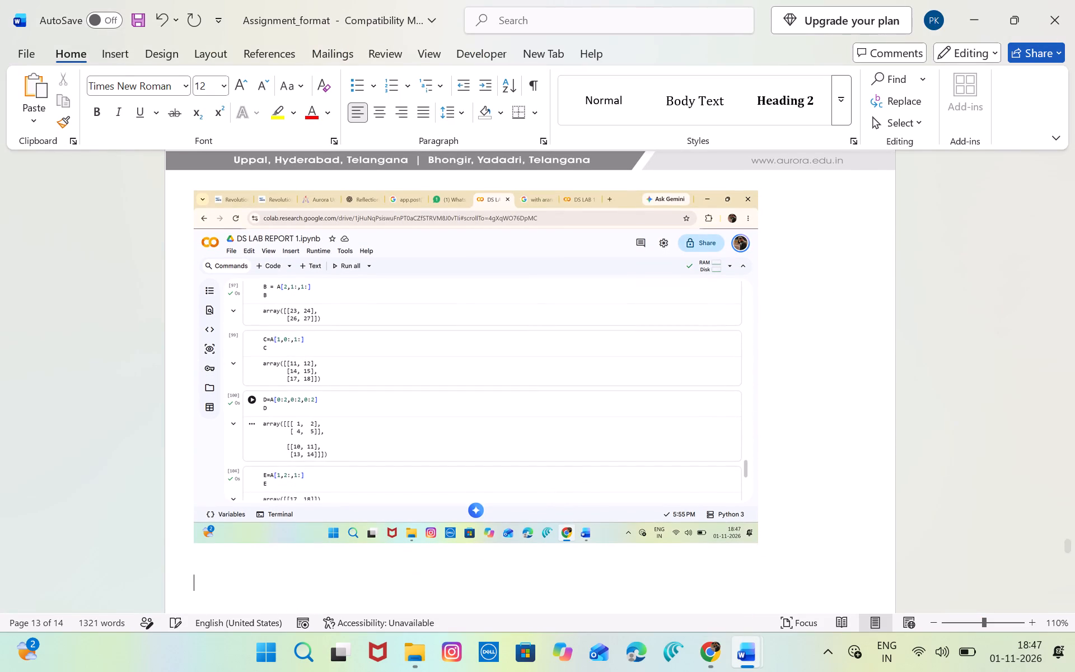
In the Colab notebook in Chrome, snip the lower half of the screen, covering the last slicing cells E=A[1,2:,1:] and F=A[2,1:2,1:].
left_click(700, 599)
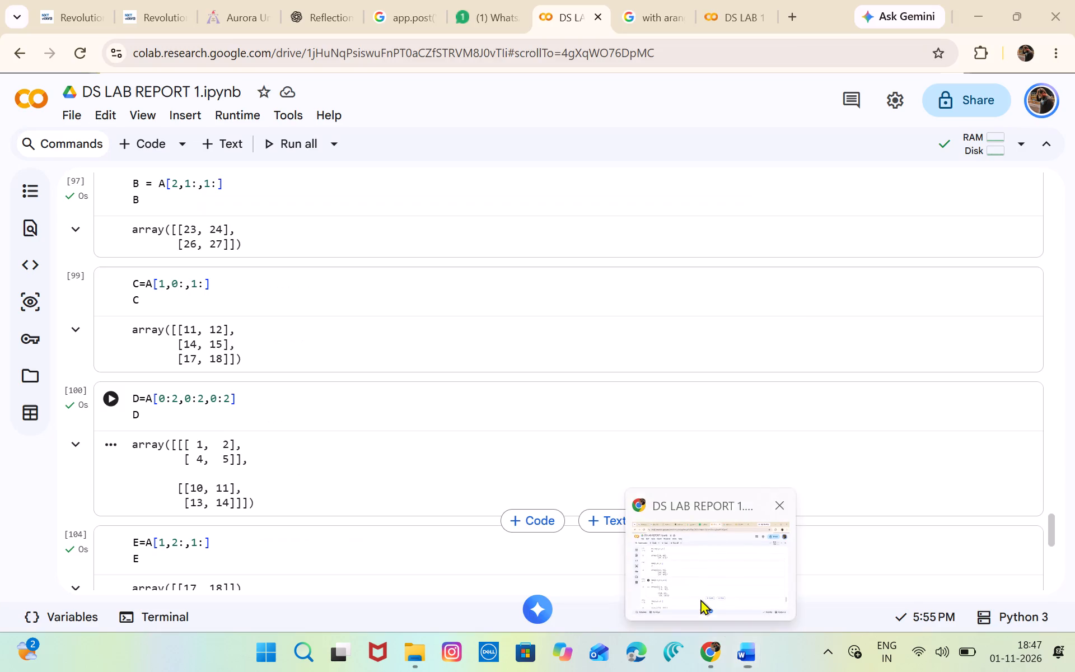
scroll(541, 475, "down", 2)
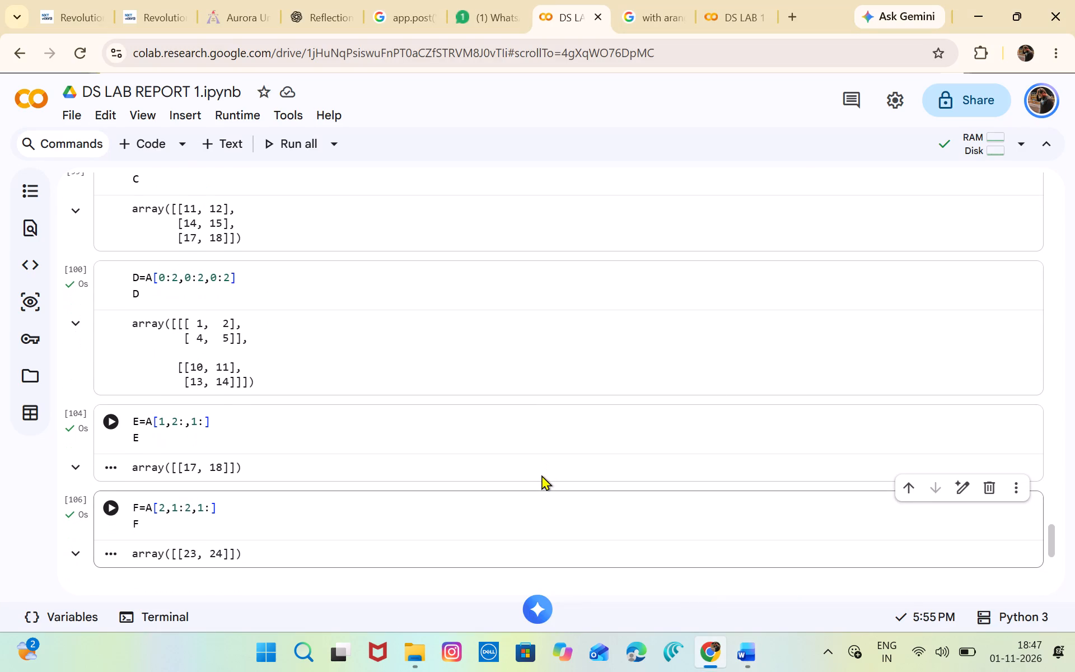
scroll(541, 475, "down", 1)
scroll(541, 475, "up", 1)
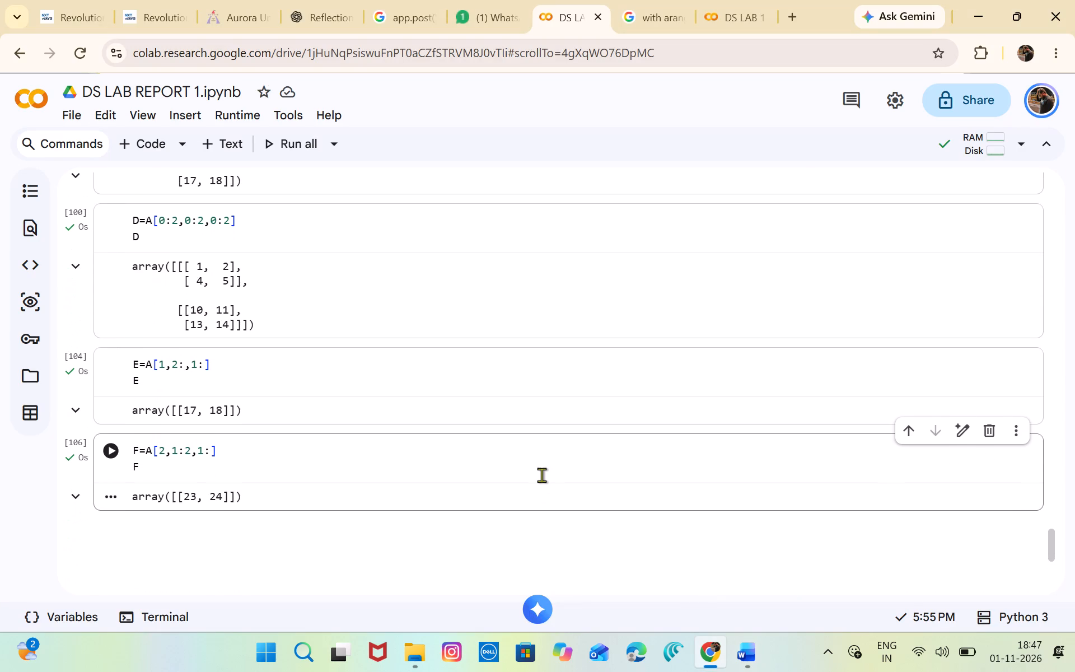
key("Print")
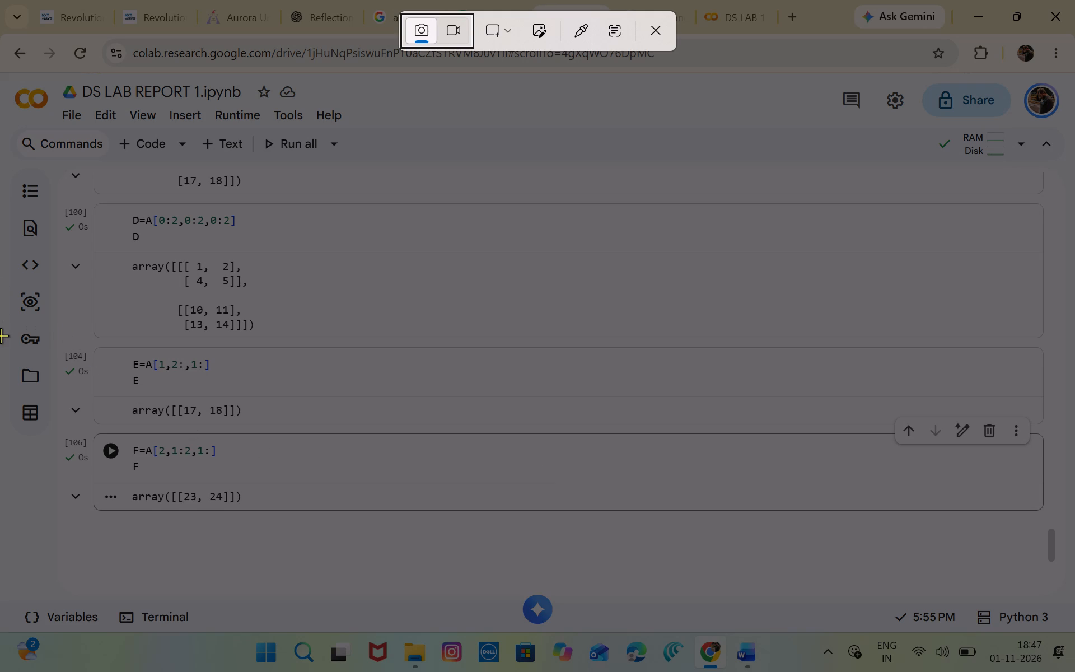
left_click_drag(1, 335, 1074, 671)
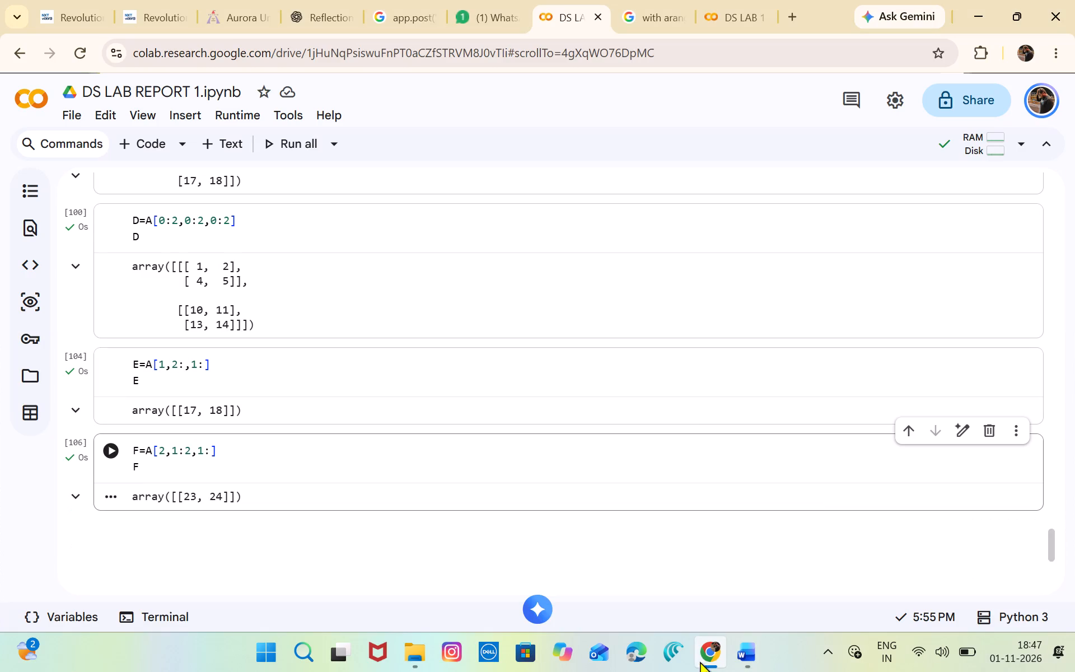
Return to the Assignment_format document in Word and paste the snip of cells E and F below the second slicing screenshot.
left_click(747, 656)
left_click(796, 600)
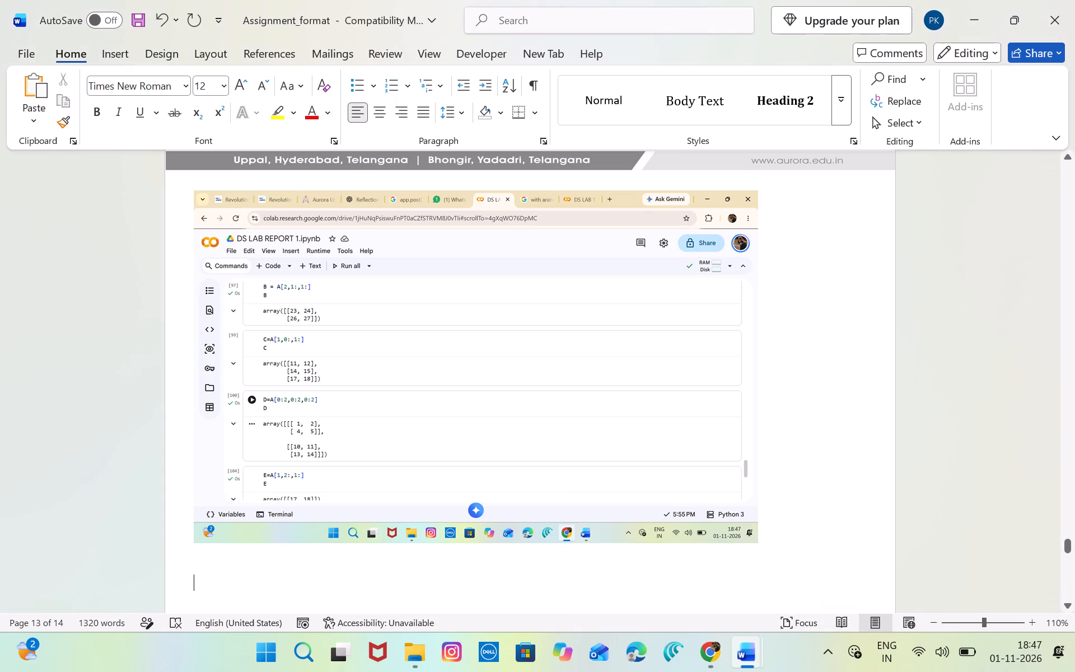
key("ctrl+v")
scroll(624, 550, "down", 1)
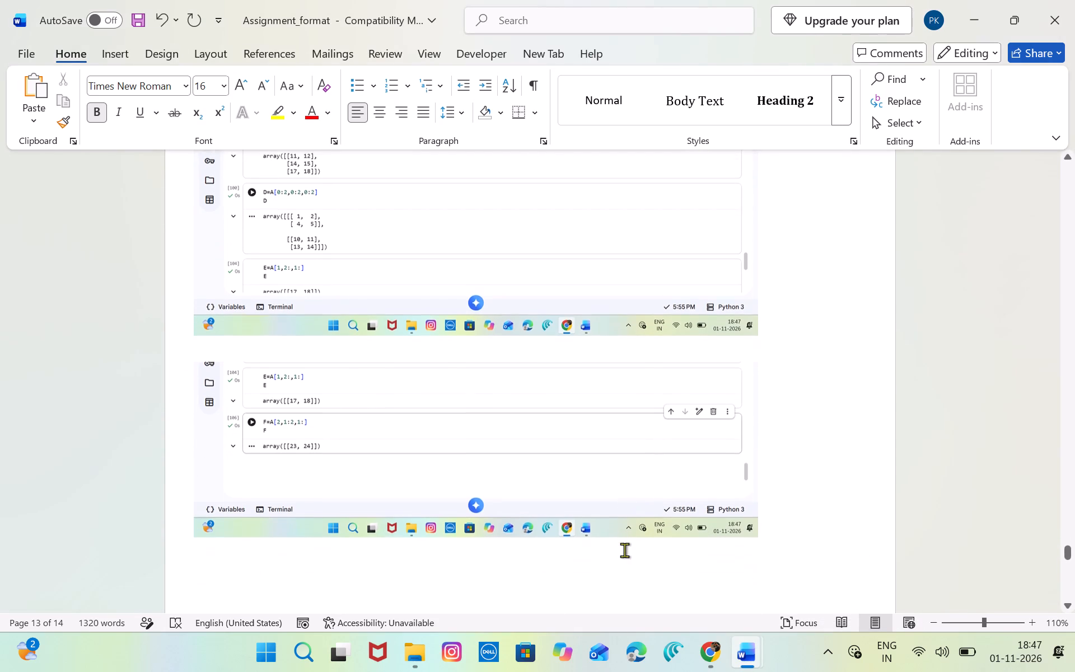
Delete the cropped snip of cells E and F below the second slicing screenshot in the Assignment_format document.
scroll(624, 550, "down", 1)
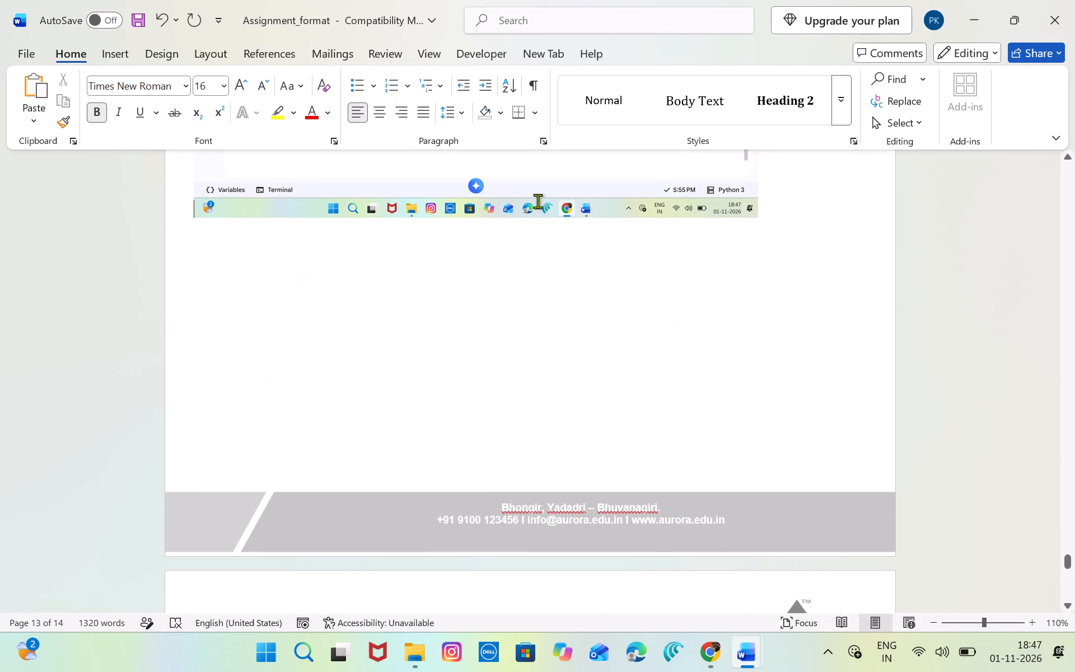
left_click(778, 216)
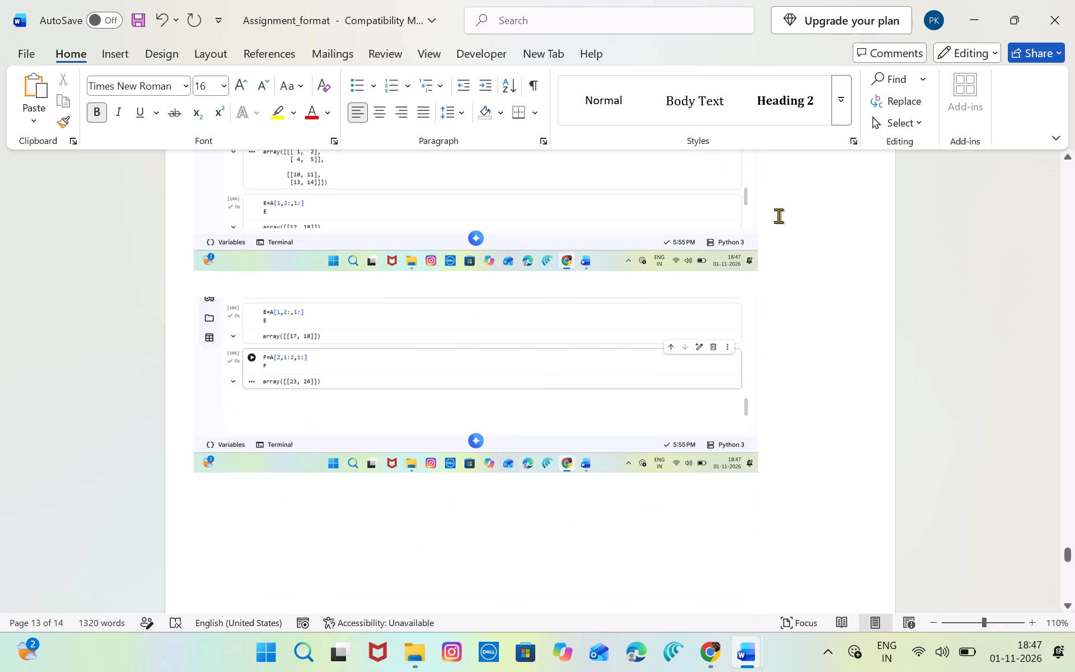
left_click(670, 373)
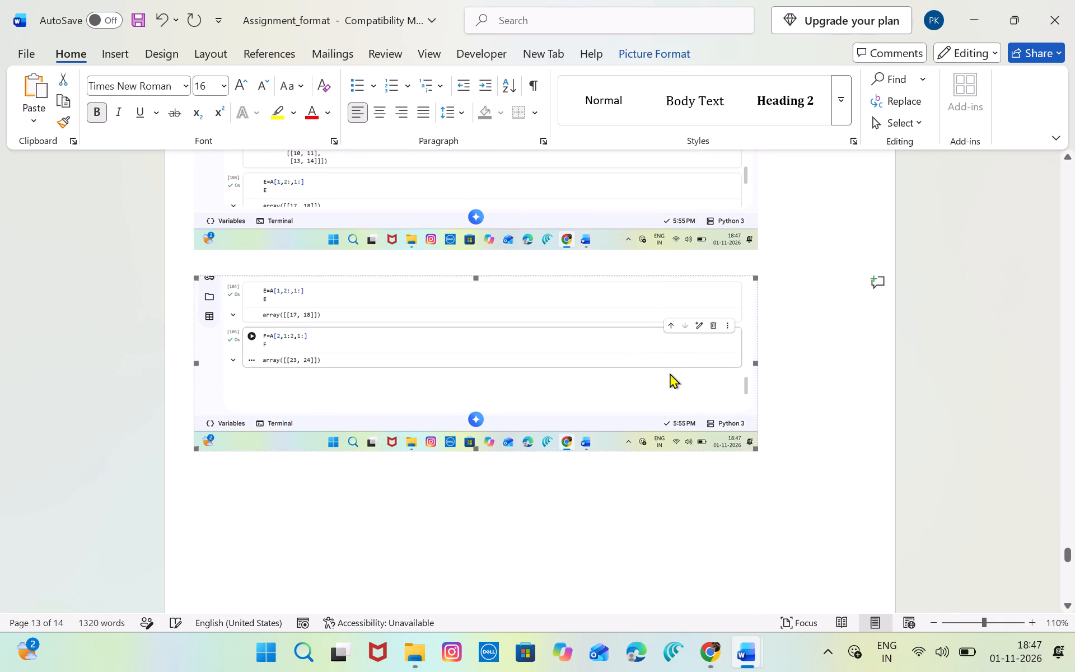
key("BackSpace")
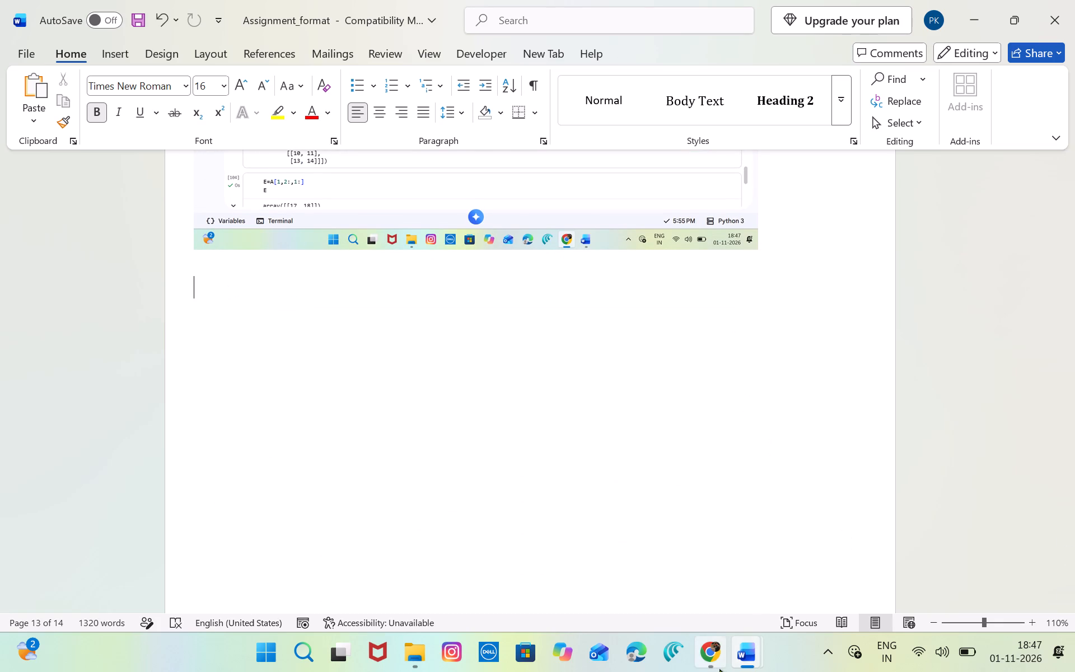
Switch to the Colab notebook in Chrome and capture a full-screen screenshot of the slicing cells D, E and F.
left_click(719, 669)
key("super+Print")
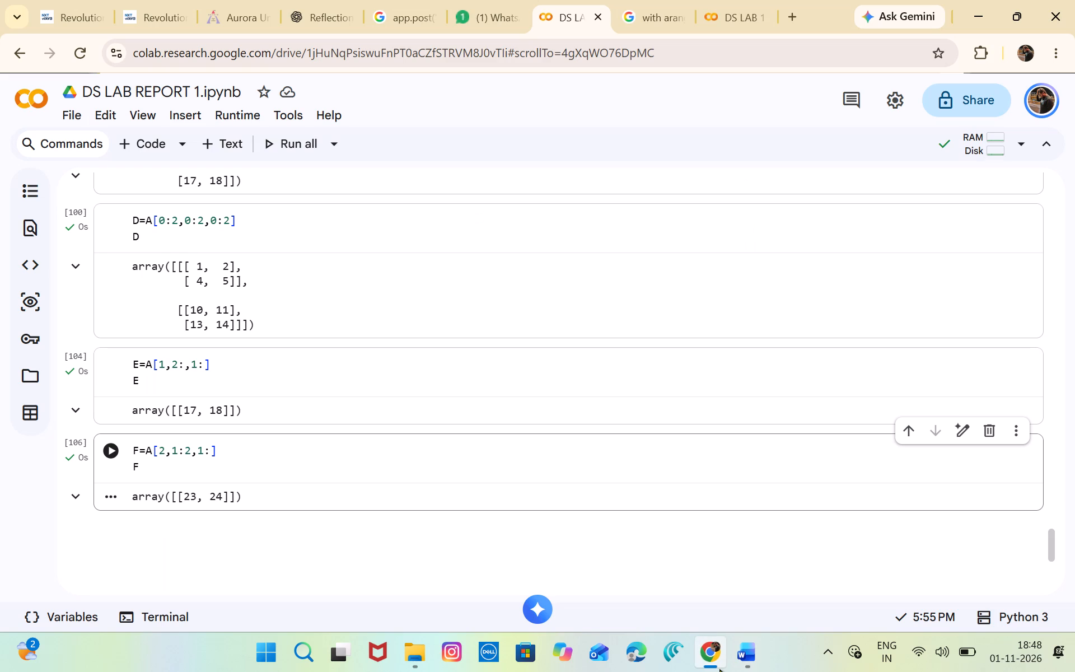
Return to the Assignment_format document in Word and paste the full-screen screenshot of cells D to F below the second slicing screenshot.
left_click(801, 592)
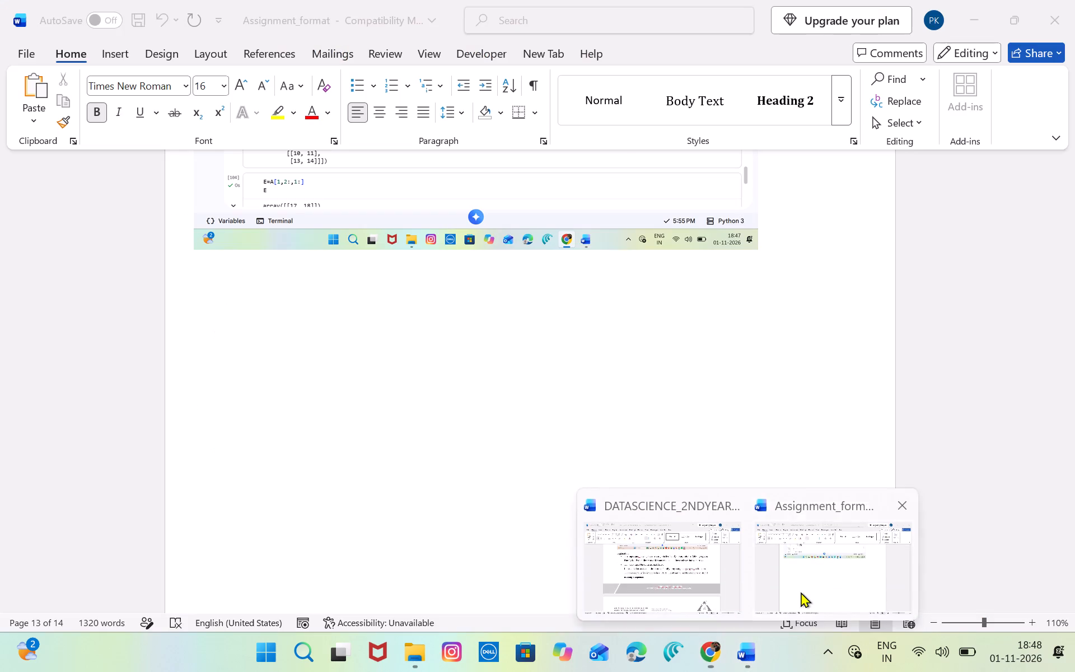
key("ctrl+v")
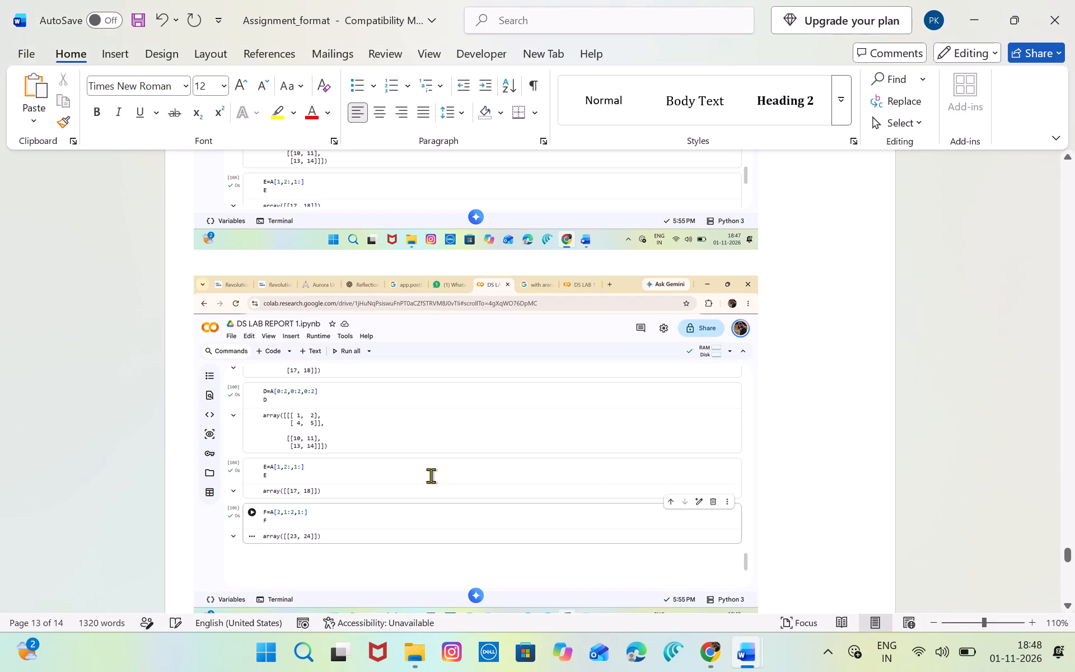
scroll(431, 475, "down", 1)
right_click(431, 475)
key("Return")
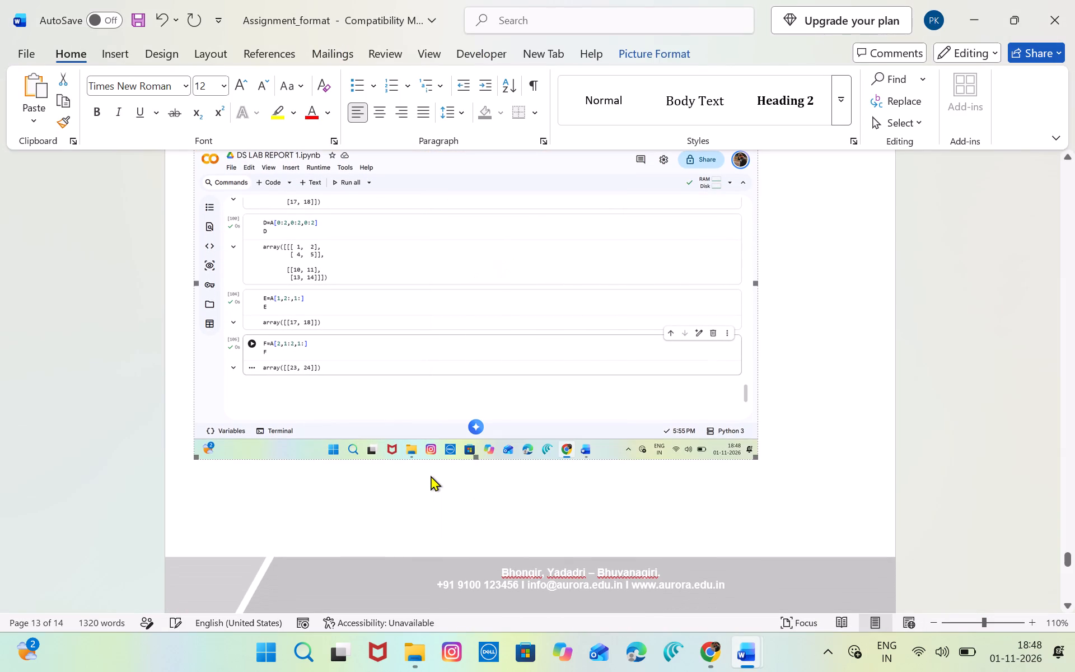
Add an "Explanation:-" heading in bold 12 pt on the page after the last slicing screenshot, and start a new line below it.
left_click(766, 444)
key("Return")
key("Return")
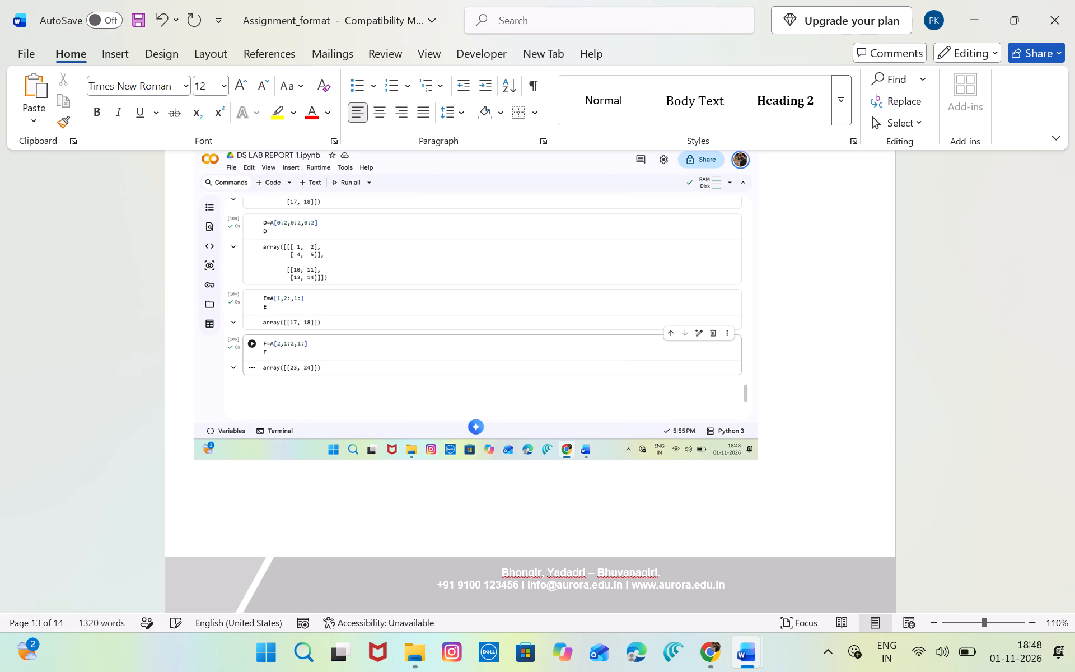
key("Return")
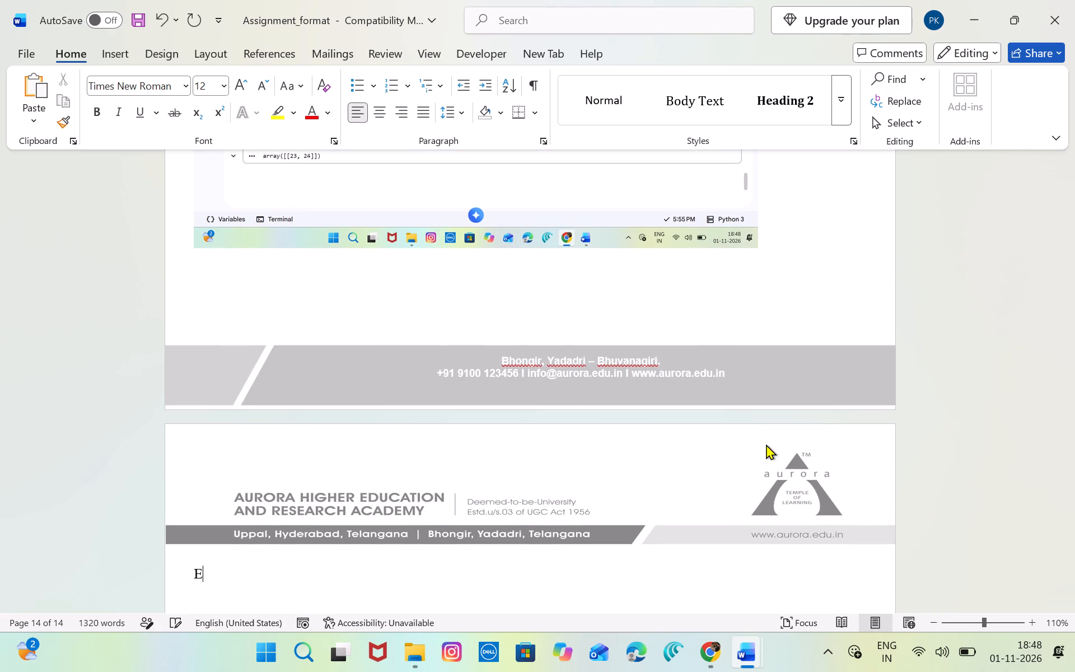
type("xplanation:-")
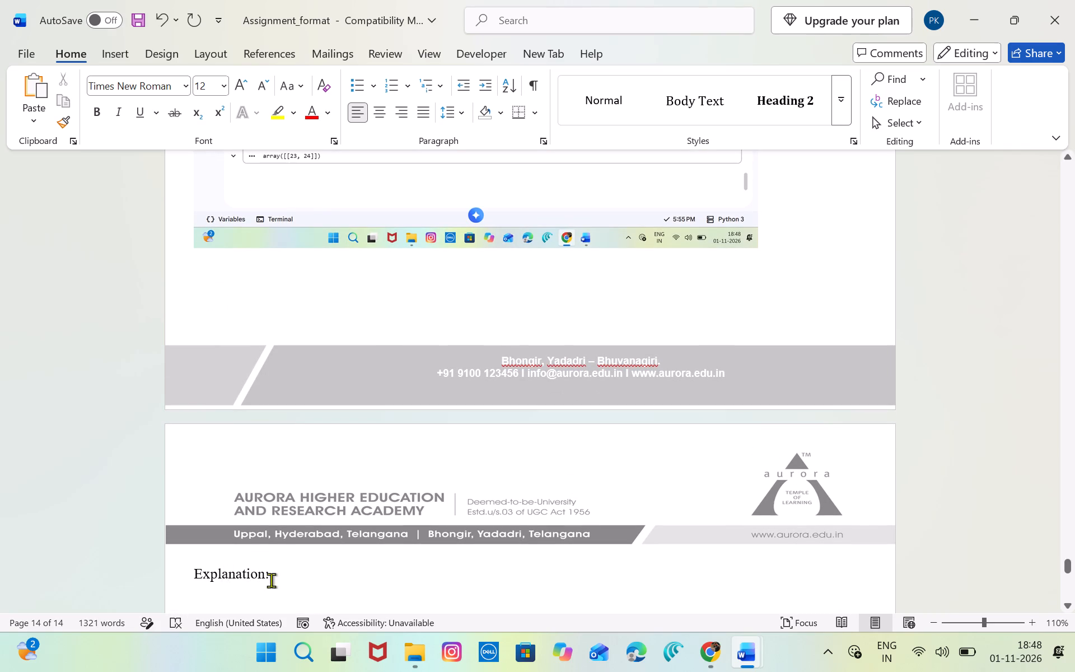
left_click_drag(284, 572, 196, 584)
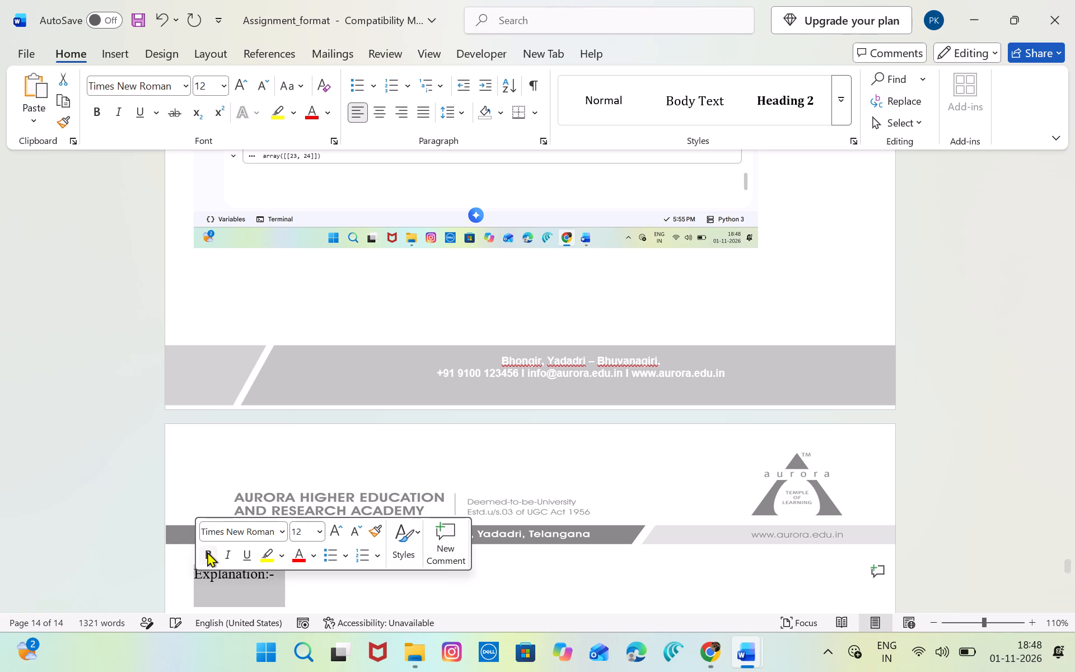
left_click(207, 552)
left_click(320, 530)
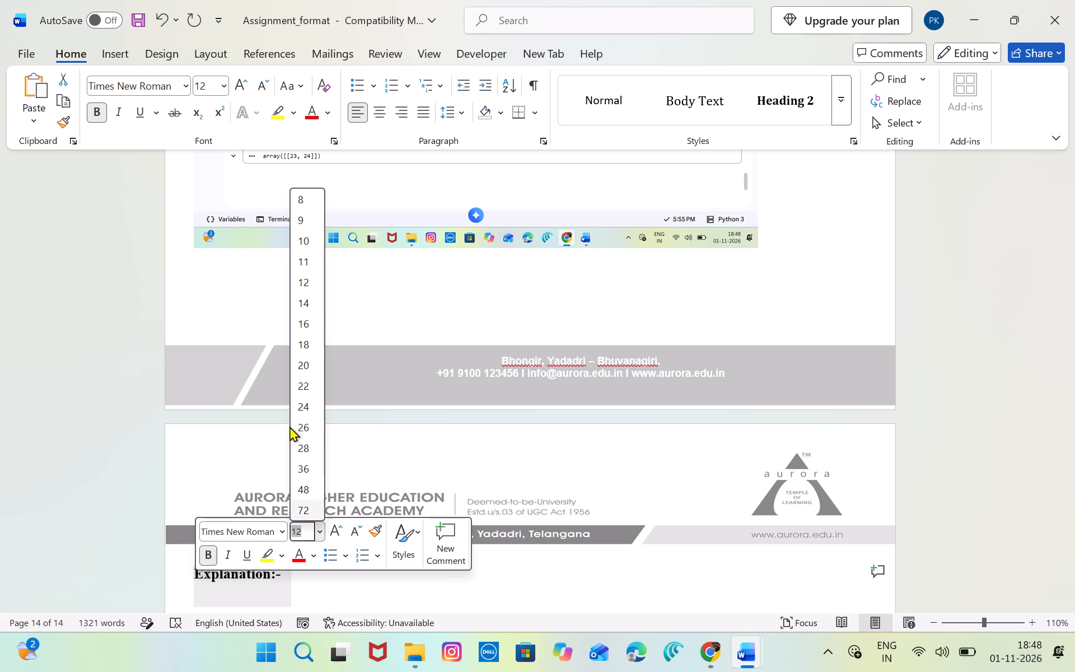
left_click(307, 274)
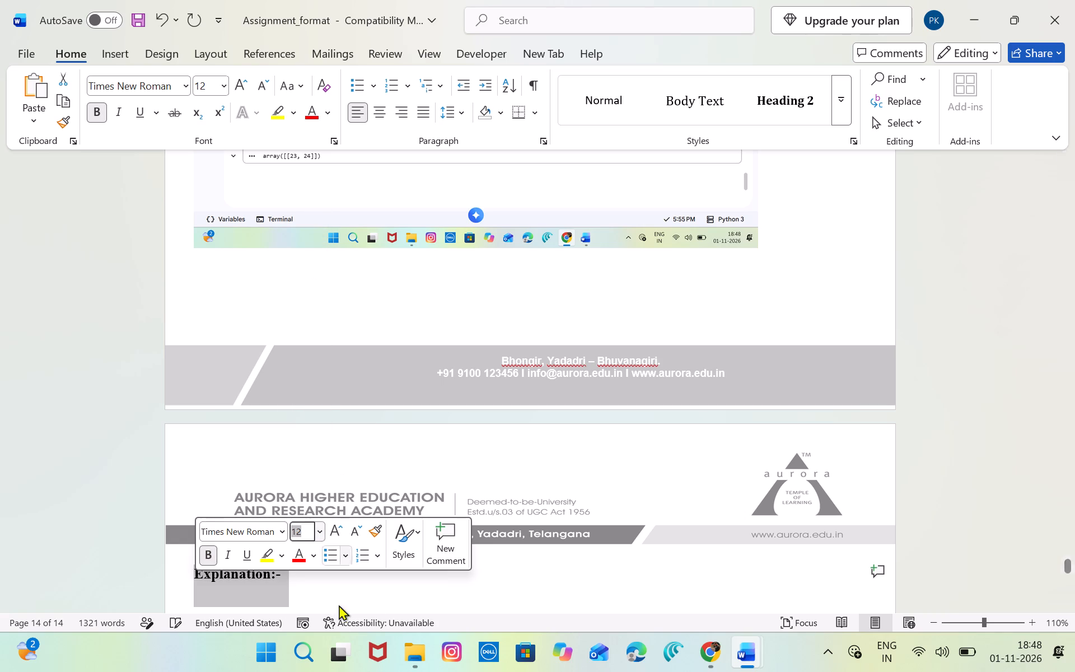
left_click(299, 591)
key("Return")
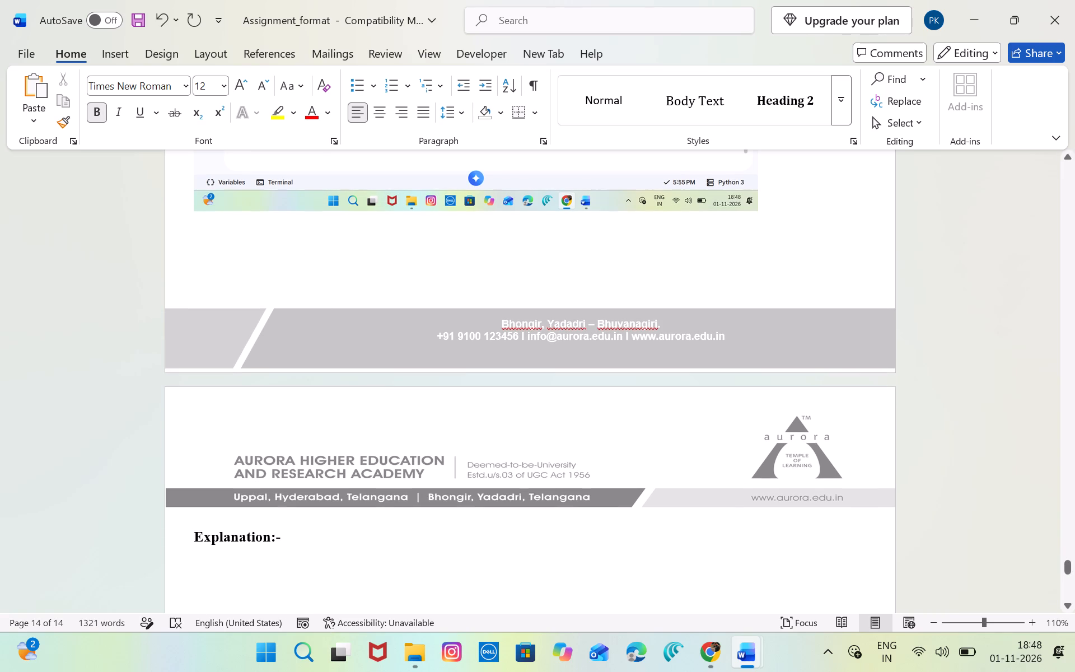
key("Tab")
key("BackSpace")
left_click(700, 655)
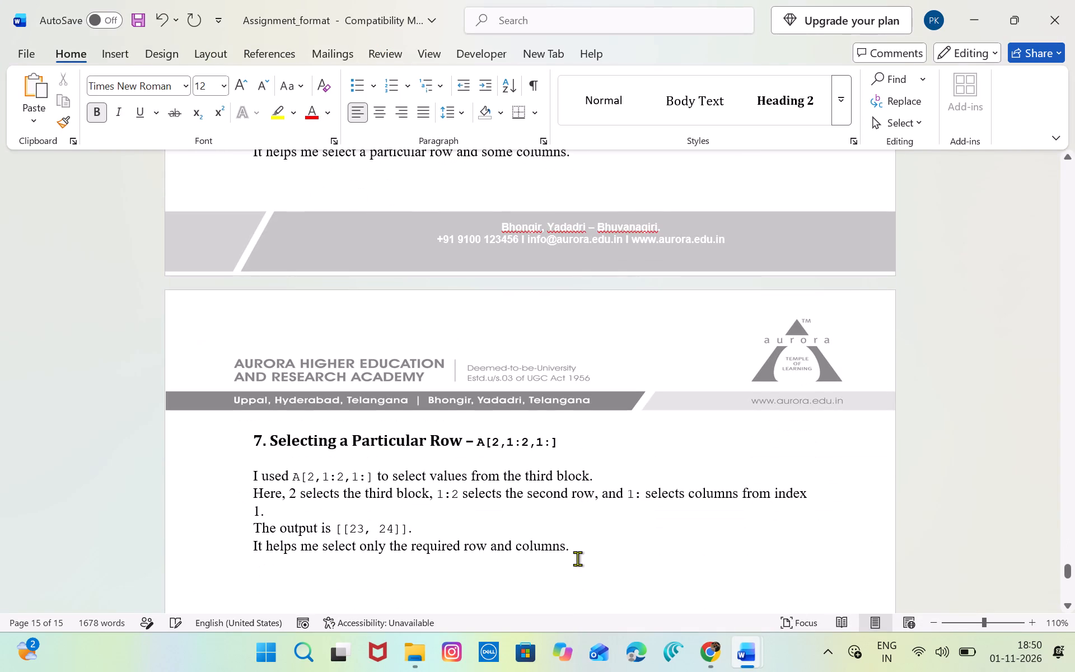
Set the line spacing of the whole pasted slicing explanation, sections 1 to 7, to 1.5.
left_click_drag(577, 558, 238, 309)
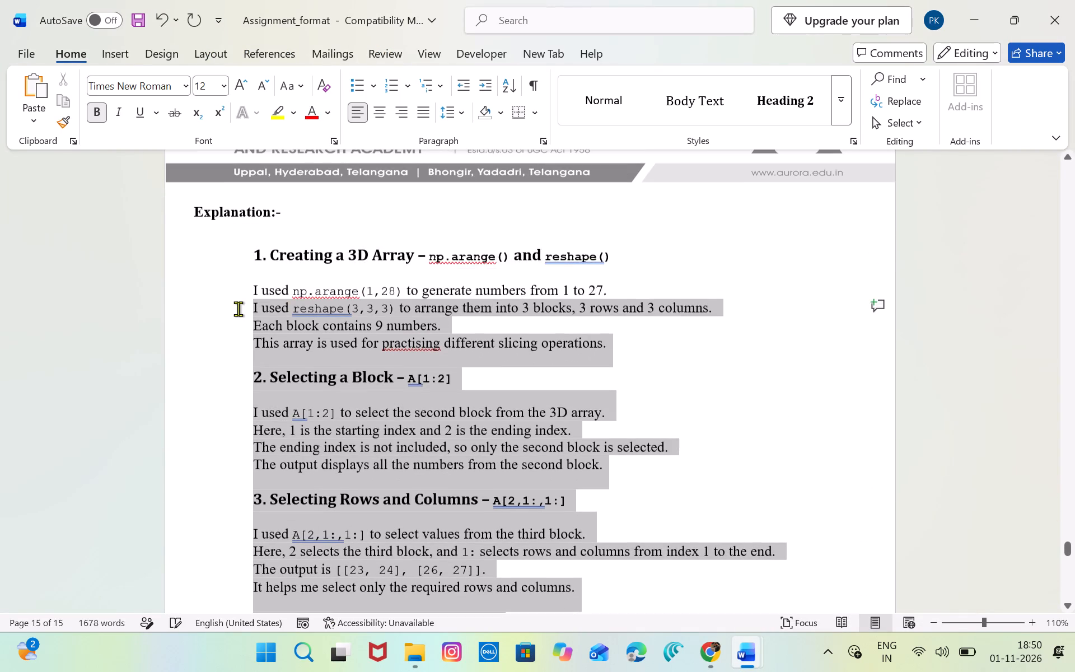
left_click_drag(238, 309, 248, 248)
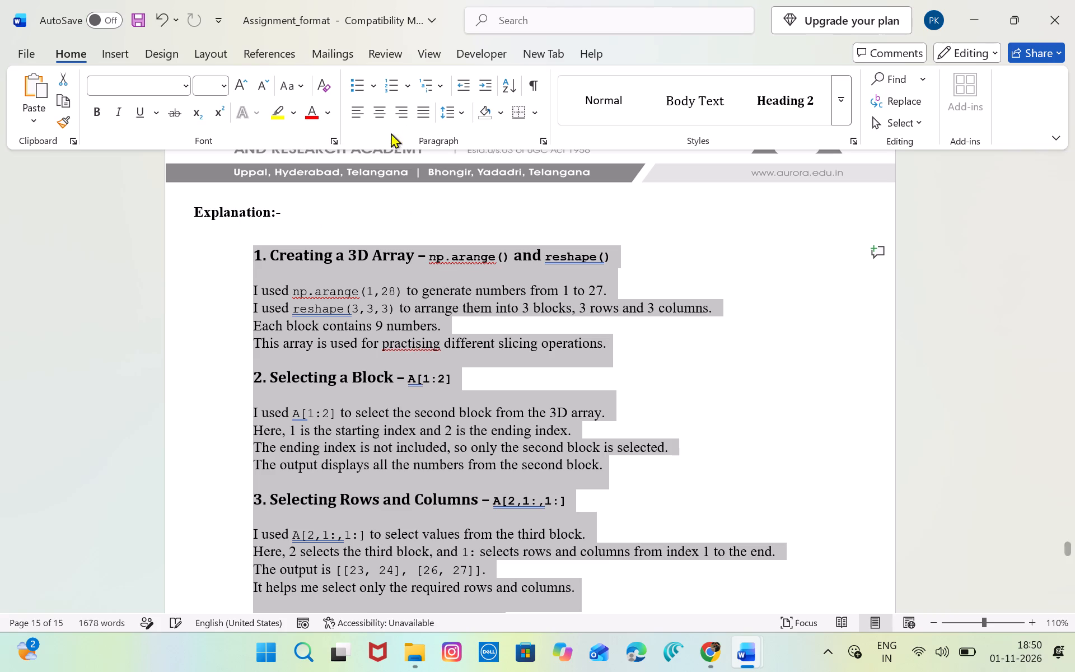
left_click(460, 111)
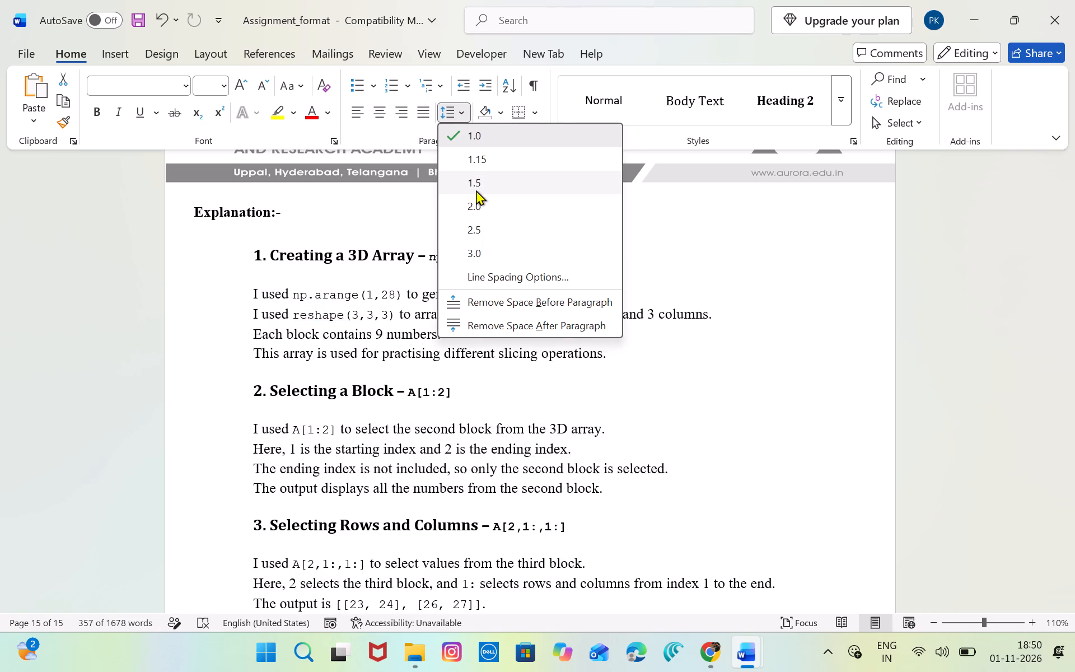
left_click(476, 189)
left_click(436, 458)
Look through the report from the slicing explanation back to the earlier sections, checking the screenshots, explanations and page layout.
scroll(436, 458, "right", 1)
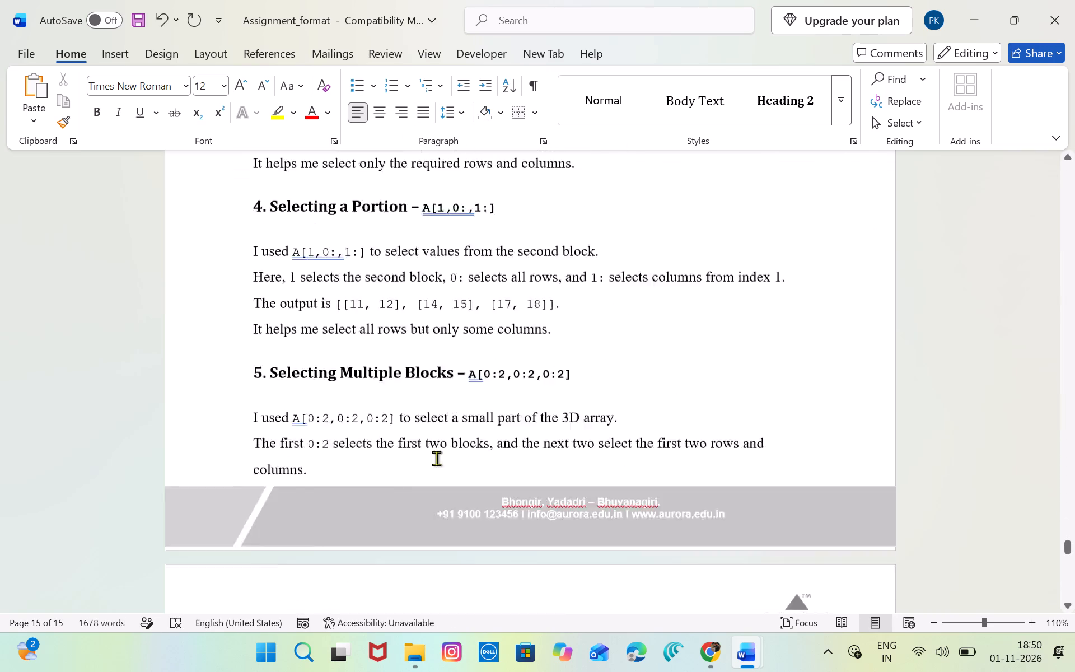
scroll(436, 458, "right", 2)
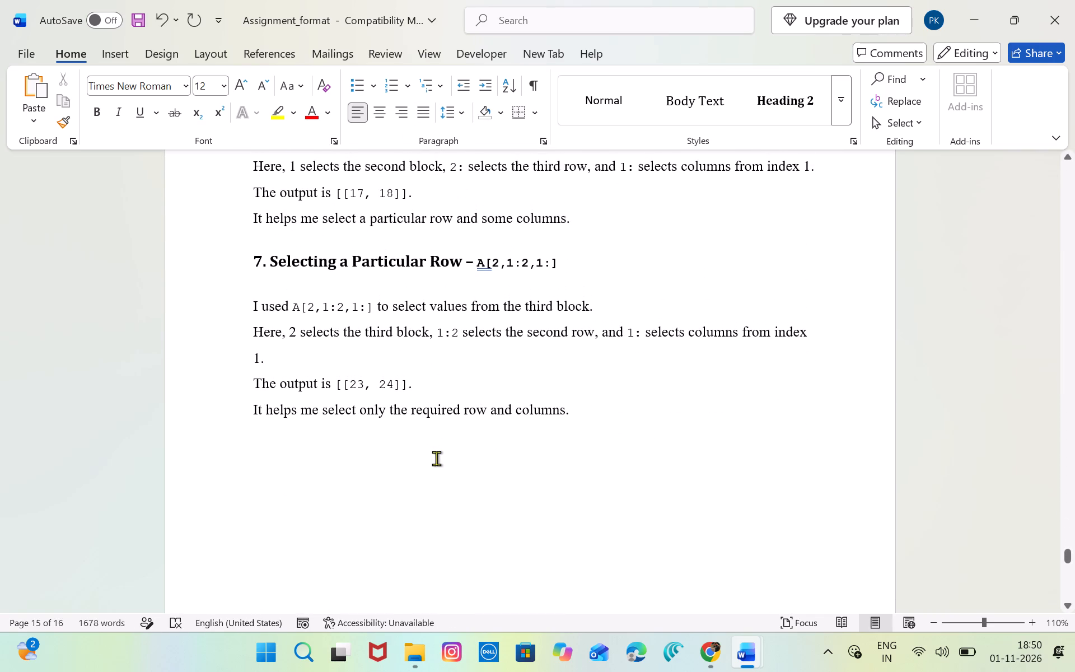
scroll(436, 458, "right", 1)
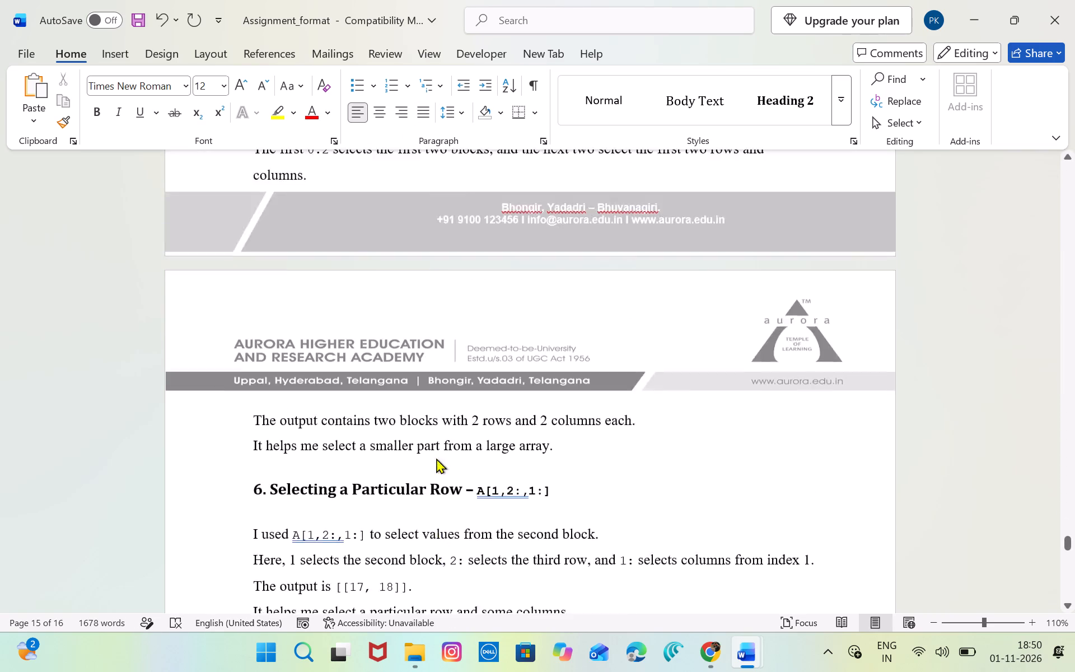
scroll(436, 458, "right", 2)
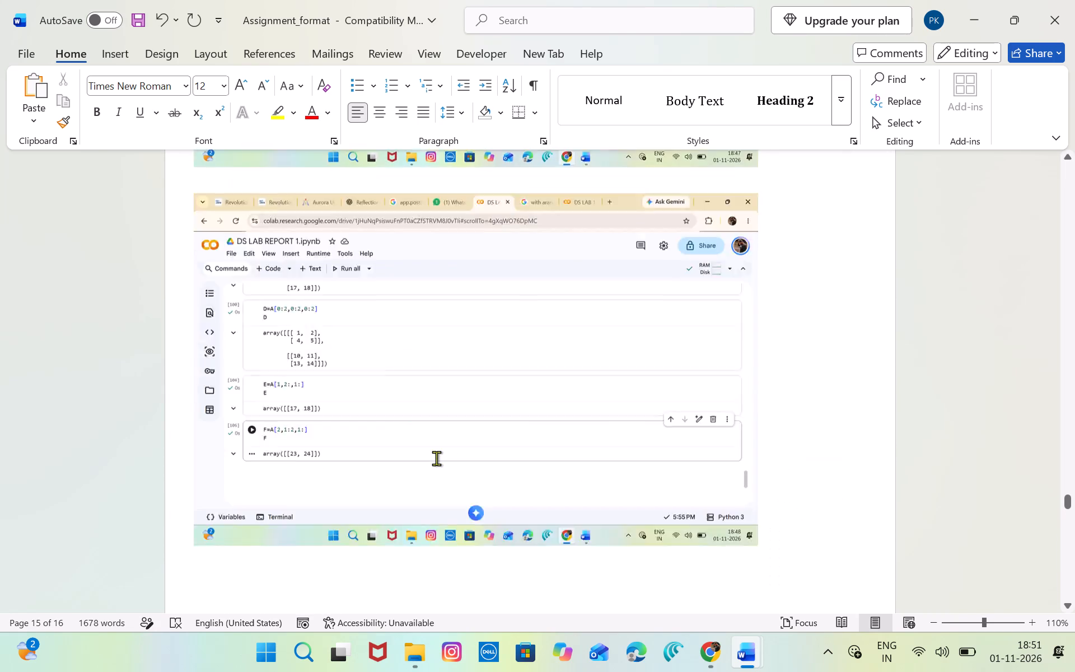
scroll(436, 458, "right", 1)
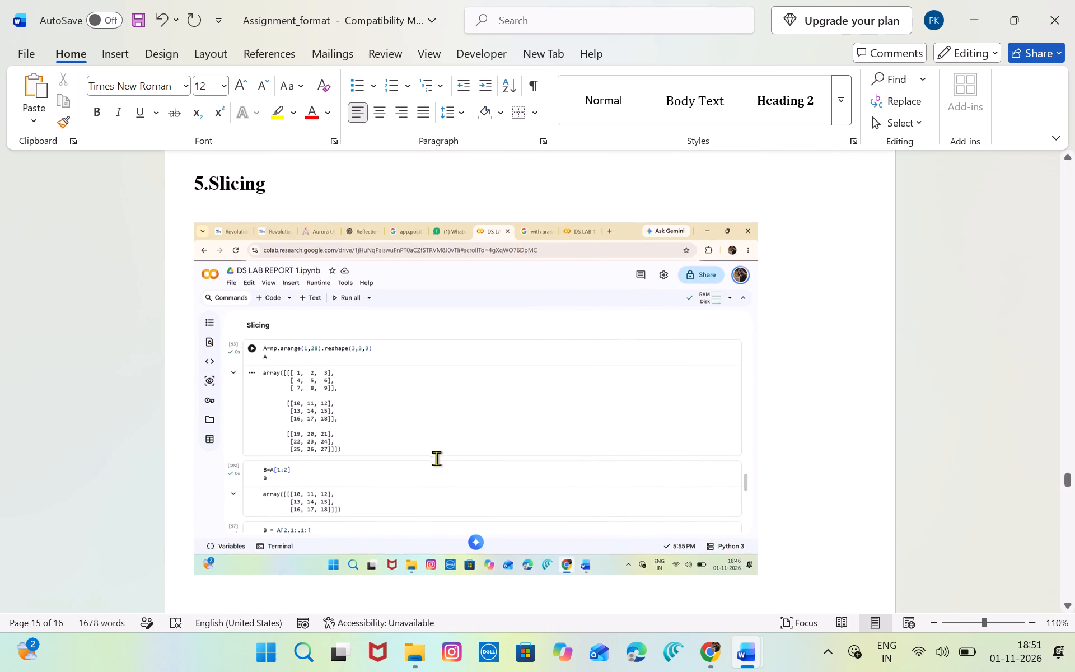
scroll(436, 458, "right", 1)
scroll(436, 458, "down", 3)
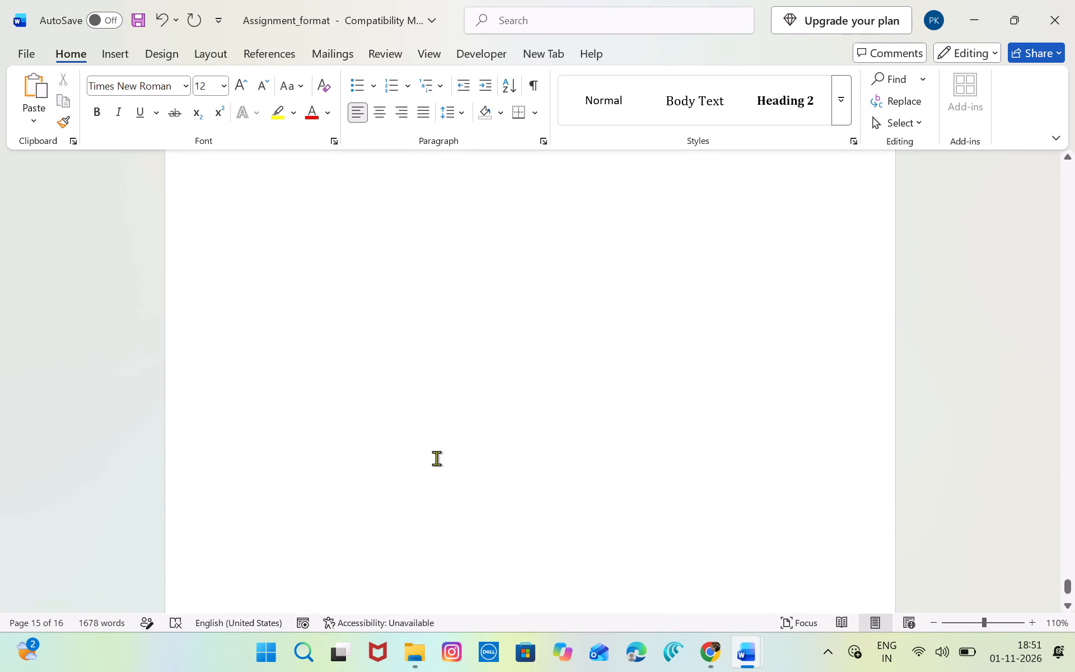
scroll(436, 458, "up", 5)
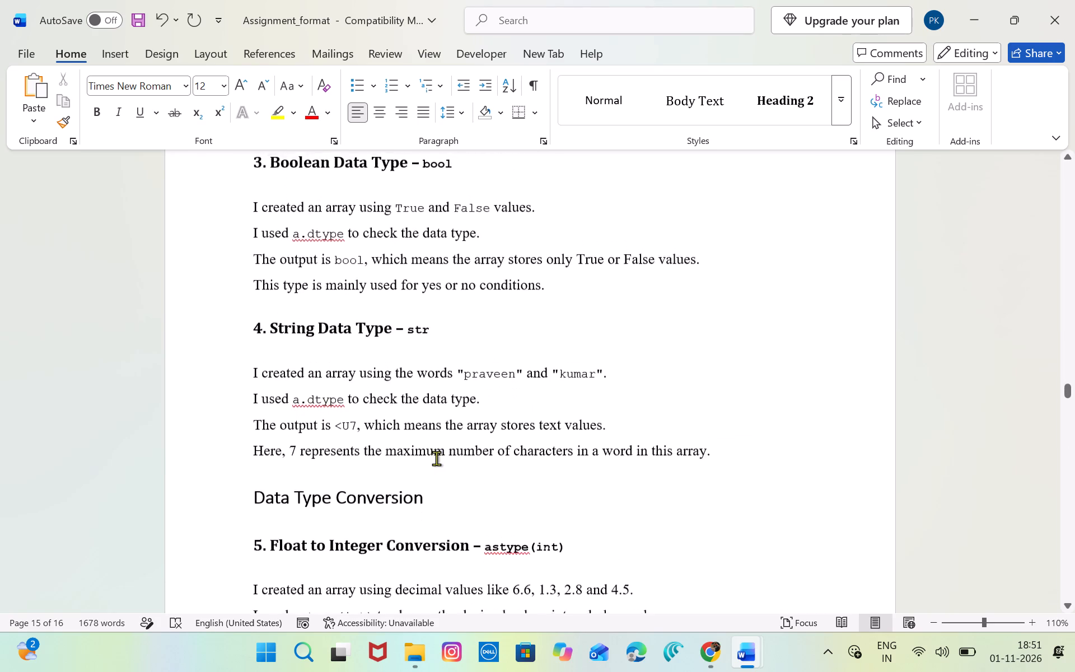
scroll(436, 458, "up", 3)
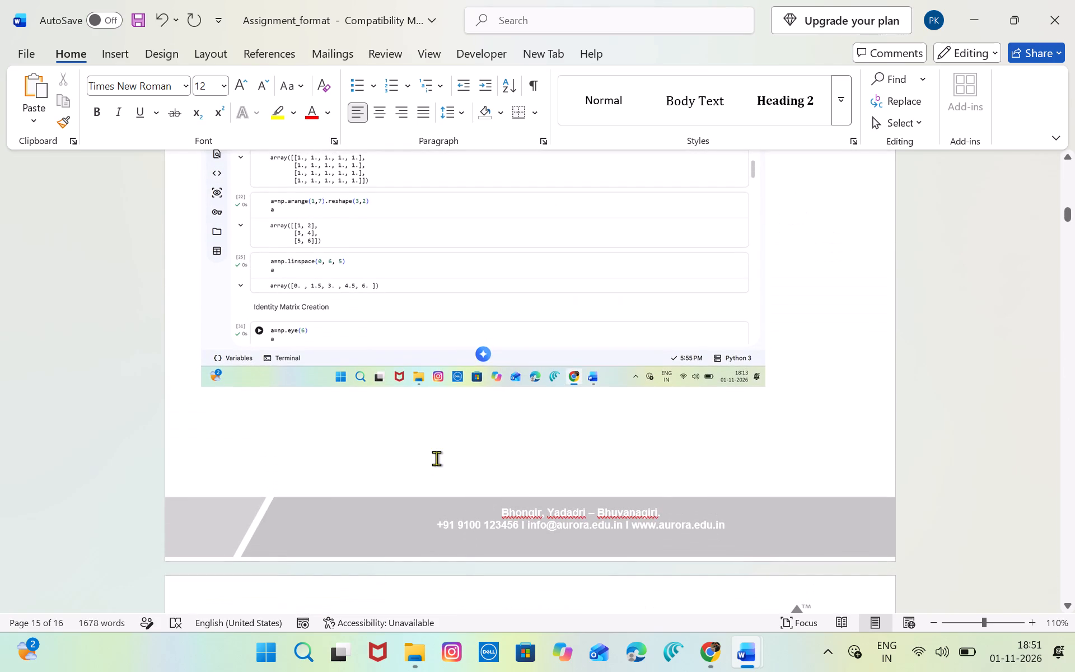
Check the student details table at the top of the report, including the room number in the Section entry.
scroll(436, 458, "up", 3)
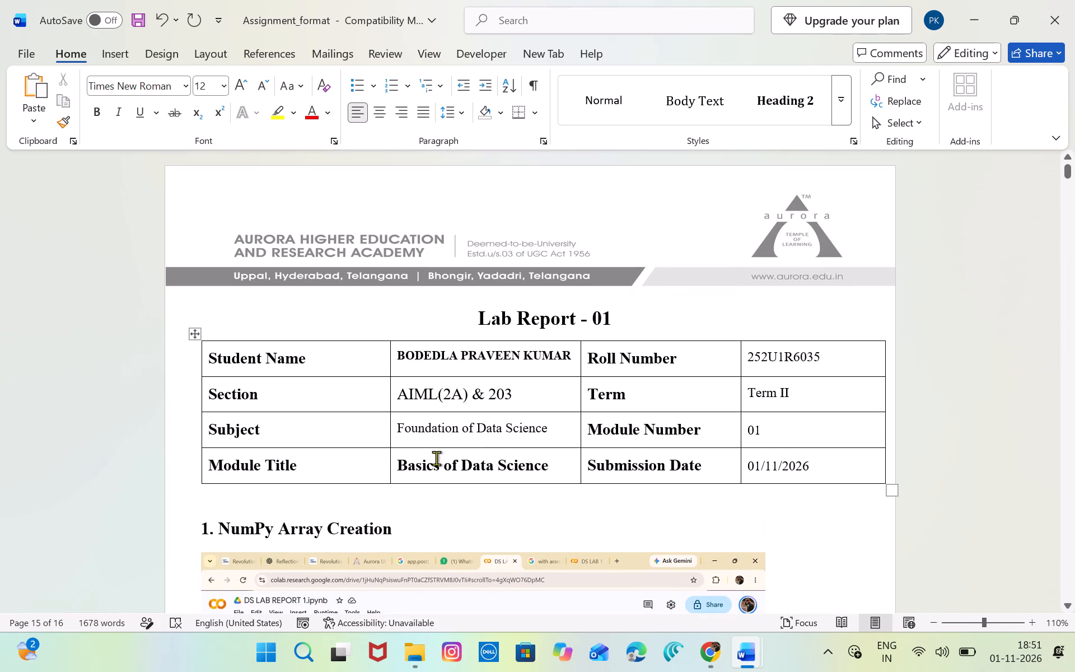
left_click(532, 354)
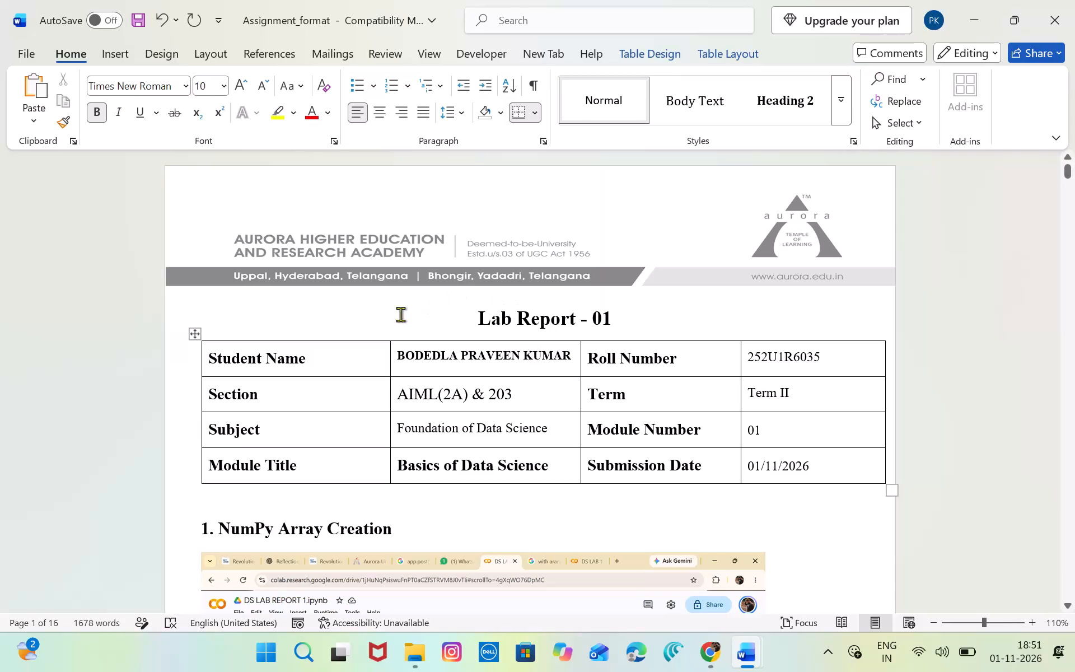
left_click(521, 395)
left_click_drag(521, 395, 511, 398)
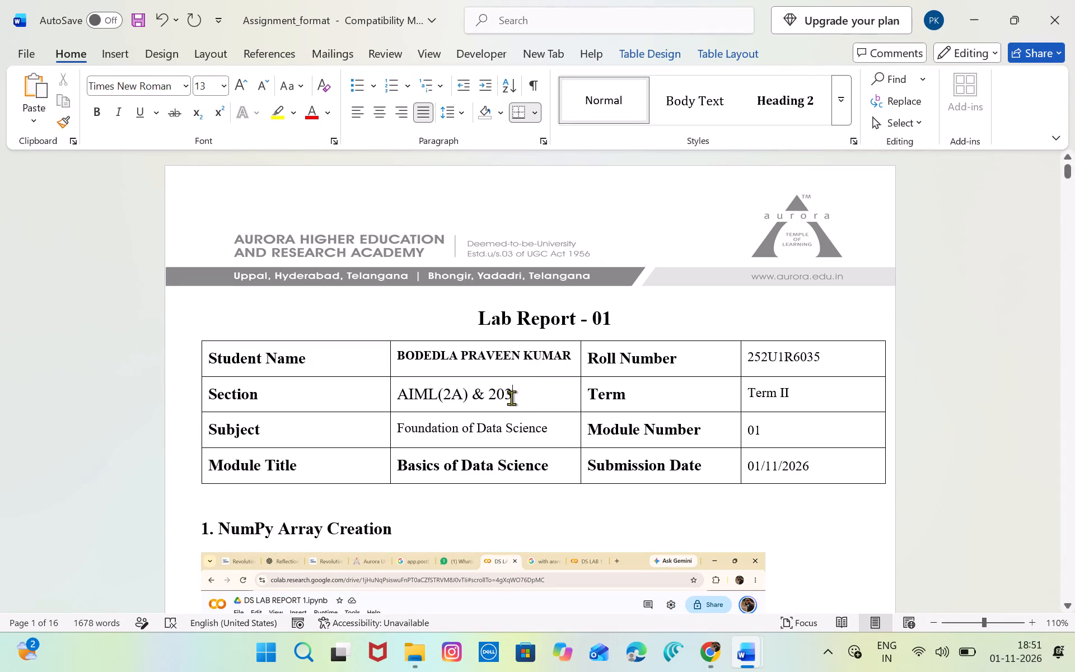
left_click_drag(511, 398, 488, 396)
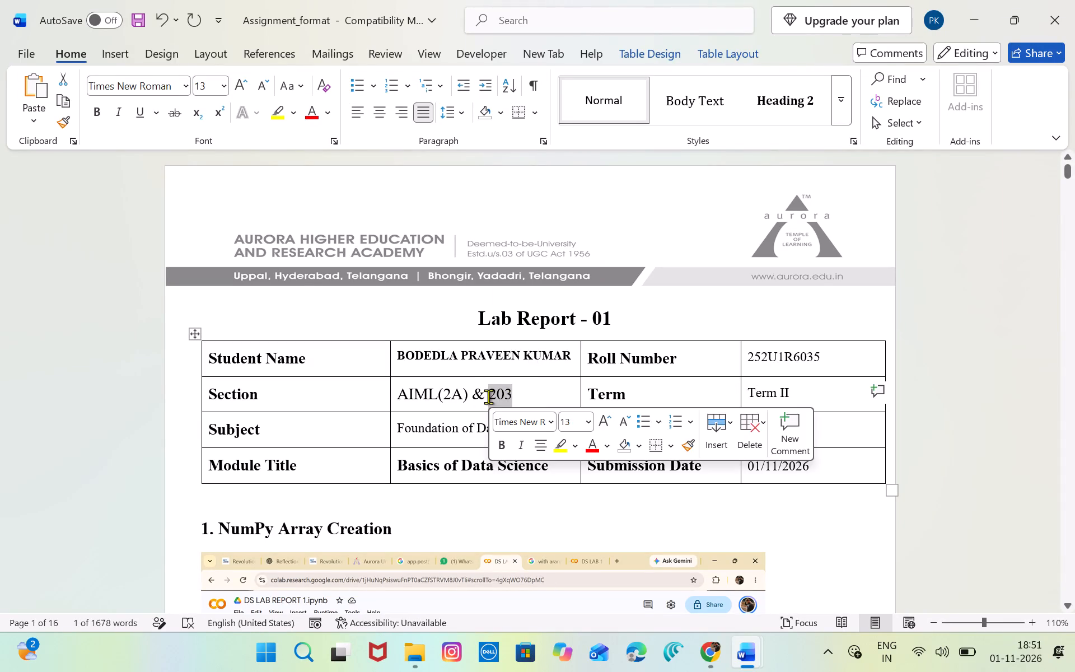
left_click(488, 396)
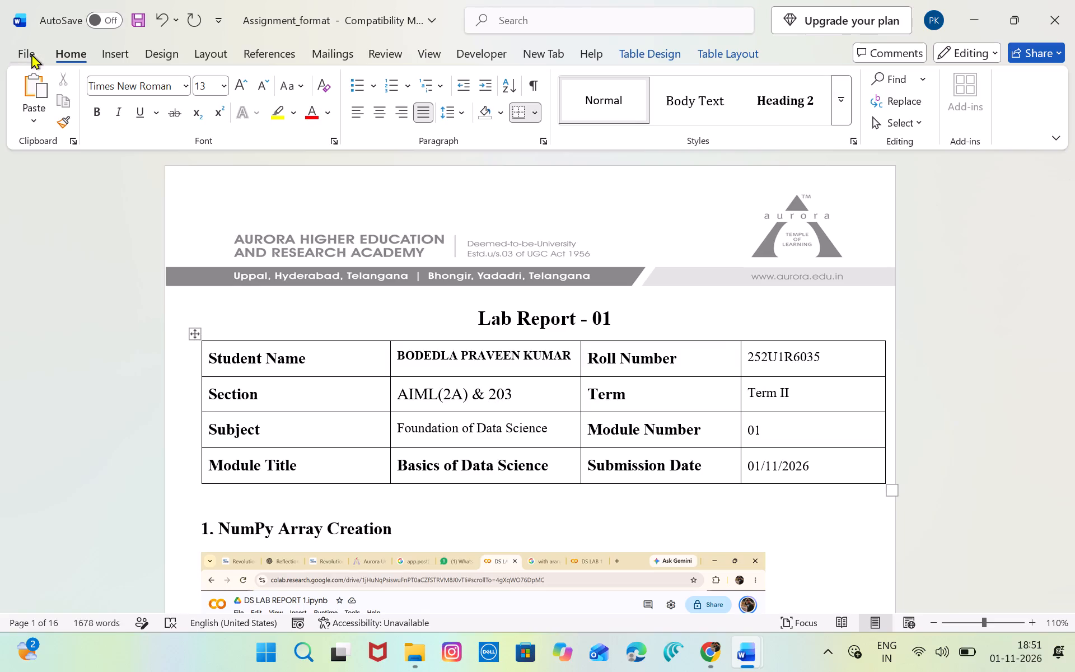
Start saving a copy of the report to the personal OneDrive and go to its Attachments folder.
left_click(31, 54)
left_click(48, 305)
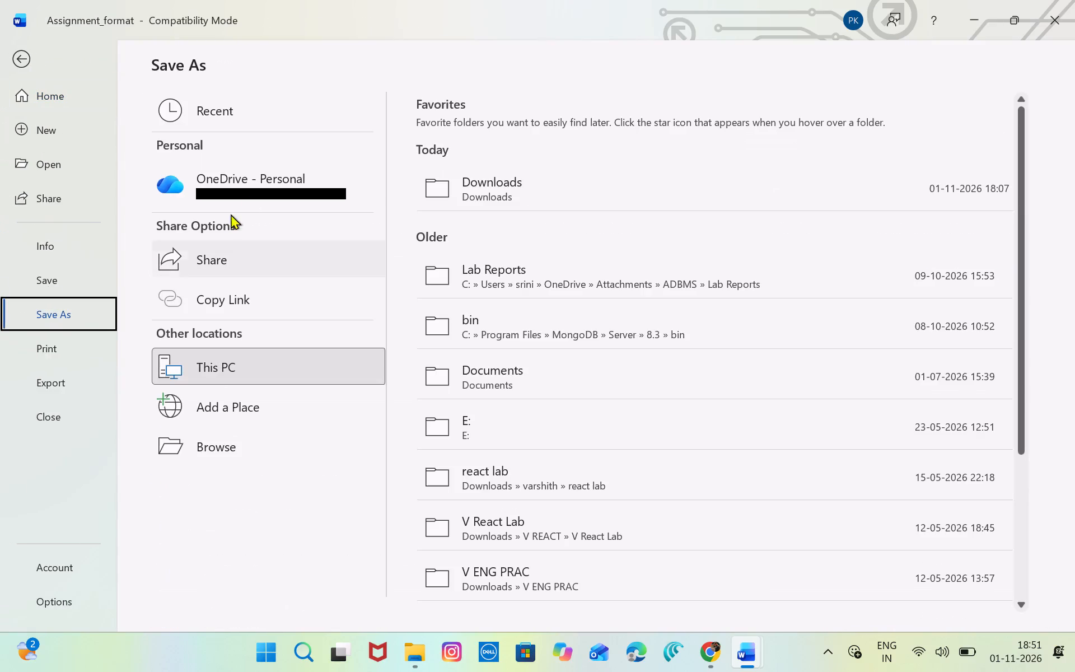
left_click(267, 176)
double_click(481, 174)
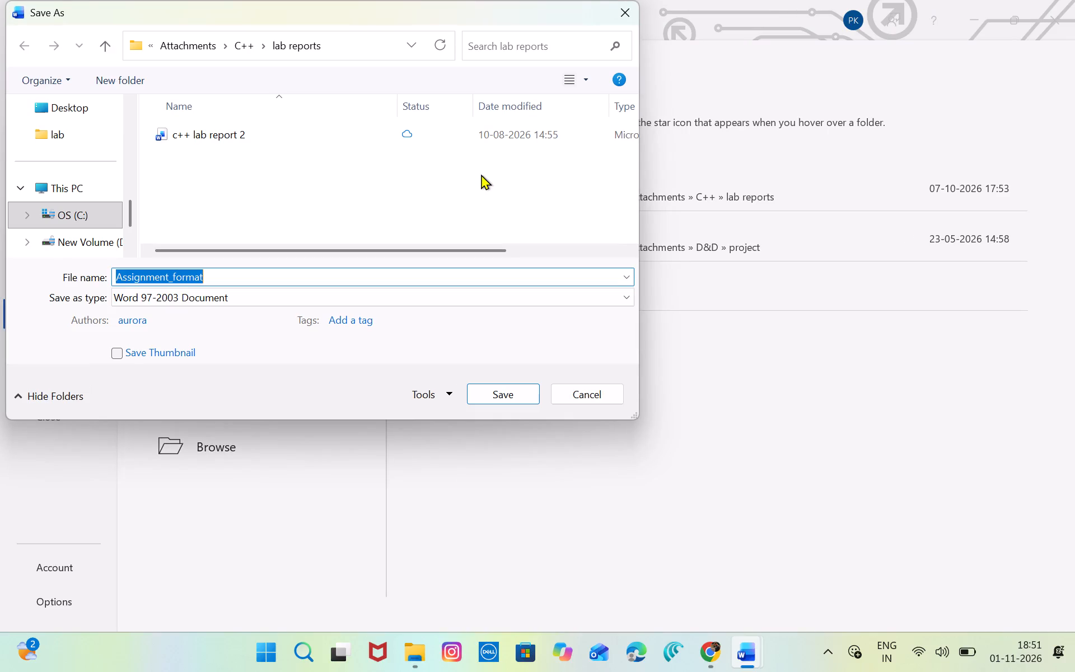
scroll(54, 172, "up", 2)
left_click(66, 202)
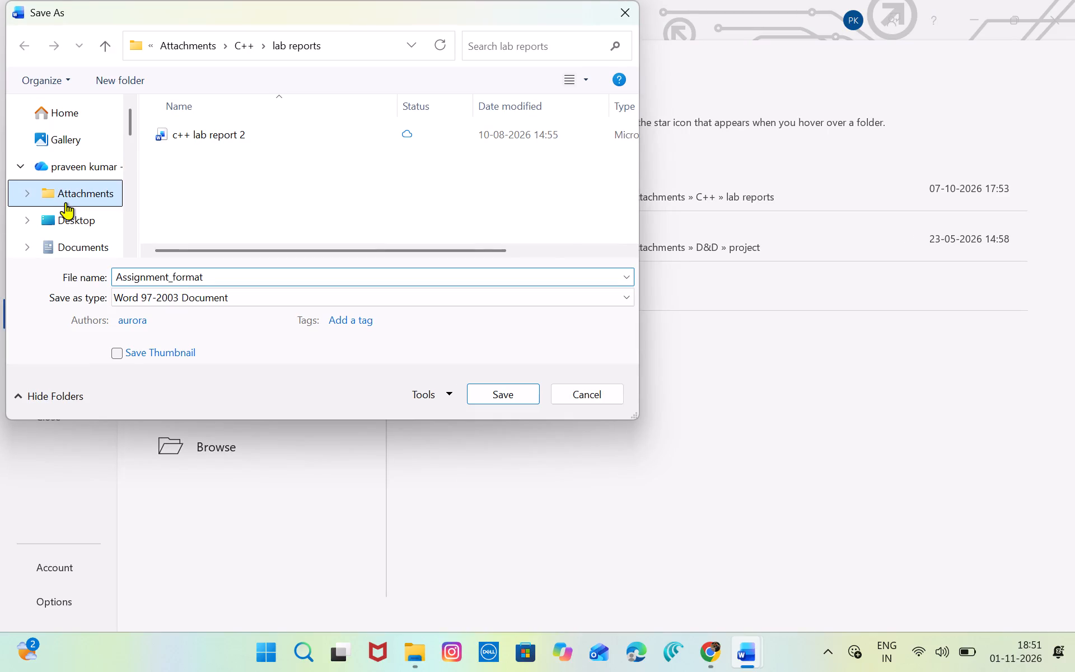
scroll(236, 215, "down", 19)
scroll(236, 215, "up", 7)
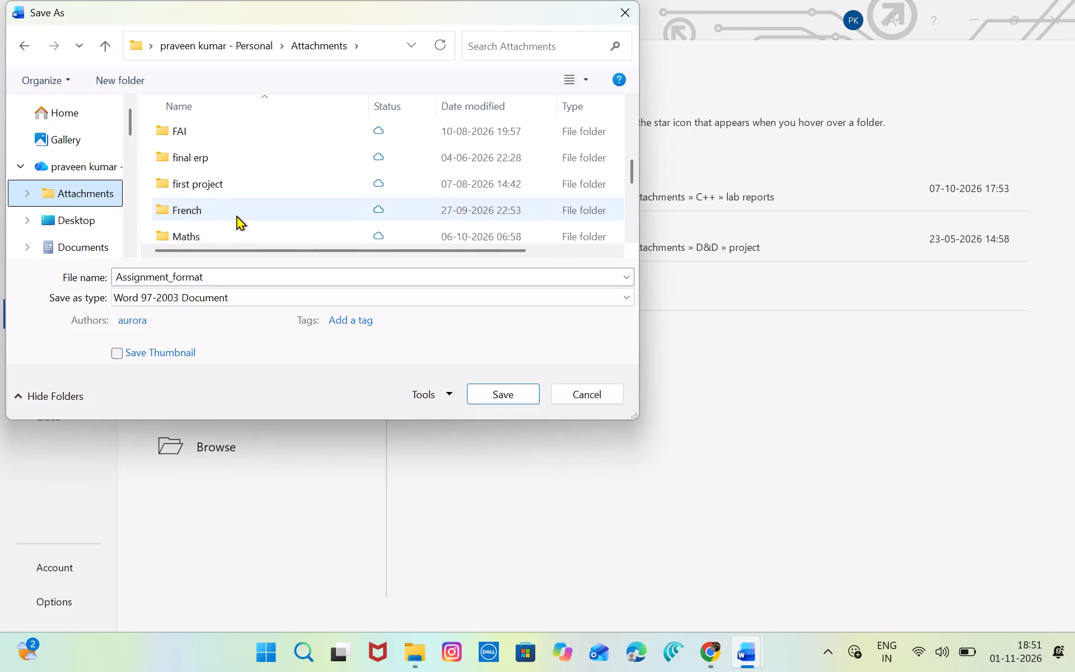
Open the lab folder inside Backend as the save location and clear the suggested file name.
double_click(222, 160)
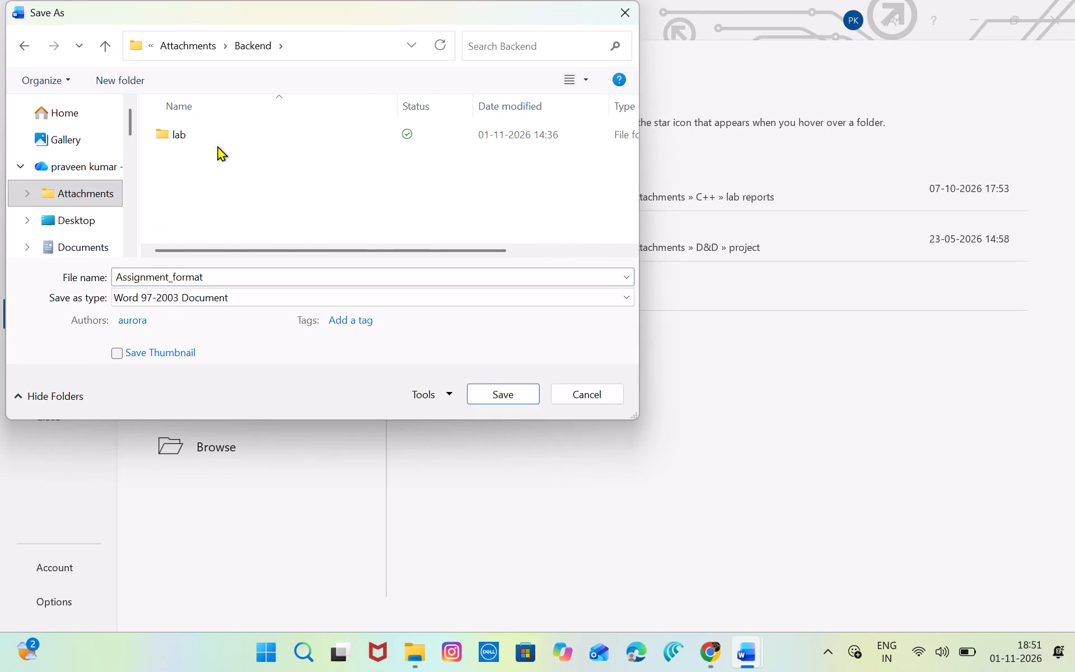
double_click(216, 134)
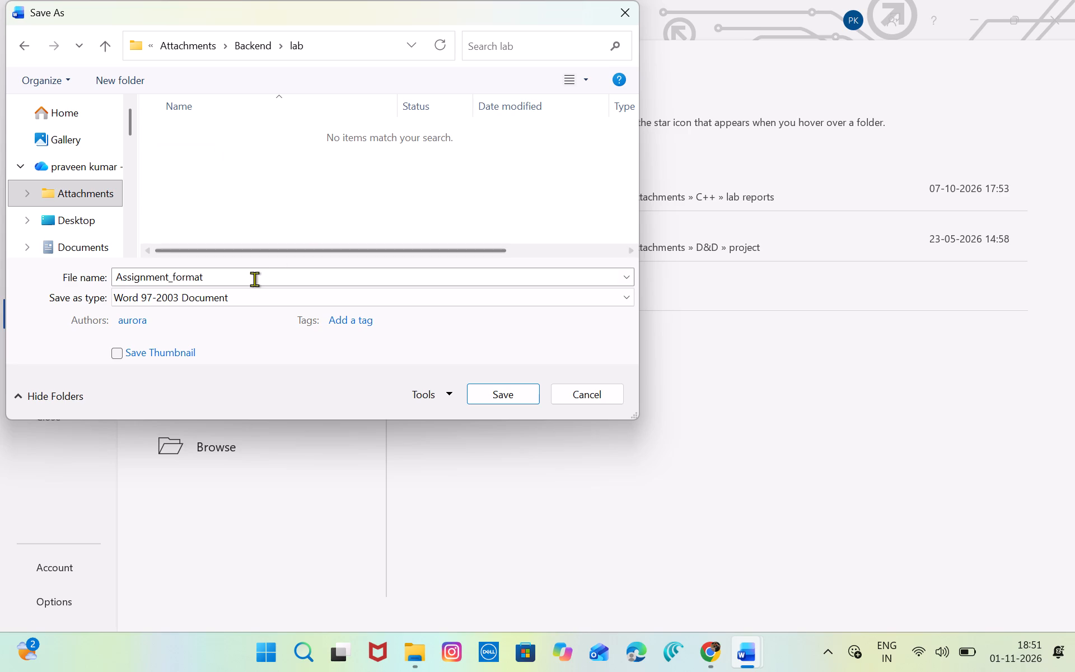
left_click(254, 279)
key("BackSpace")
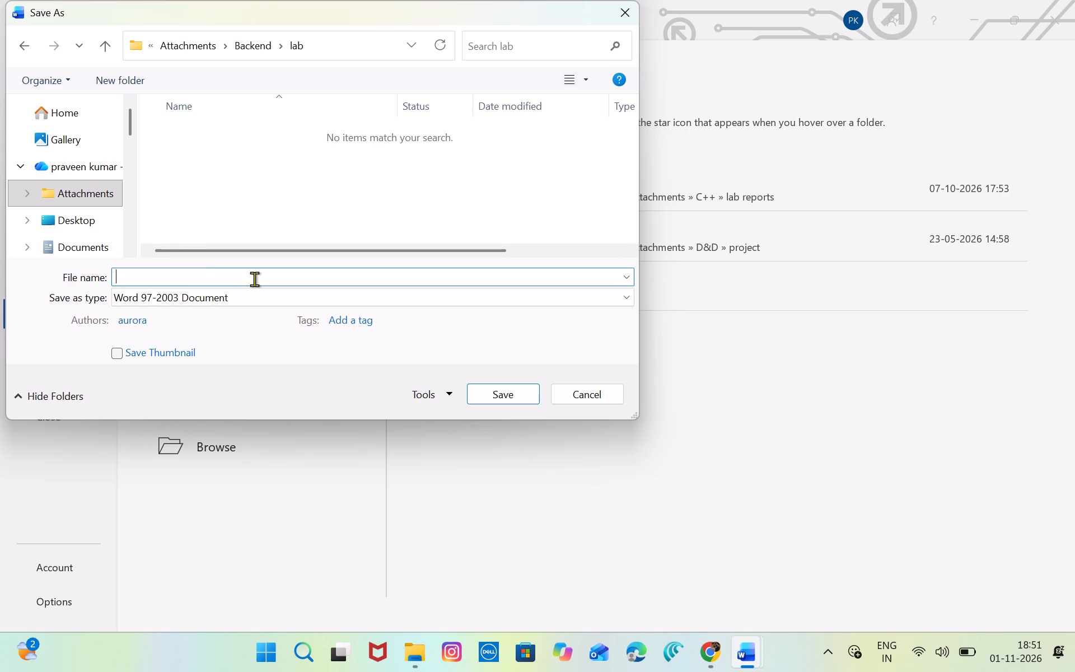
Return to the Attachments folder and look through its subfolders for a suitable place to save the report.
left_click(90, 194)
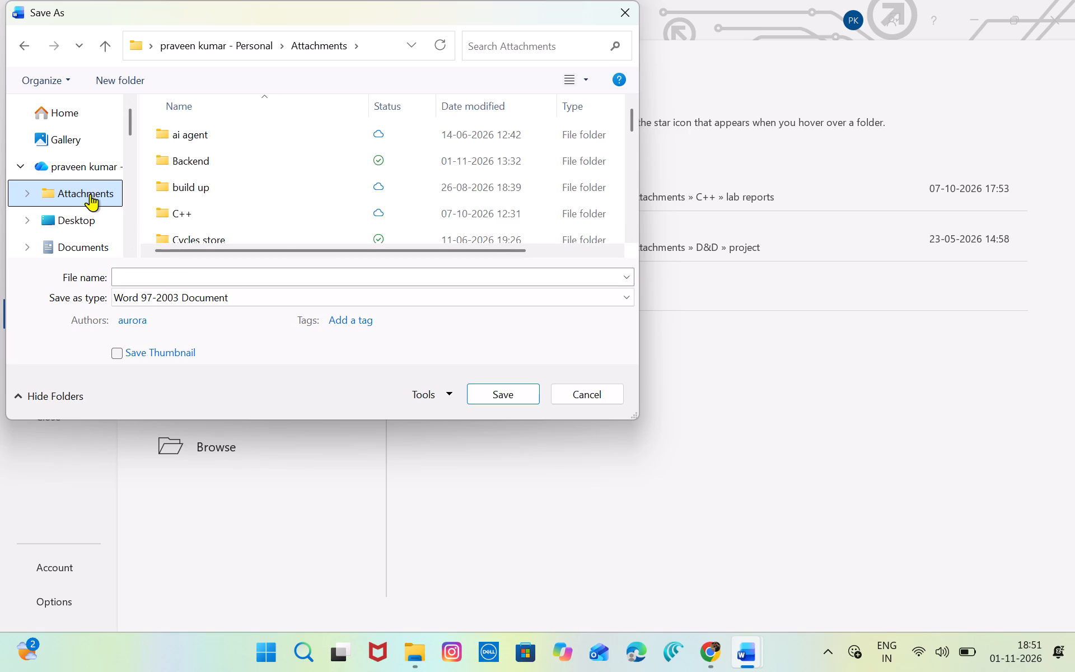
scroll(279, 214, "down", 4)
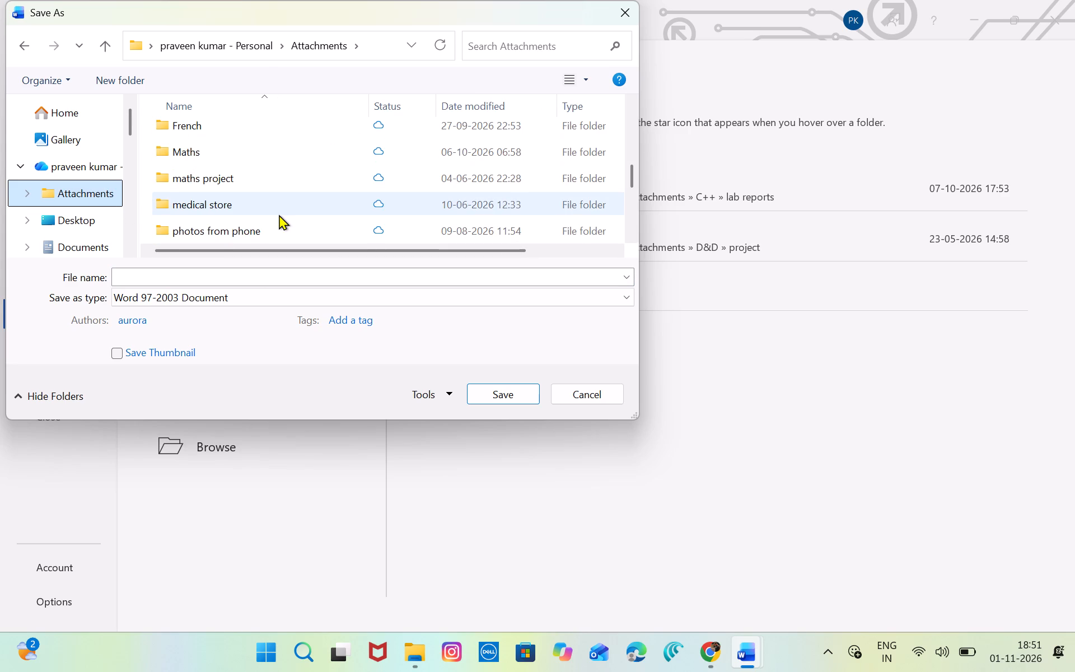
scroll(279, 214, "down", 7)
scroll(279, 214, "up", 3)
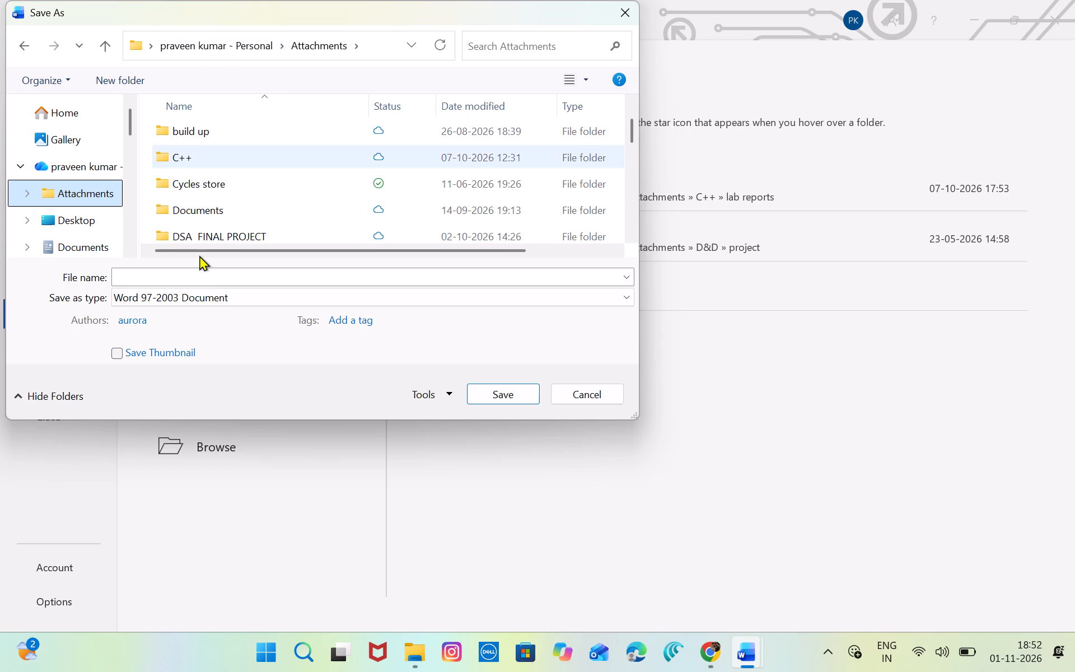
scroll(218, 204, "down", 3)
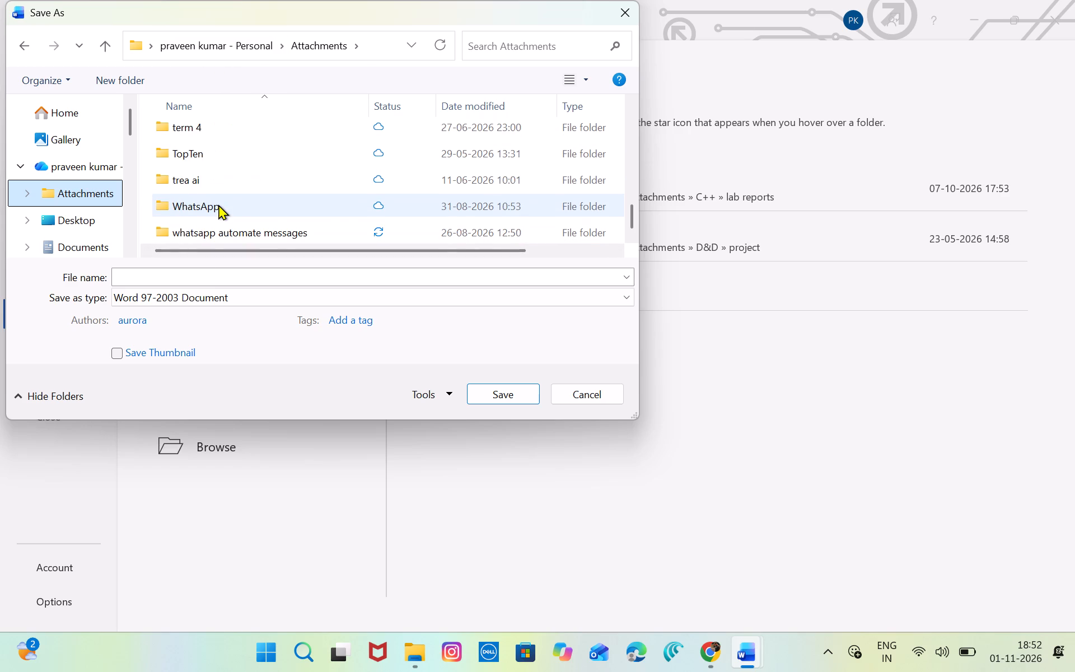
scroll(218, 204, "down", 3)
scroll(218, 204, "up", 1)
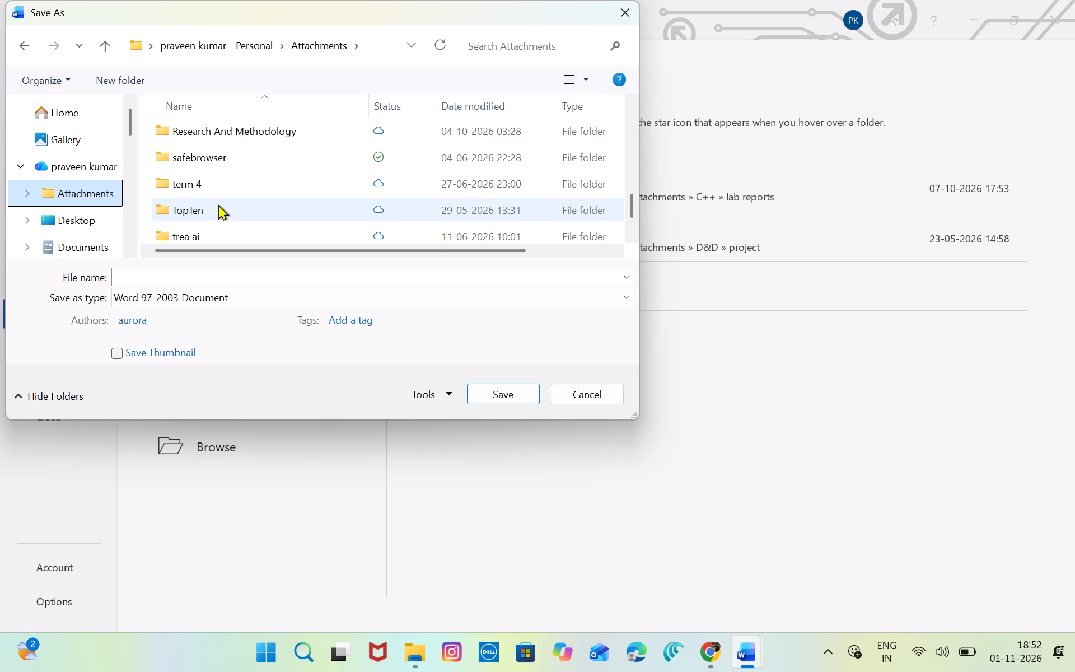
scroll(218, 204, "up", 1)
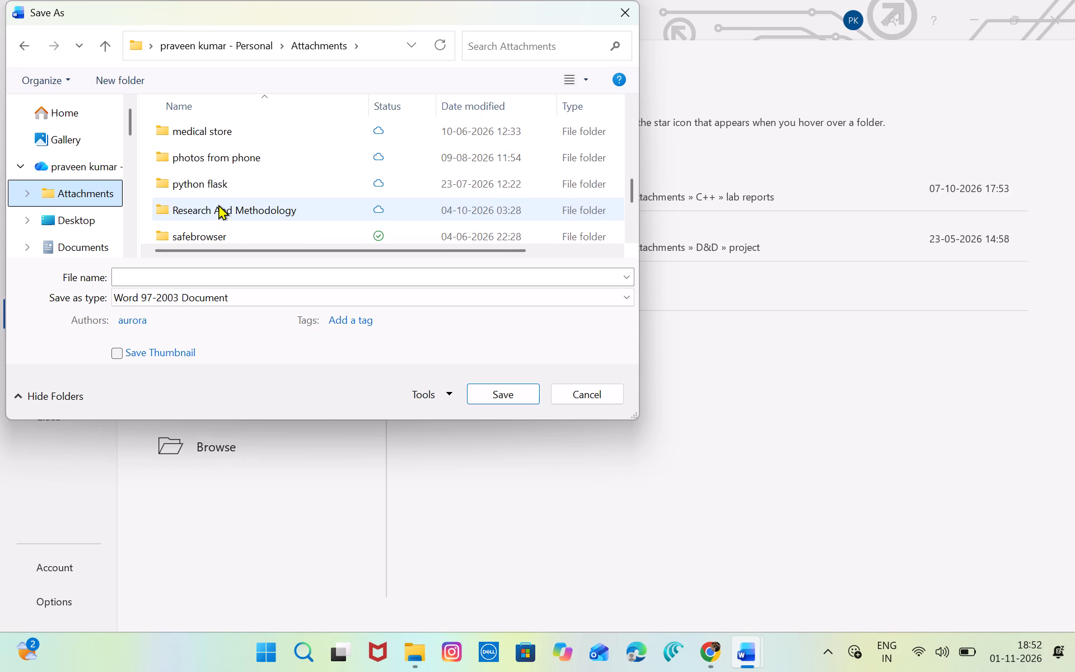
scroll(218, 204, "up", 2)
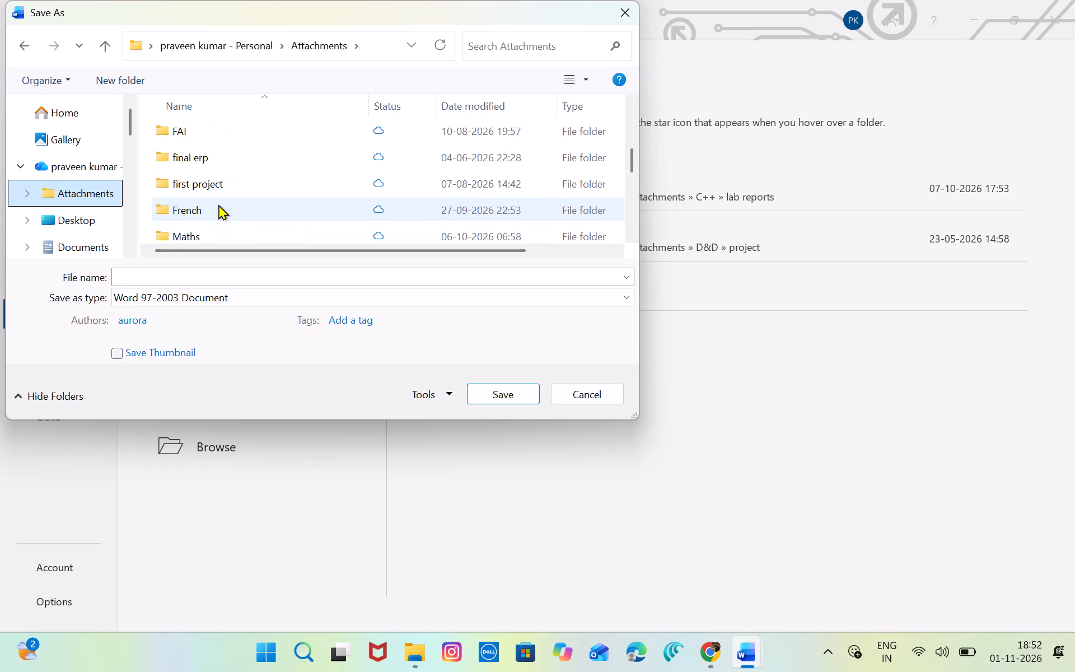
scroll(218, 204, "up", 1)
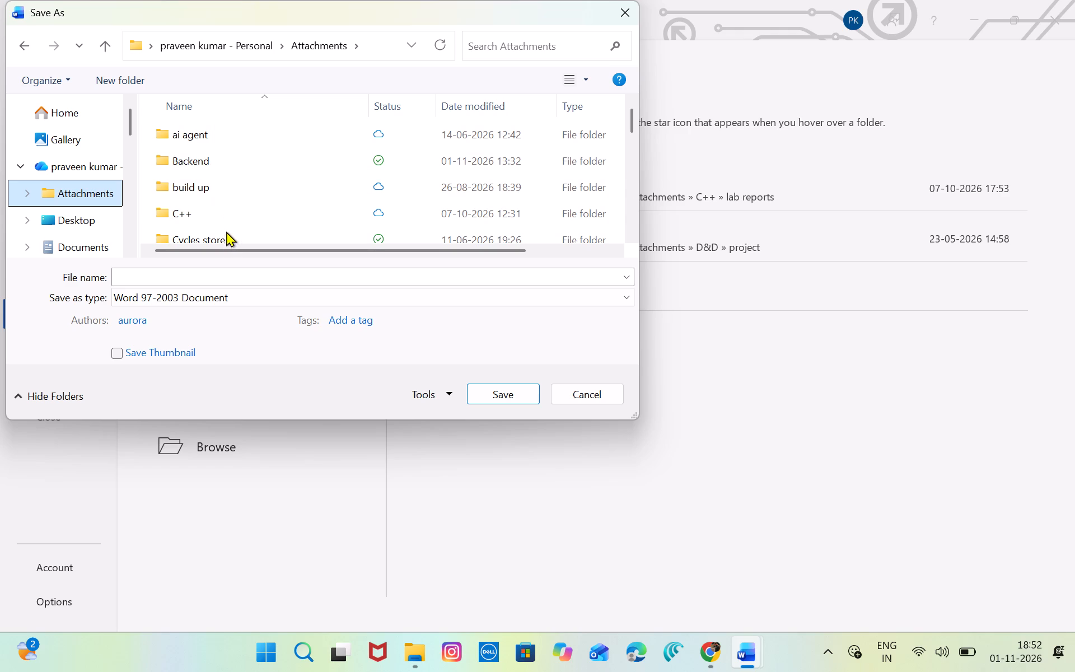
left_click(219, 228)
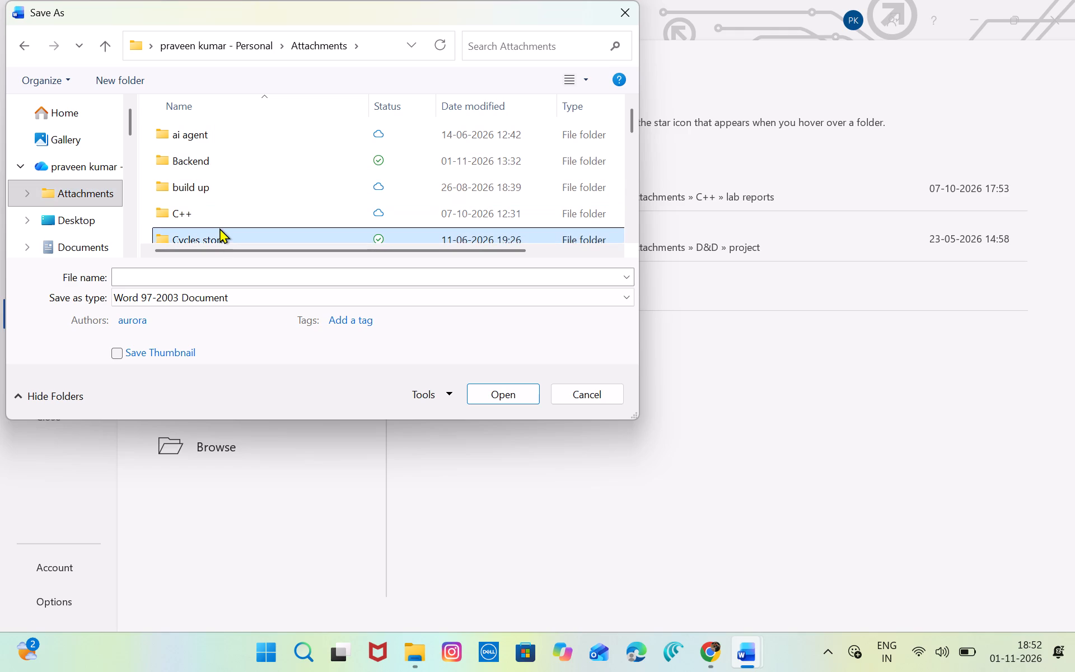
scroll(228, 189, "up", 3)
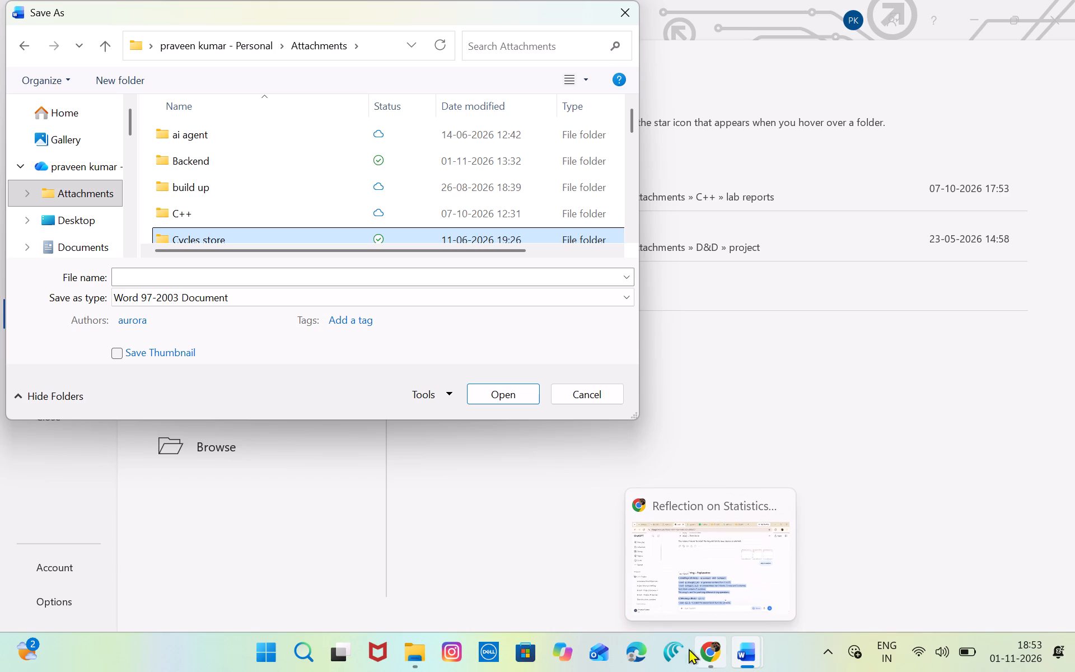
Create a new folder named "Data Science" in the Attachments folder.
left_click(104, 85)
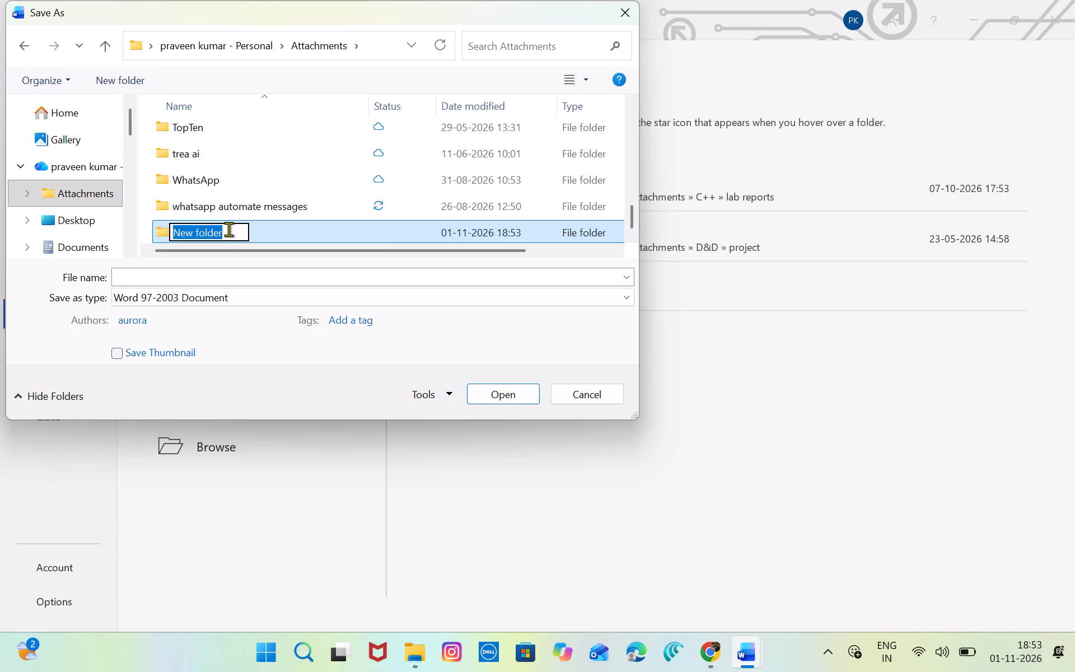
key("BackSpace")
type("DS")
key("BackSpace")
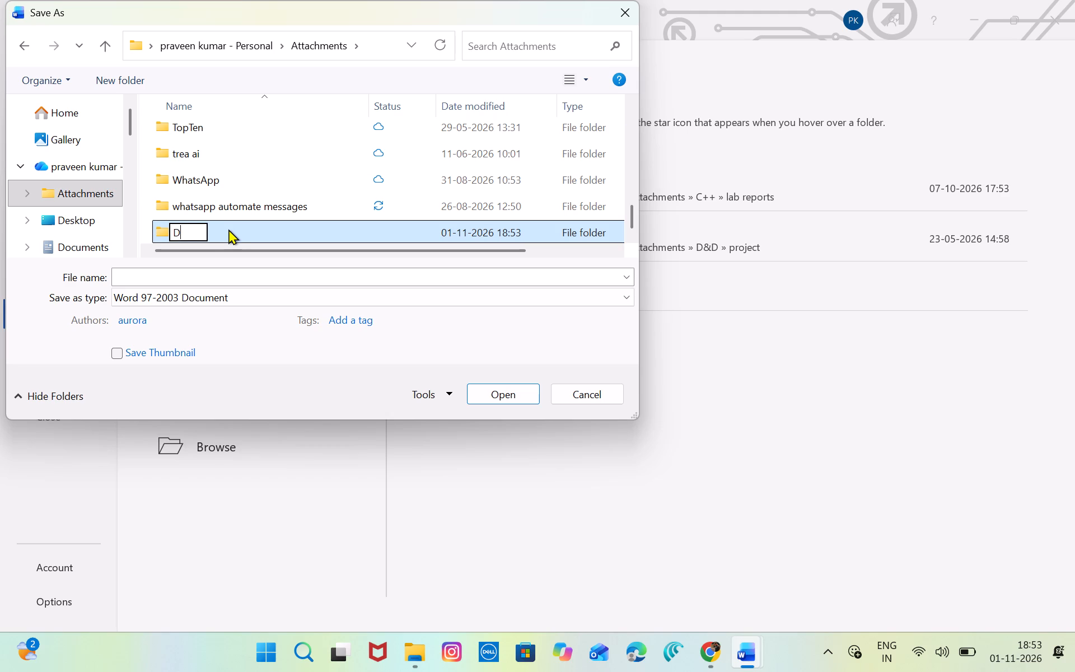
key("a")
key("BackSpace")
type("ata")
type("cience")
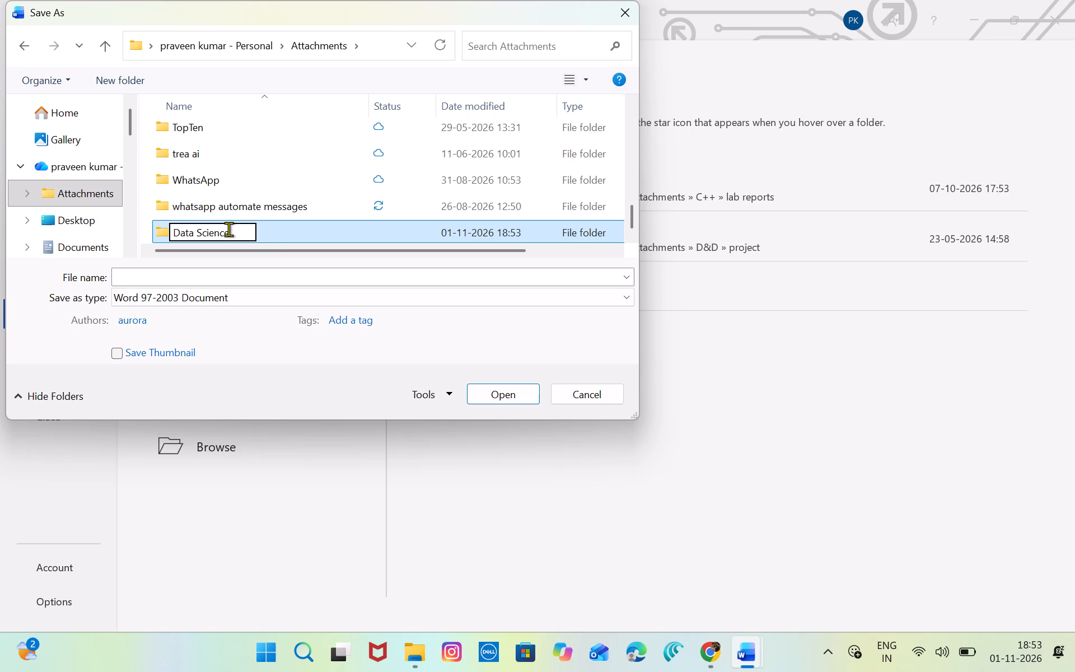
key("Return")
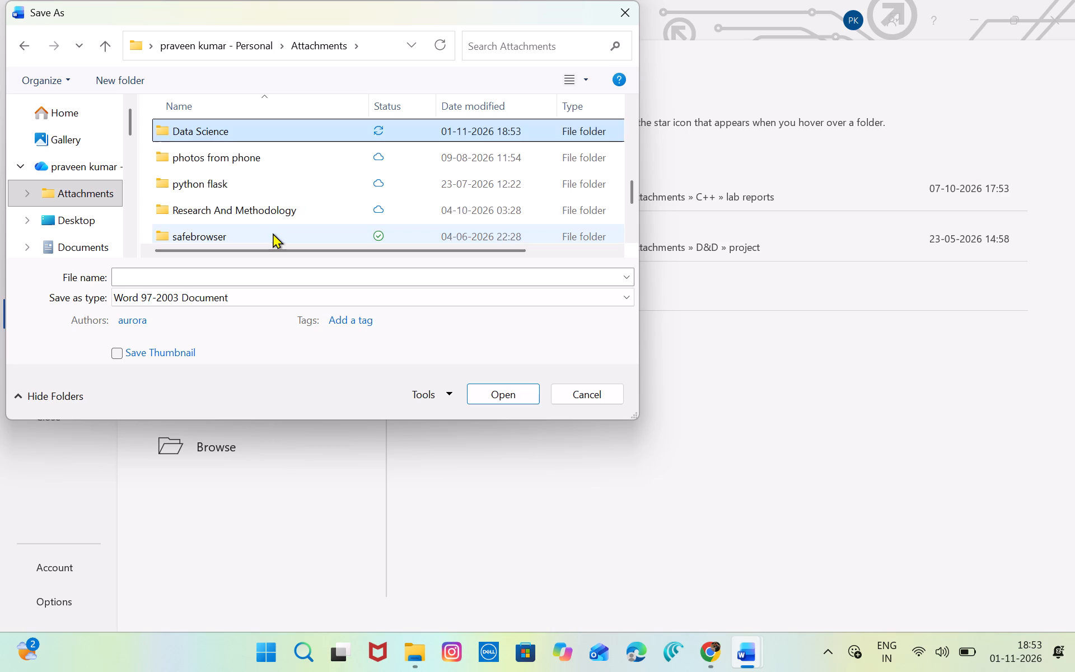
Open the Data Science folder and create a subfolder named "LAB REPORTS" in it.
double_click(258, 130)
left_click(99, 77)
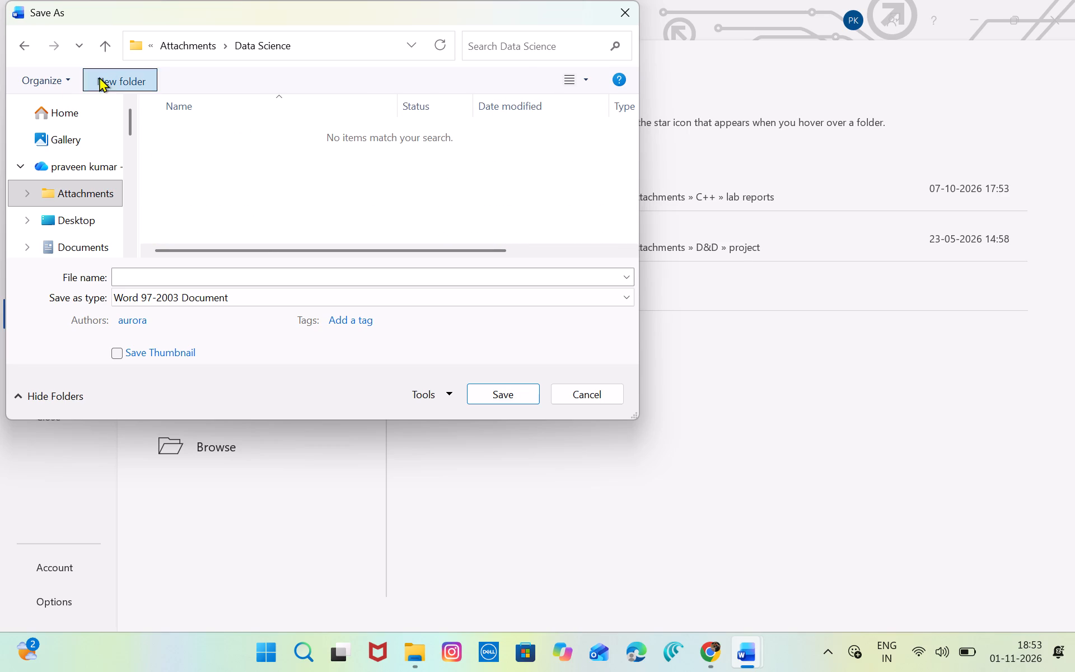
key("BackSpace")
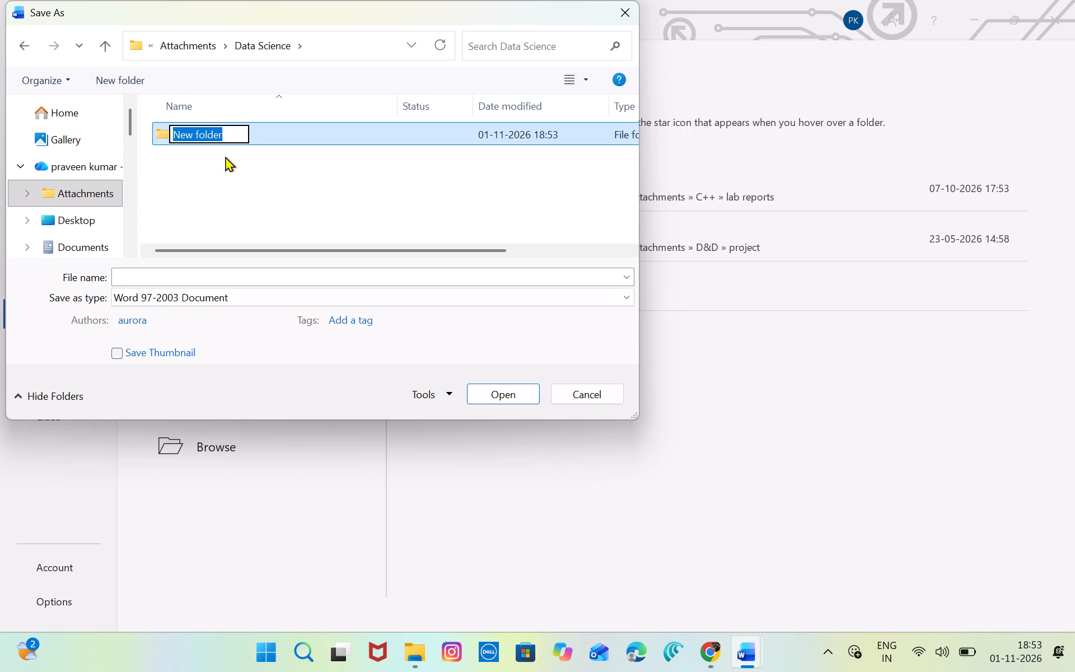
key("Tab")
key("BackSpace")
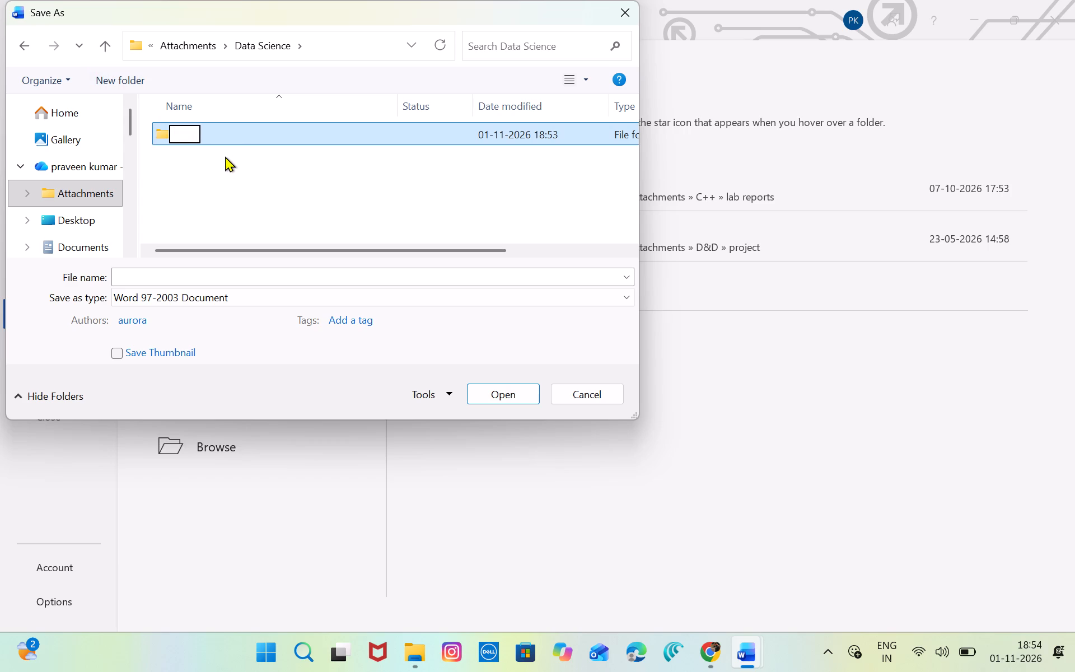
key("BackSpace")
type("LA")
type("B REP")
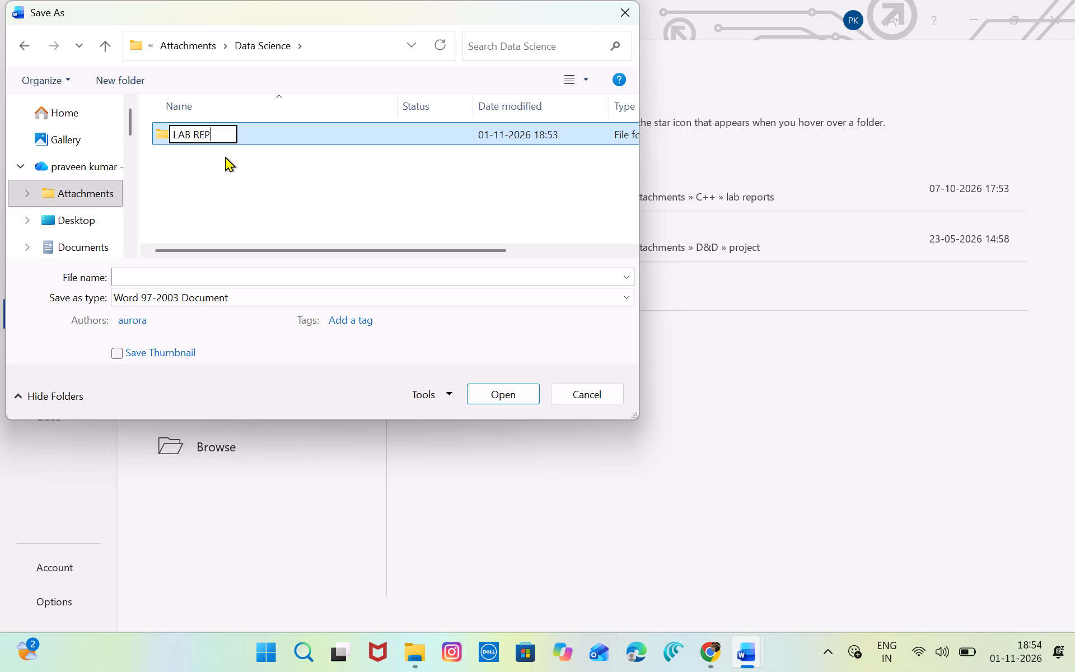
type("ORTS")
key("Return")
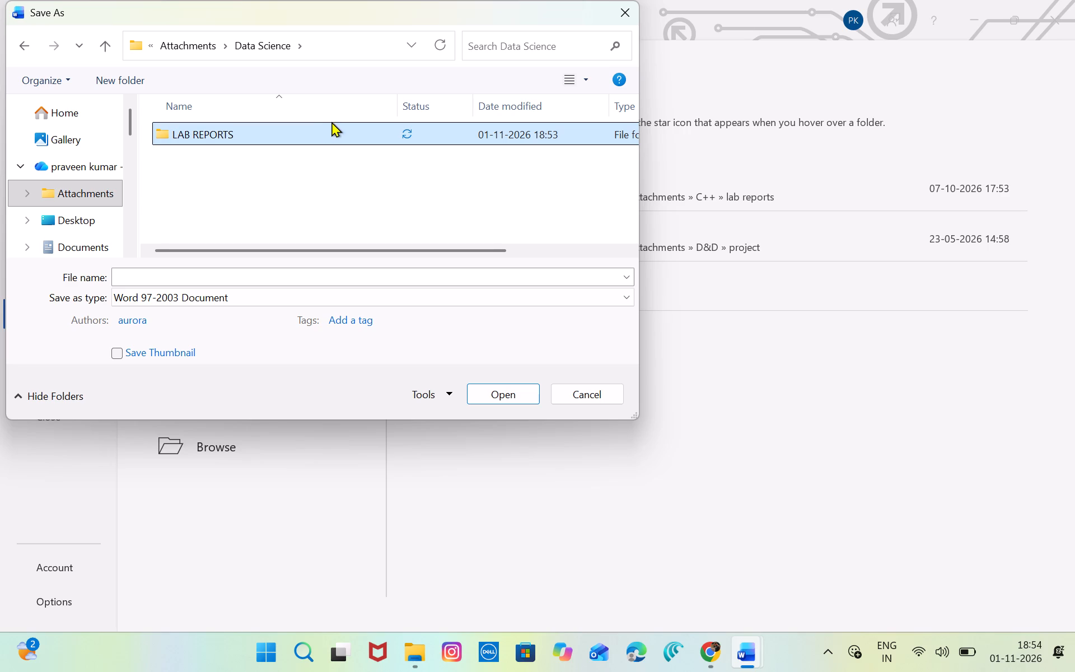
Save the report as "LAB REPORT 1" inside the LAB REPORTS folder in Word 97-2003 Document format.
double_click(315, 130)
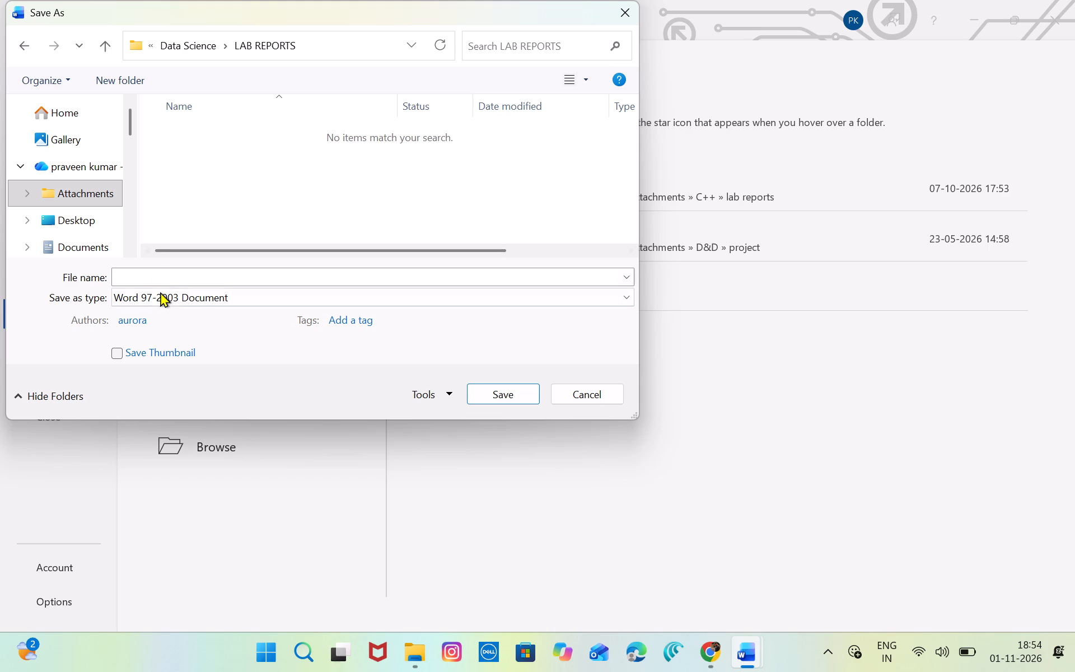
left_click(177, 274)
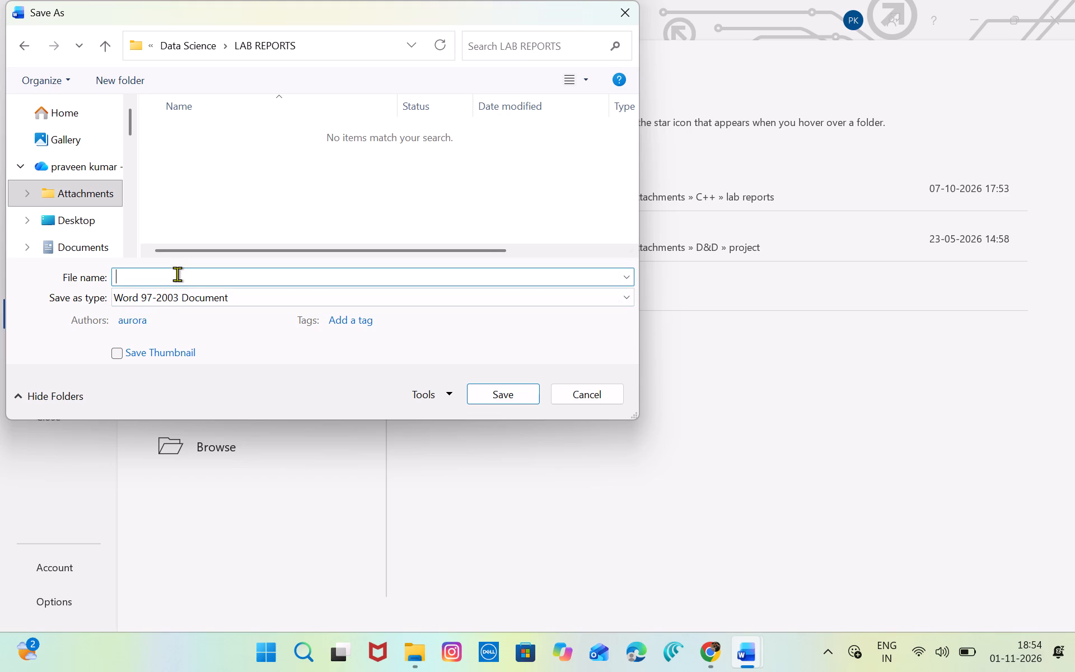
type("LAB REPORT")
key("space")
key("1")
left_click(512, 395)
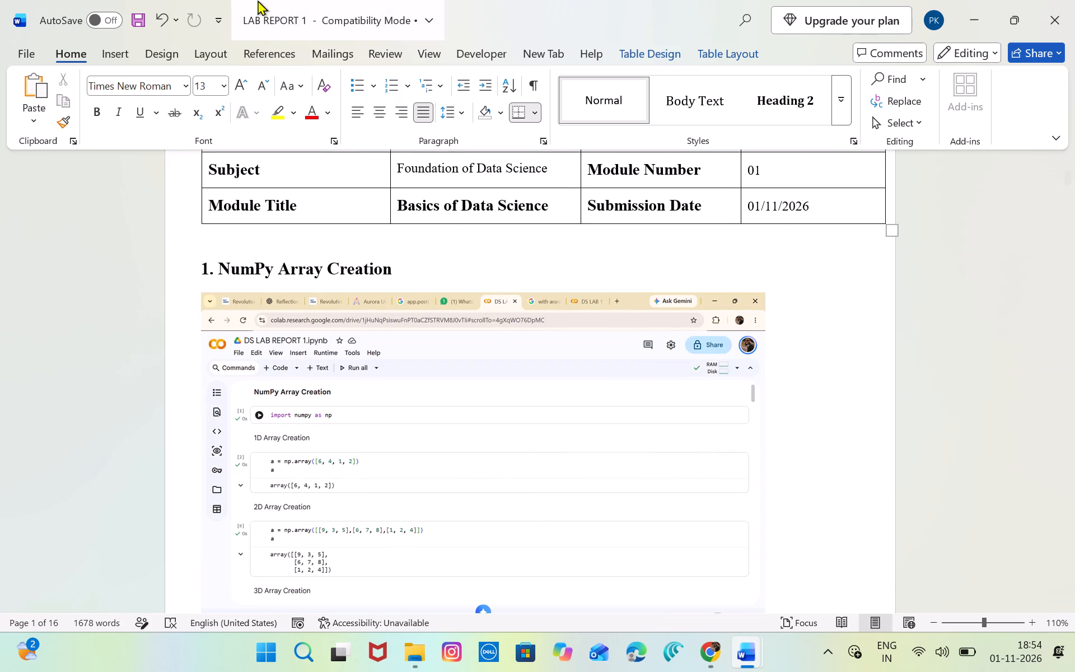
Look through the saved report from the first page to the end to check its content and layout.
scroll(406, 370, "down", 1)
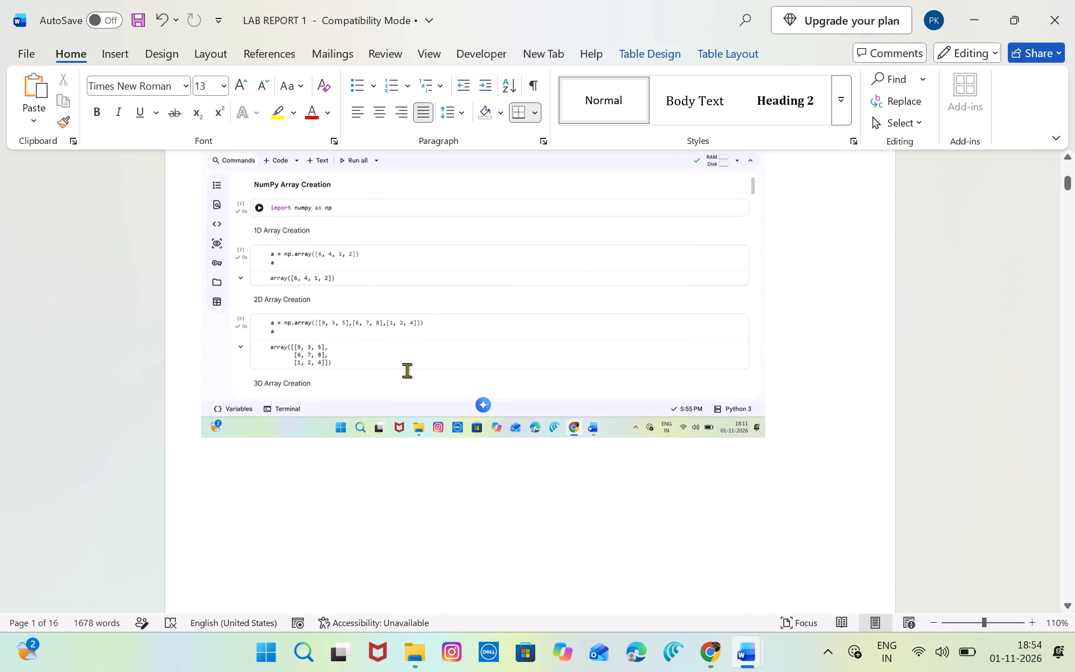
scroll(406, 370, "down", 2)
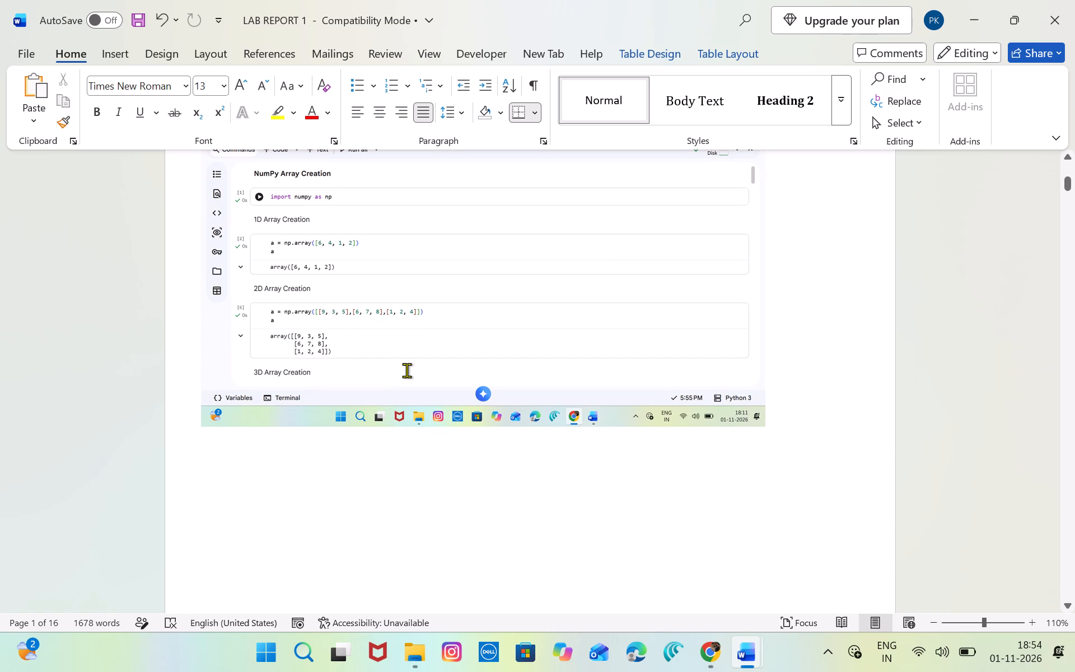
scroll(406, 370, "down", 4)
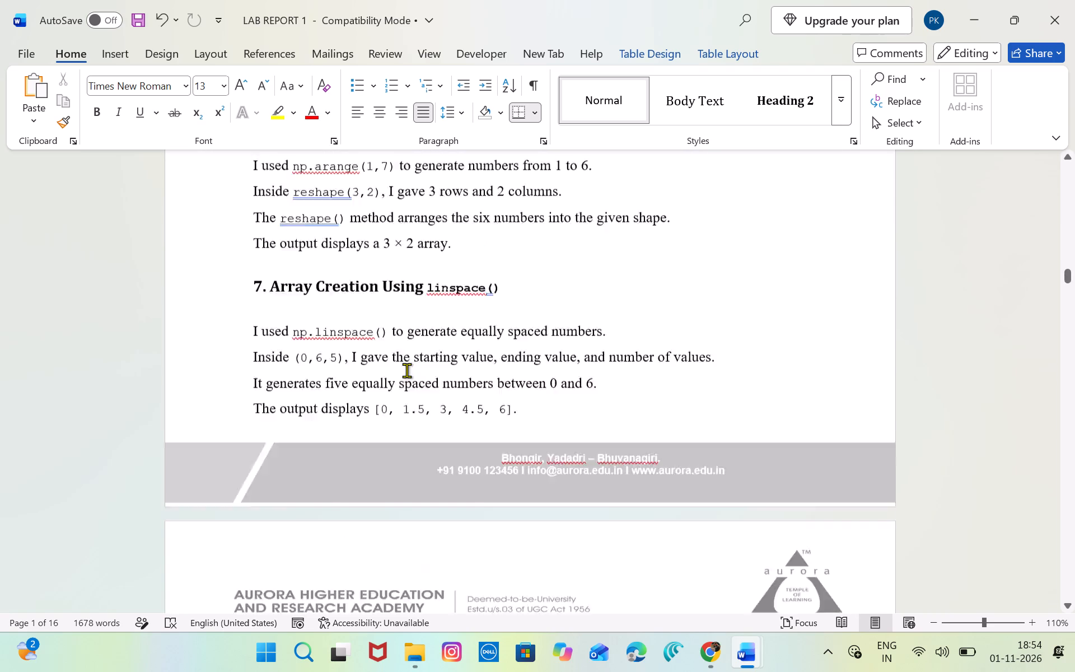
scroll(406, 370, "down", 5)
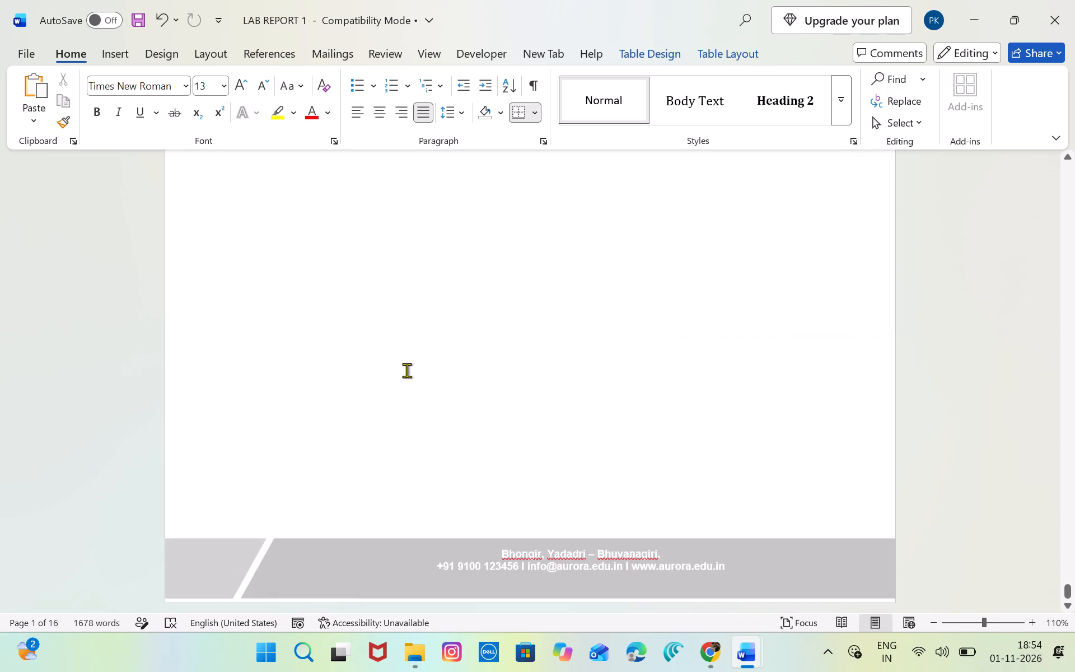
scroll(406, 370, "down", 1)
Remove the blank page 16 that follows the last explanation, using the page thumbnails to reach it.
scroll(406, 370, "up", 1)
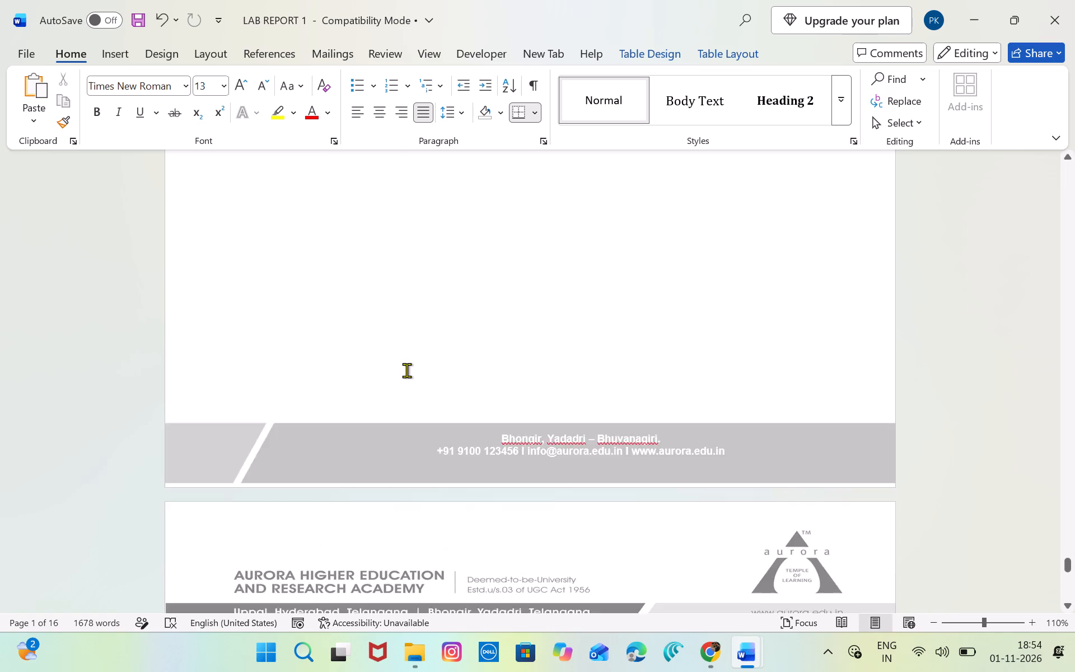
scroll(406, 370, "up", 1)
left_click(582, 540)
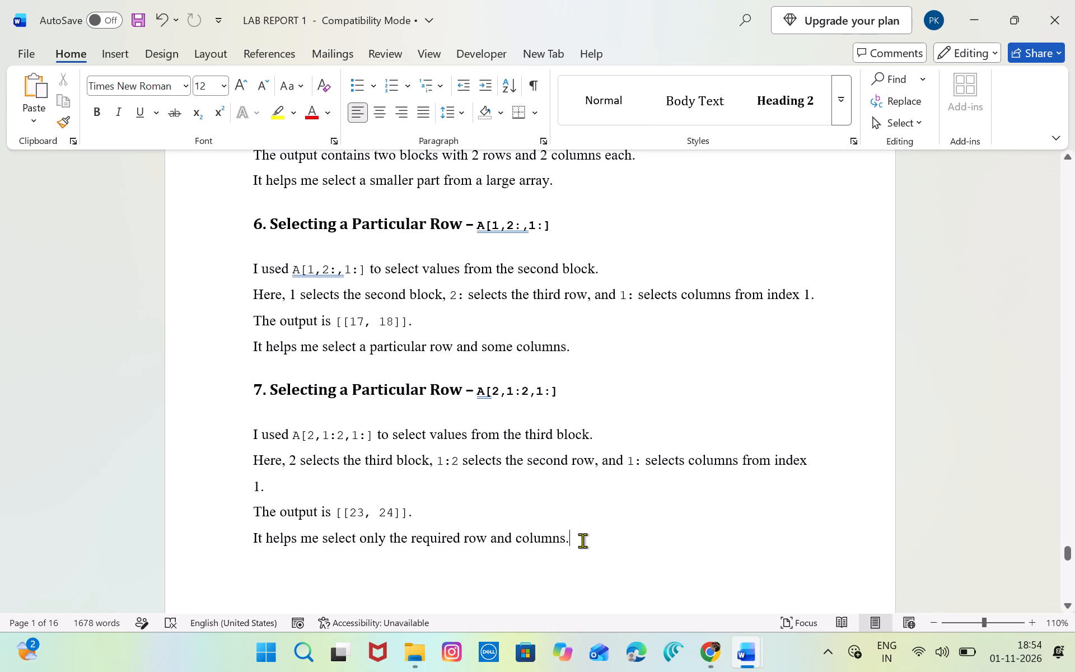
key("Delete")
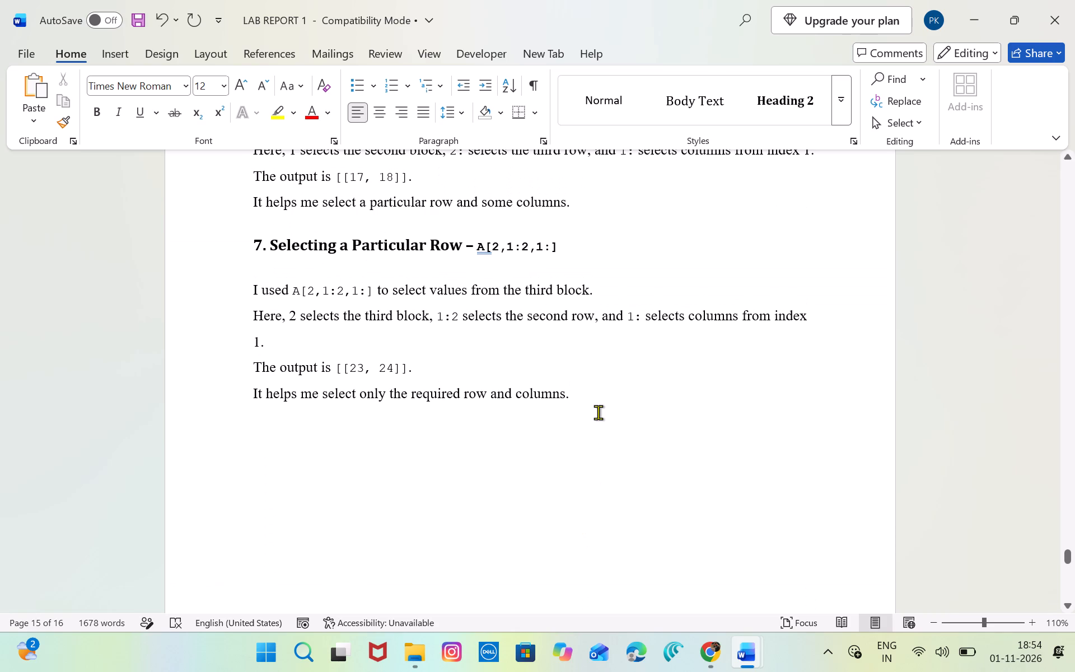
left_click(43, 620)
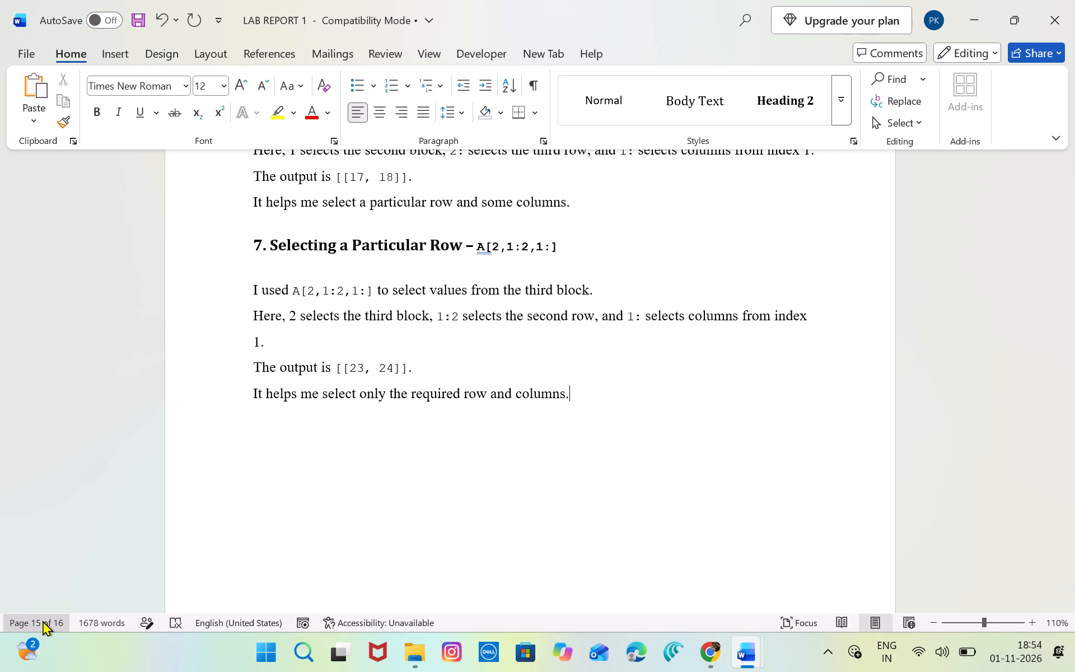
scroll(124, 490, "down", 9)
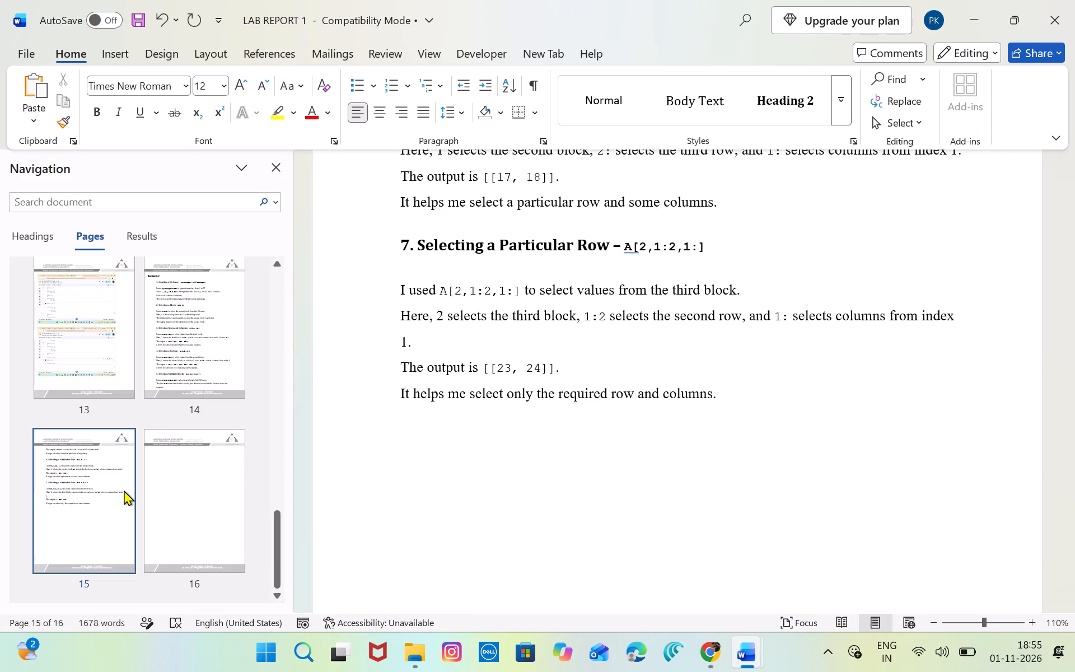
left_click(197, 507)
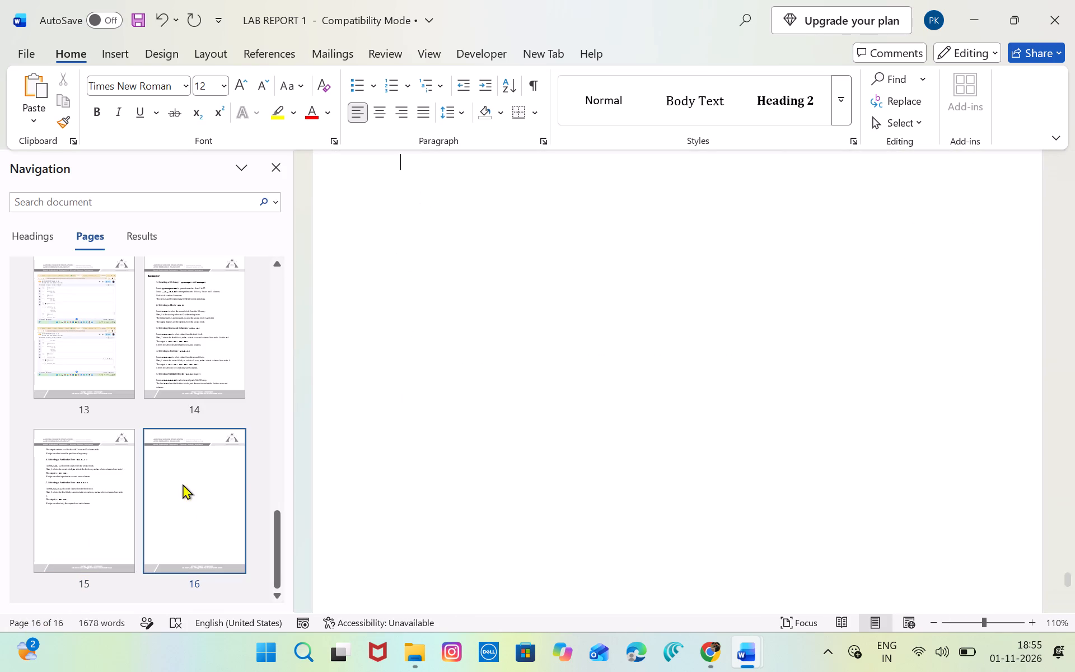
key("Delete")
key("Delete")
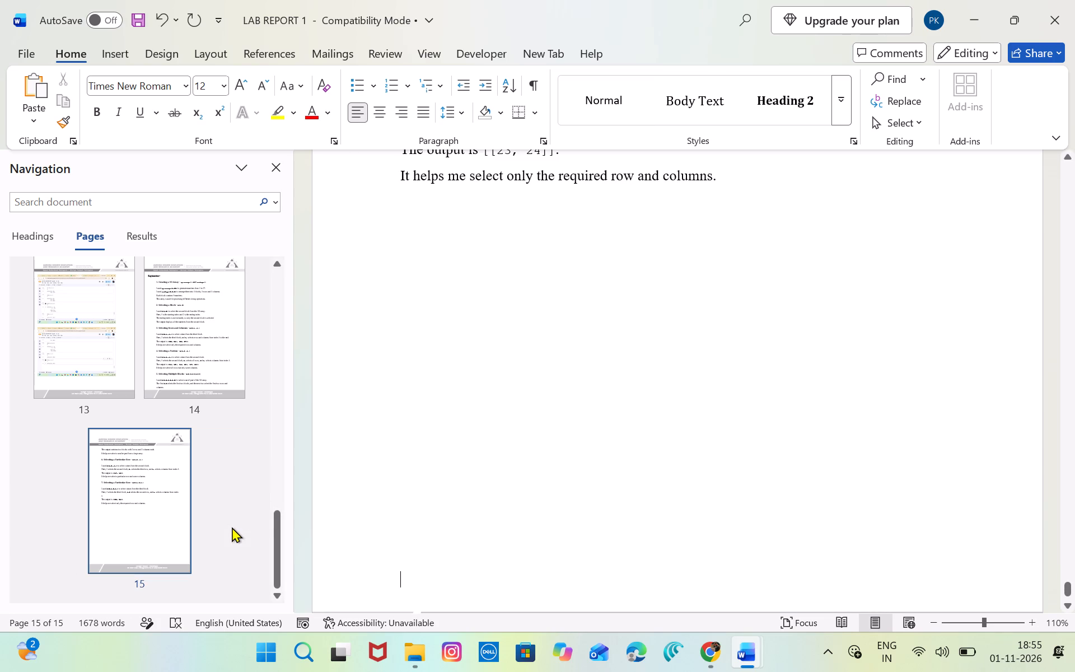
Look back through the report up to its title page, closing the page thumbnails on the way.
scroll(515, 296, "up", 1)
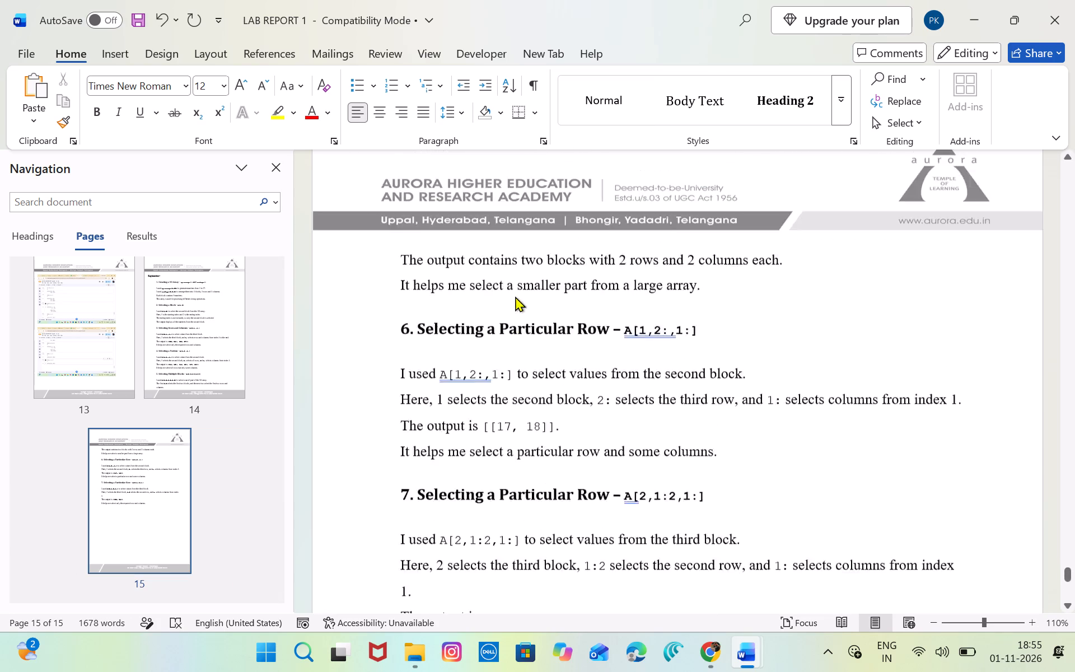
scroll(515, 296, "up", 2)
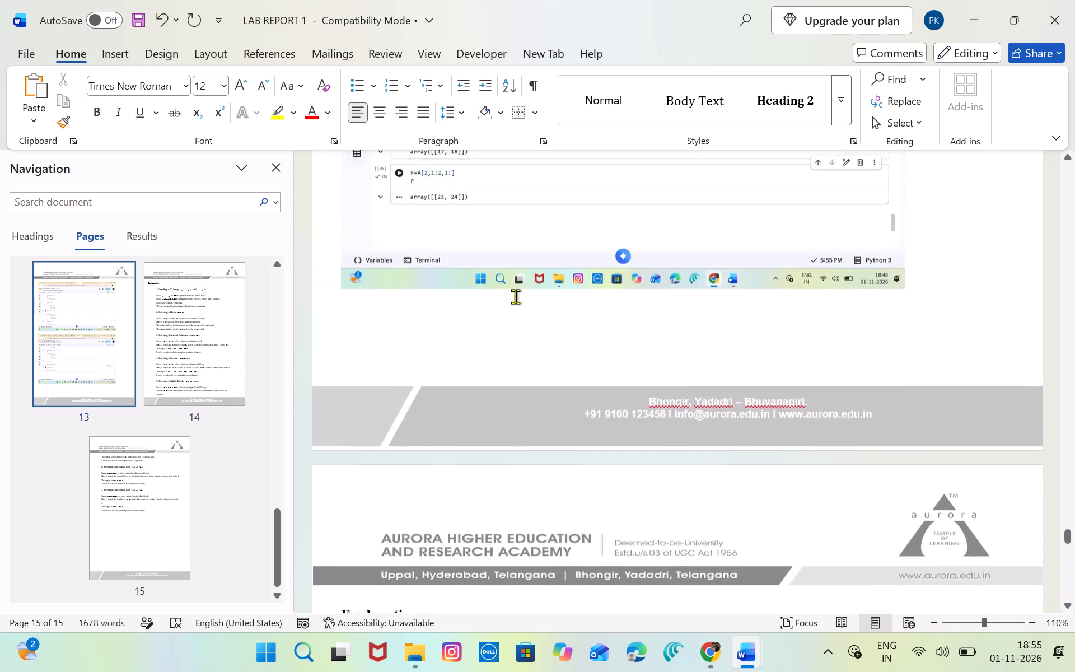
scroll(515, 296, "up", 2)
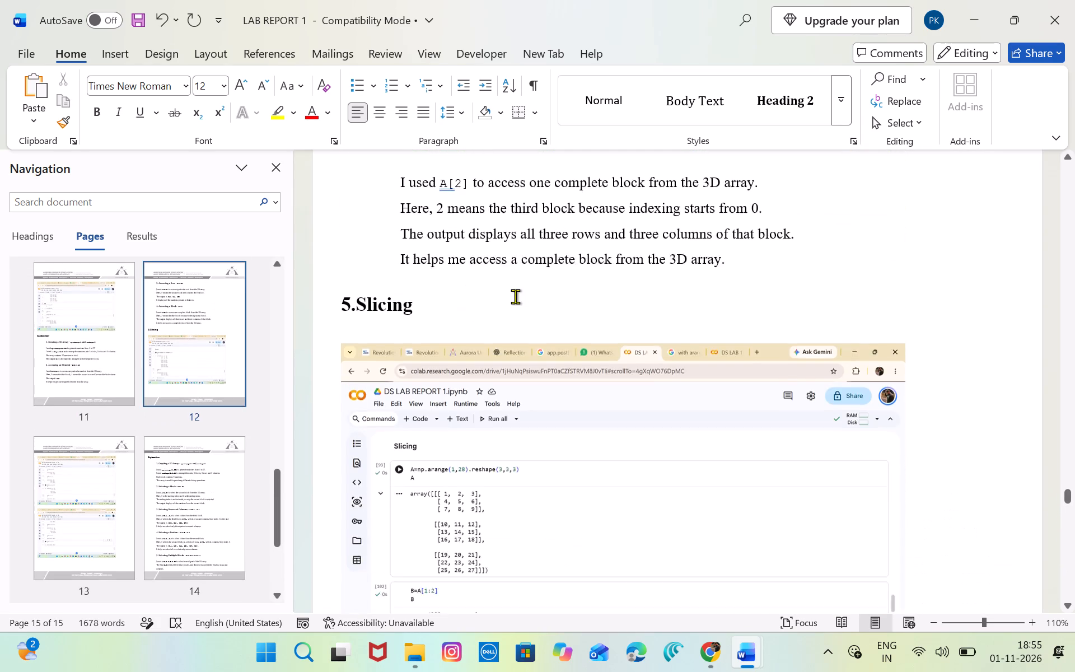
scroll(515, 296, "up", 1)
left_click(279, 174)
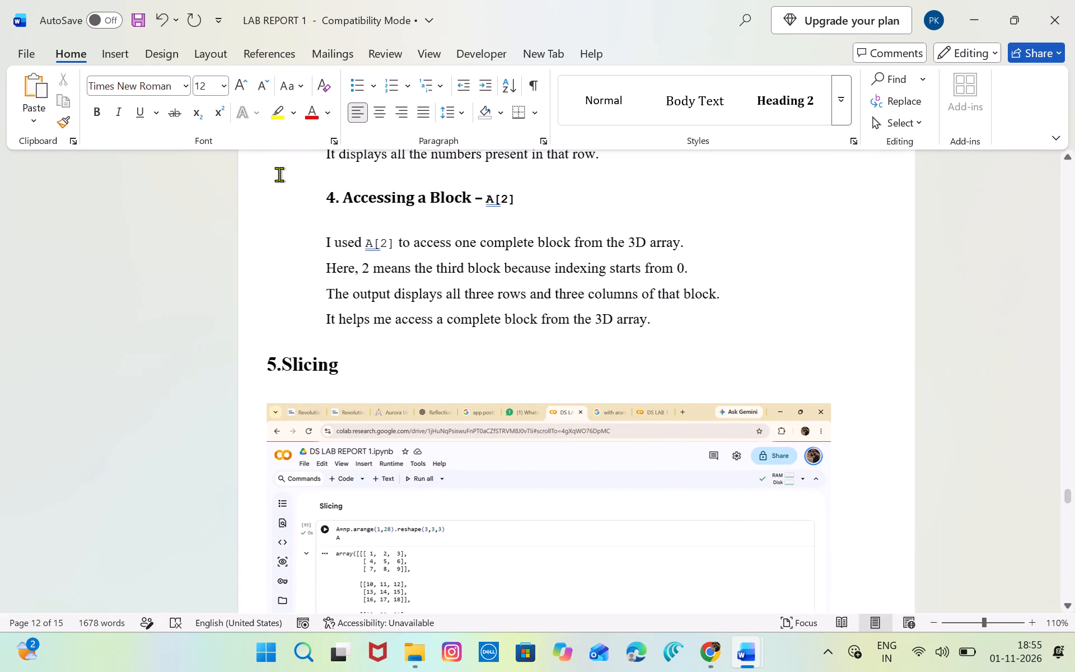
scroll(392, 311, "up", 8)
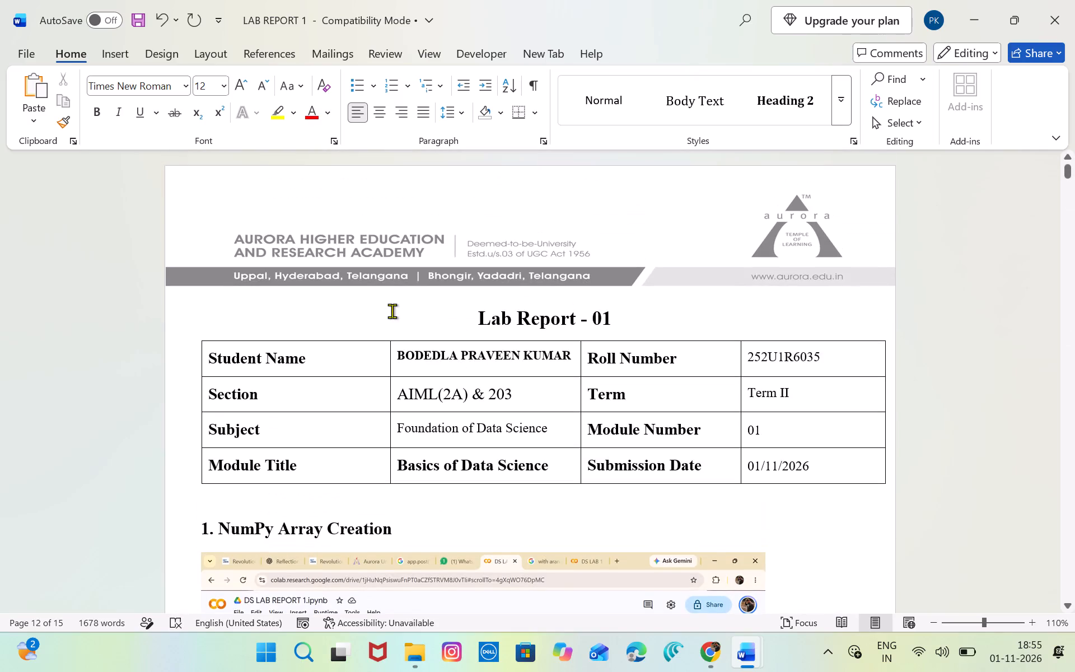
scroll(392, 311, "up", 1)
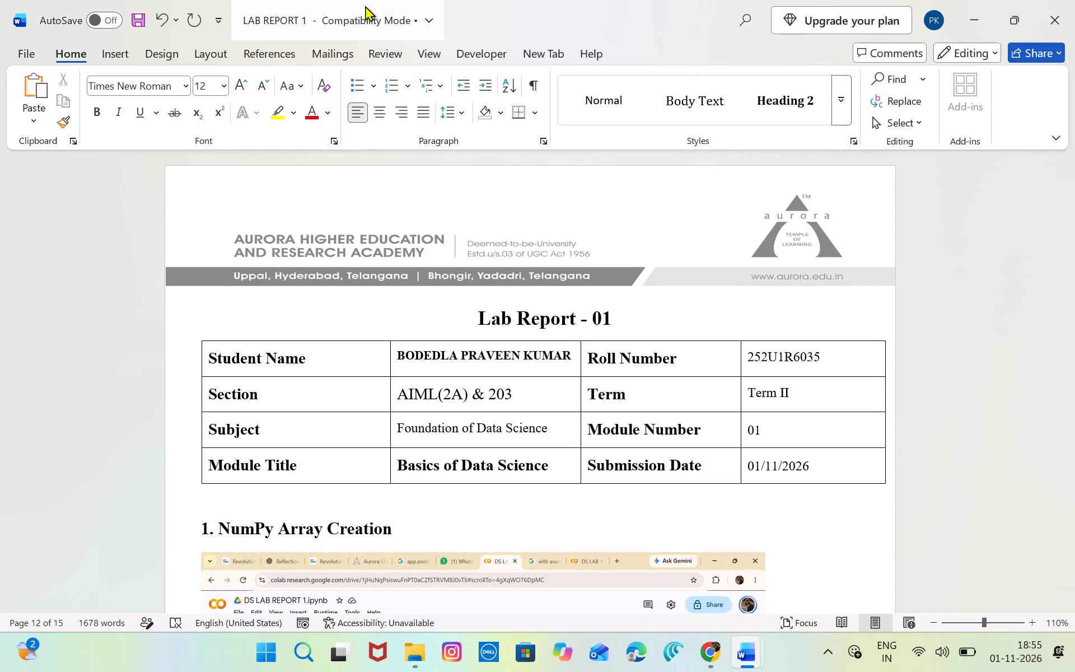
Check the document's file name and storage location details.
left_click(365, 6)
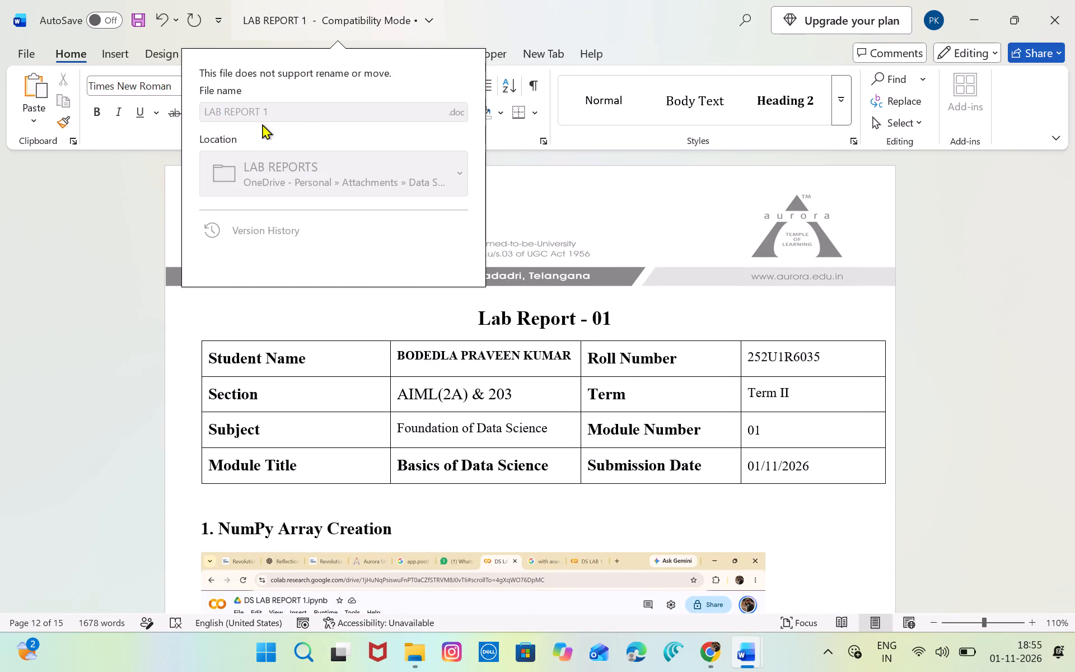
left_click_drag(260, 150, 268, 194)
double_click(268, 194)
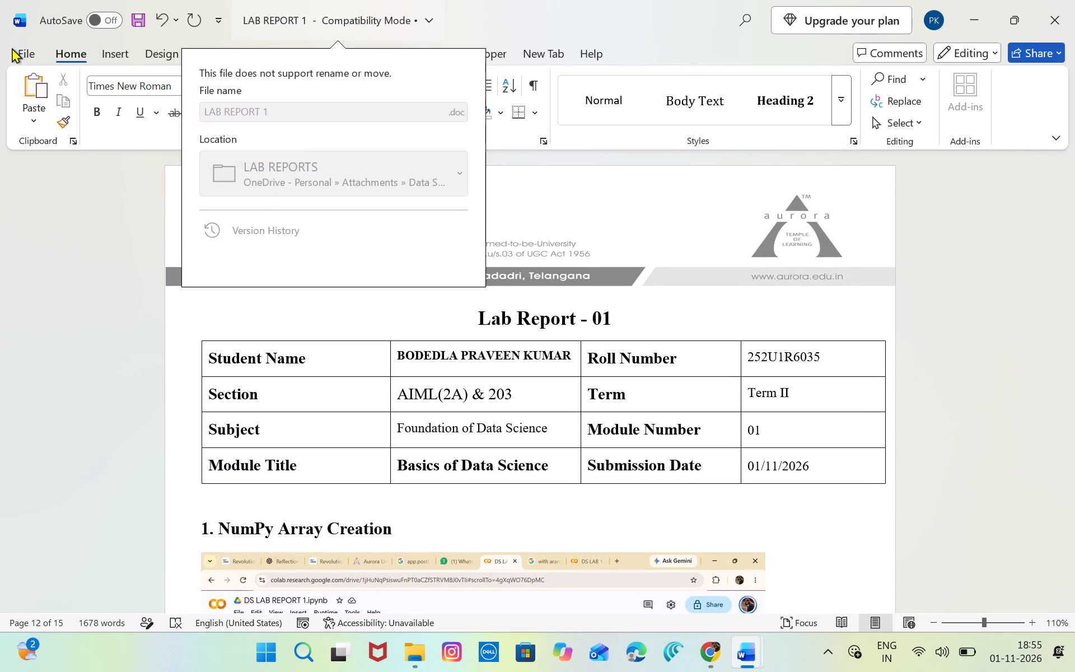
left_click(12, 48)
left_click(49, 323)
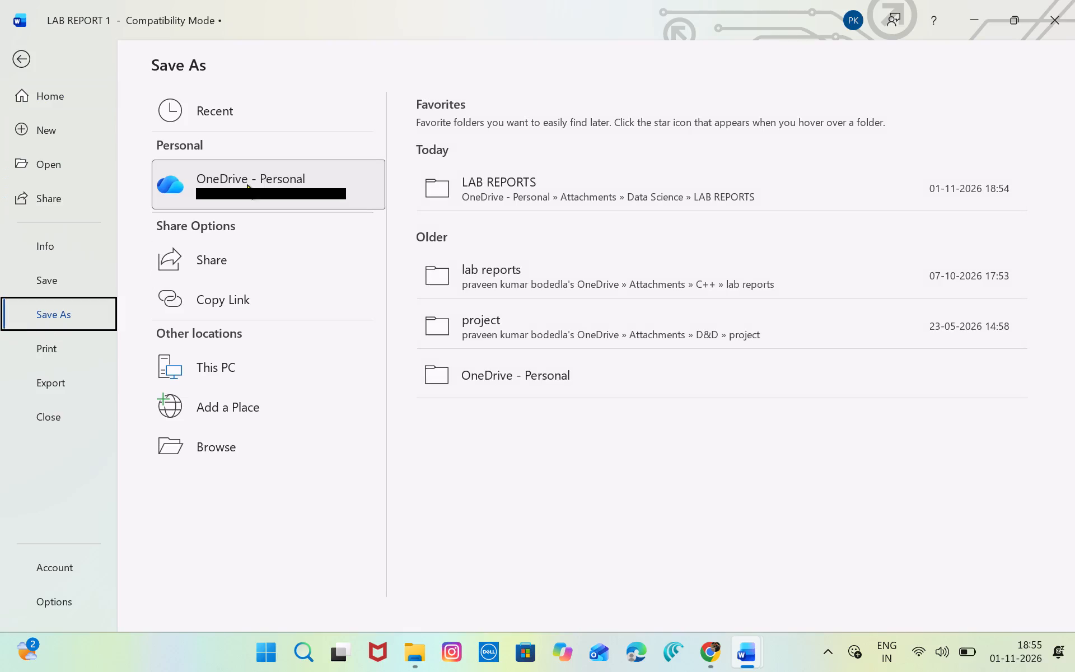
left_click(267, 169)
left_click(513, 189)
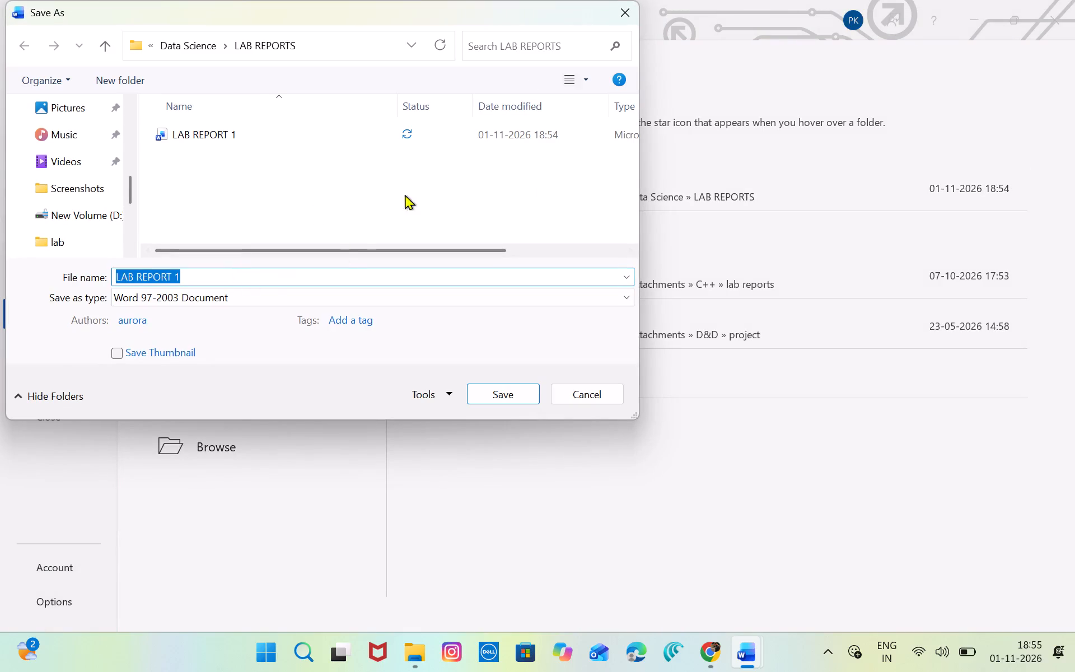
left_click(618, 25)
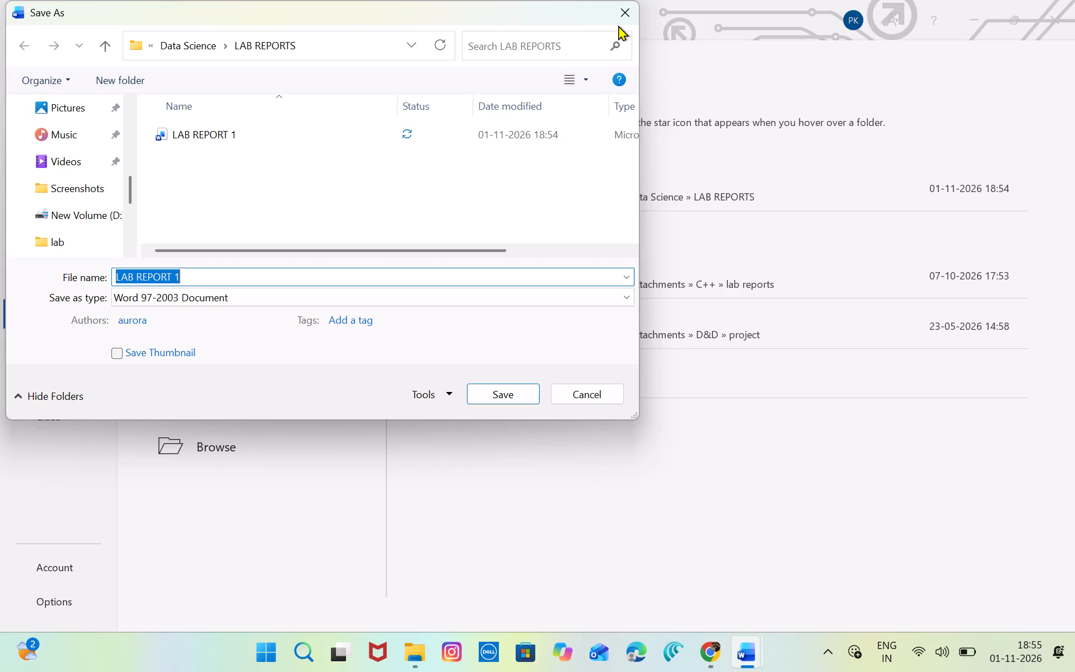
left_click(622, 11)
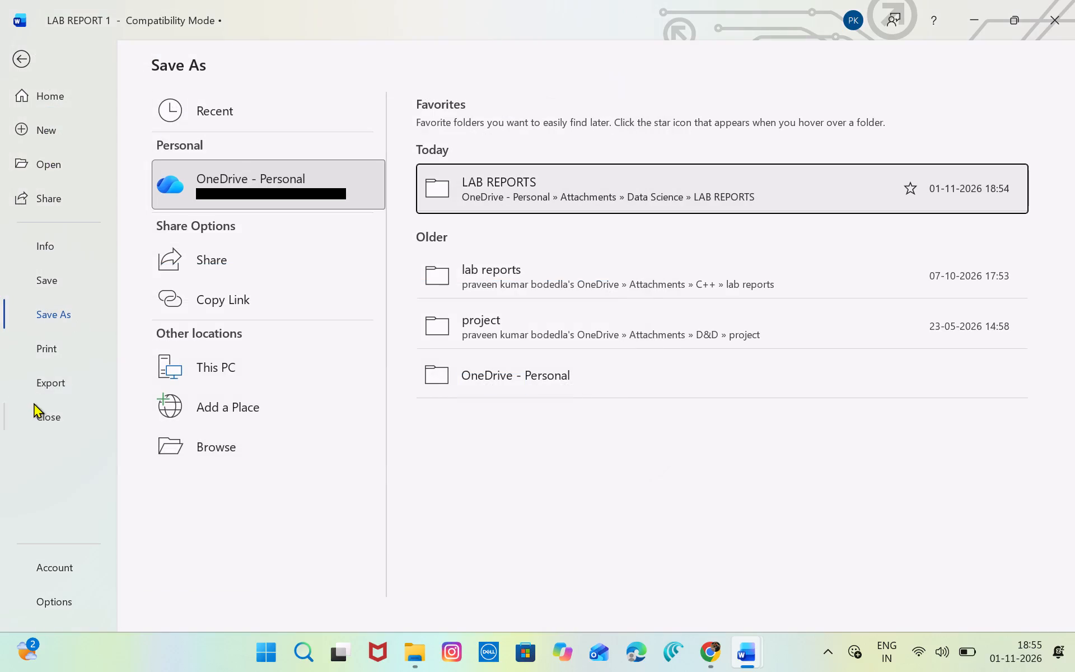
Export the report as a PDF named "LAB REPORT 1" to Attachments > Data Science > LAB REPORTS.
left_click(66, 375)
double_click(467, 214)
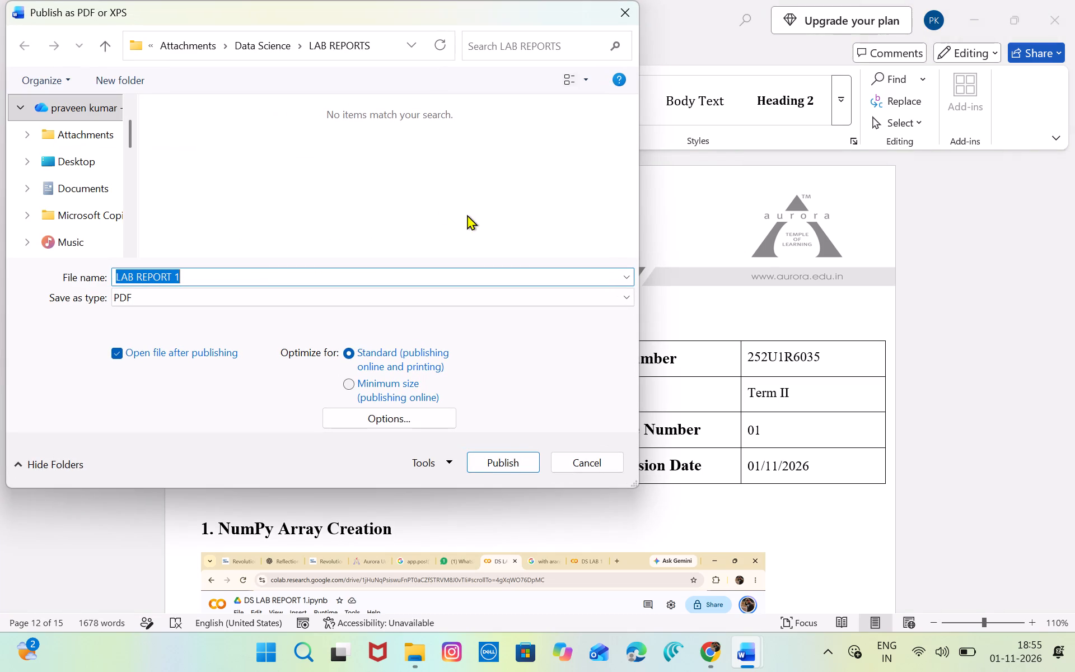
scroll(107, 142, "down", 2)
scroll(66, 151, "up", 2)
left_click(89, 190)
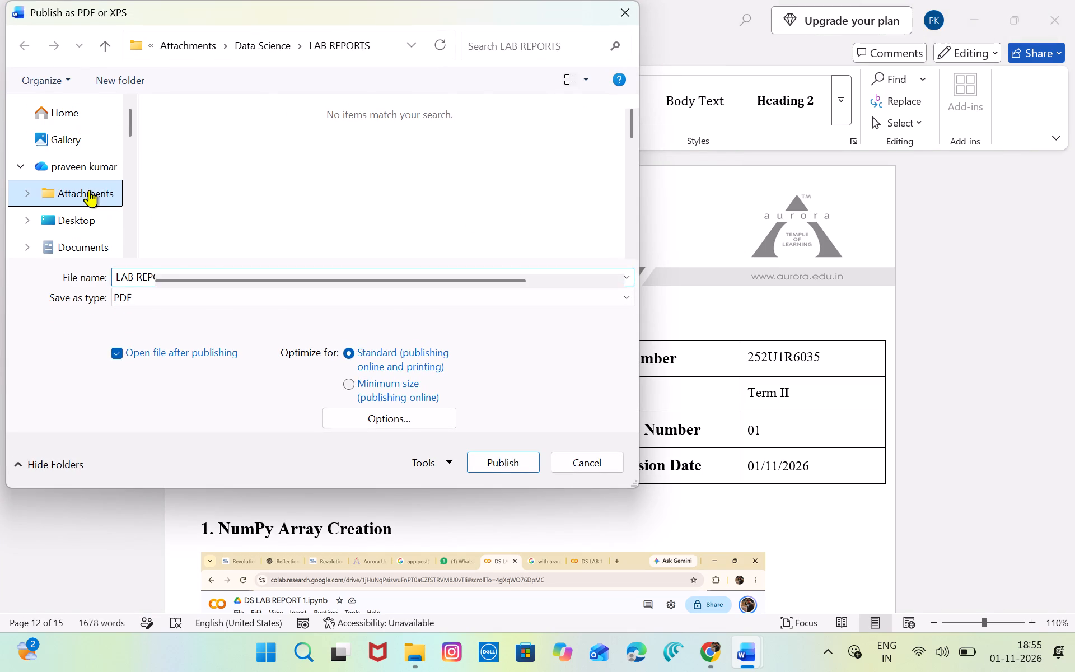
scroll(195, 209, "down", 3)
scroll(195, 209, "up", 1)
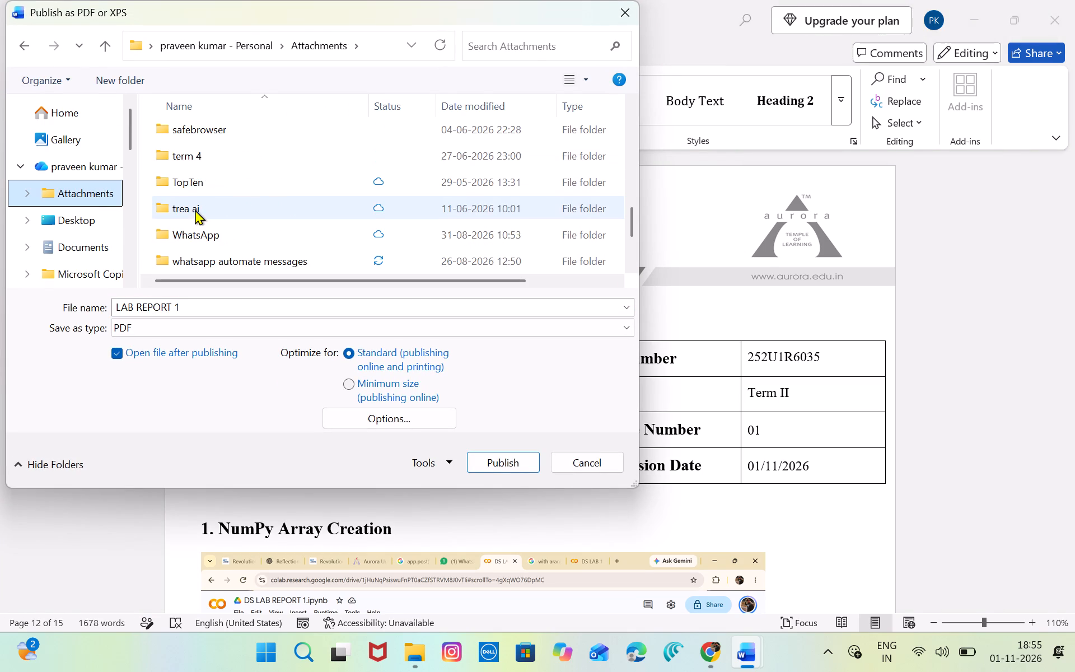
scroll(195, 209, "up", 1)
double_click(216, 161)
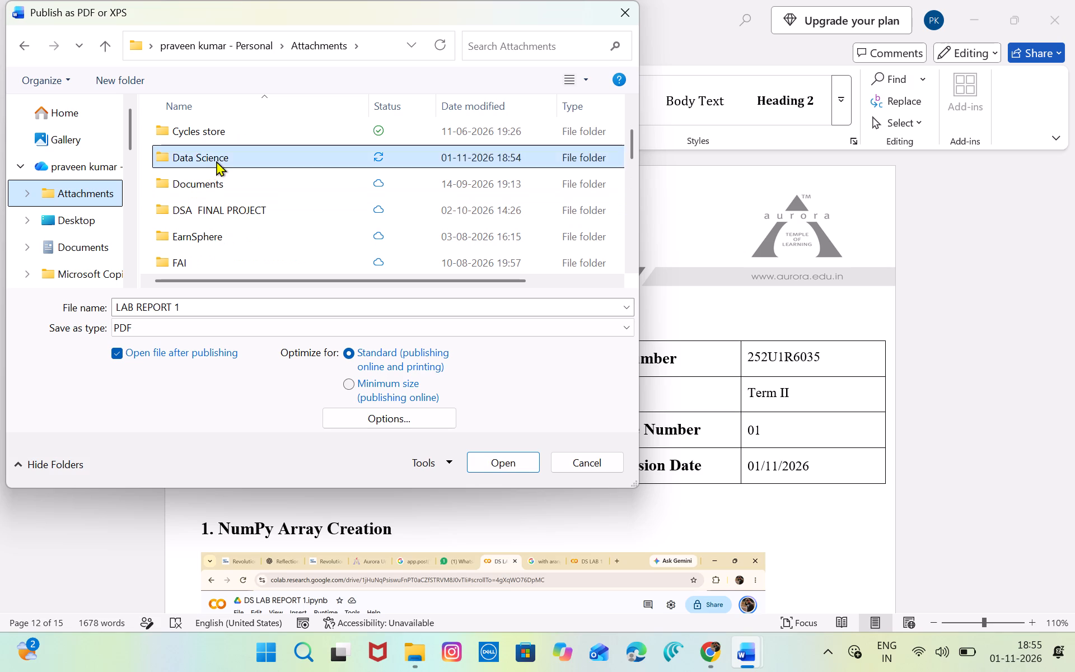
double_click(235, 125)
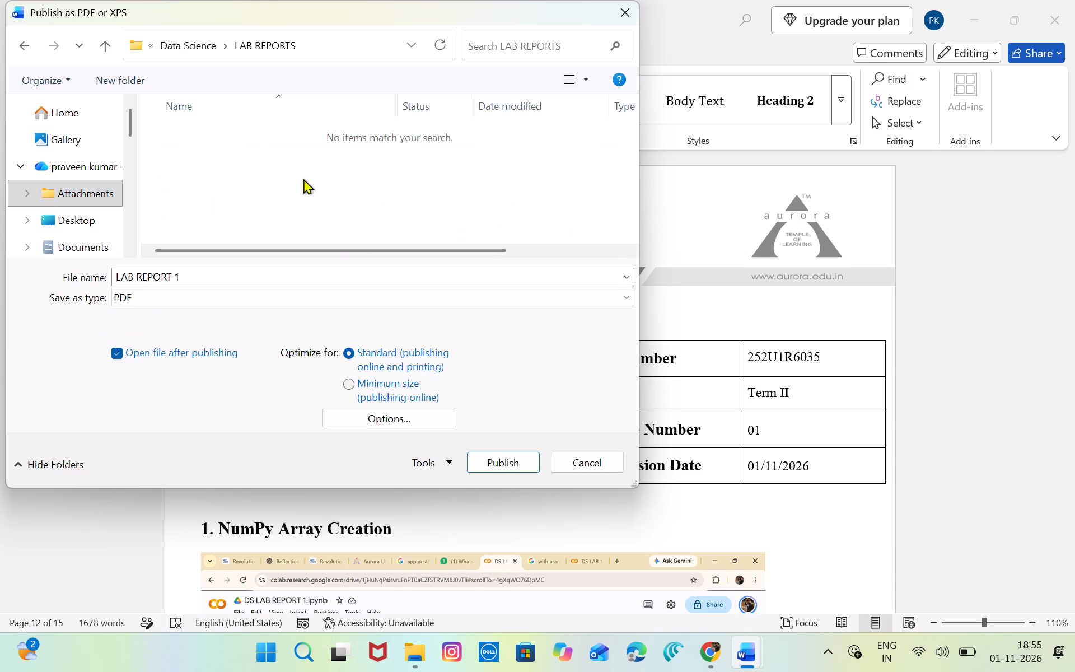
left_click(493, 458)
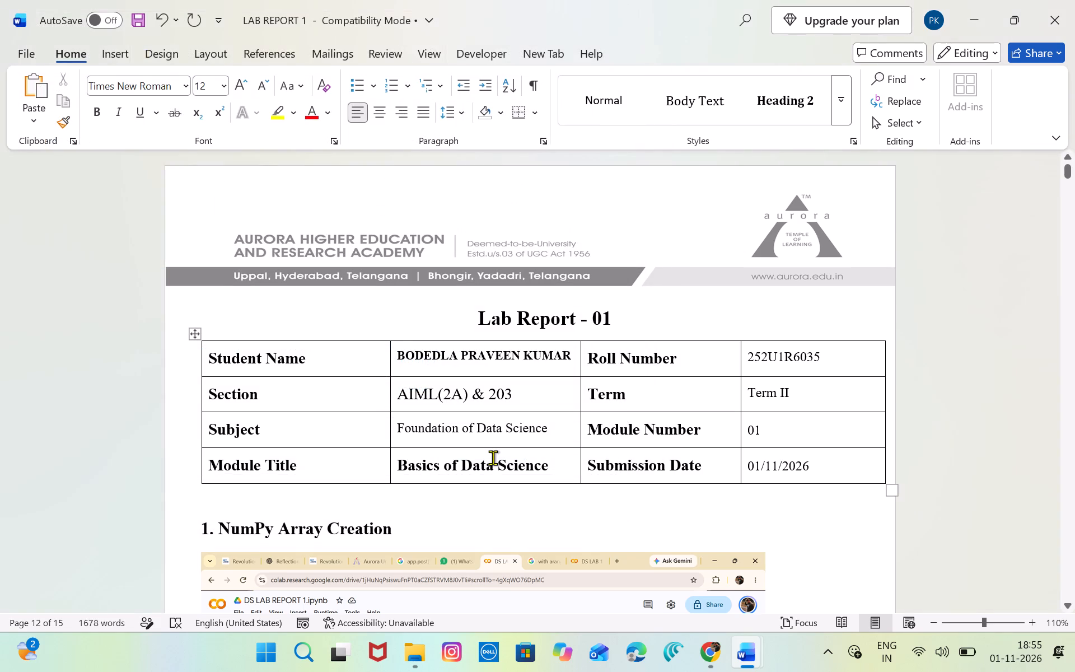
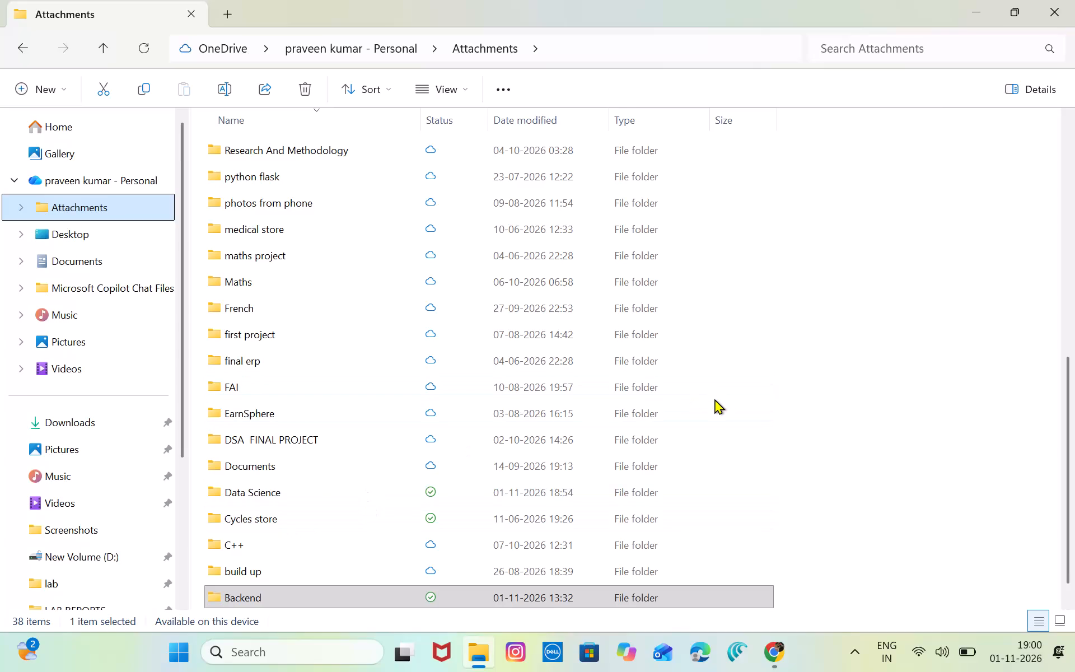
Open the LAB REPORTS folder inside Data Science in the OneDrive Attachments folder.
scroll(714, 399, "down", 2)
scroll(714, 399, "up", 6)
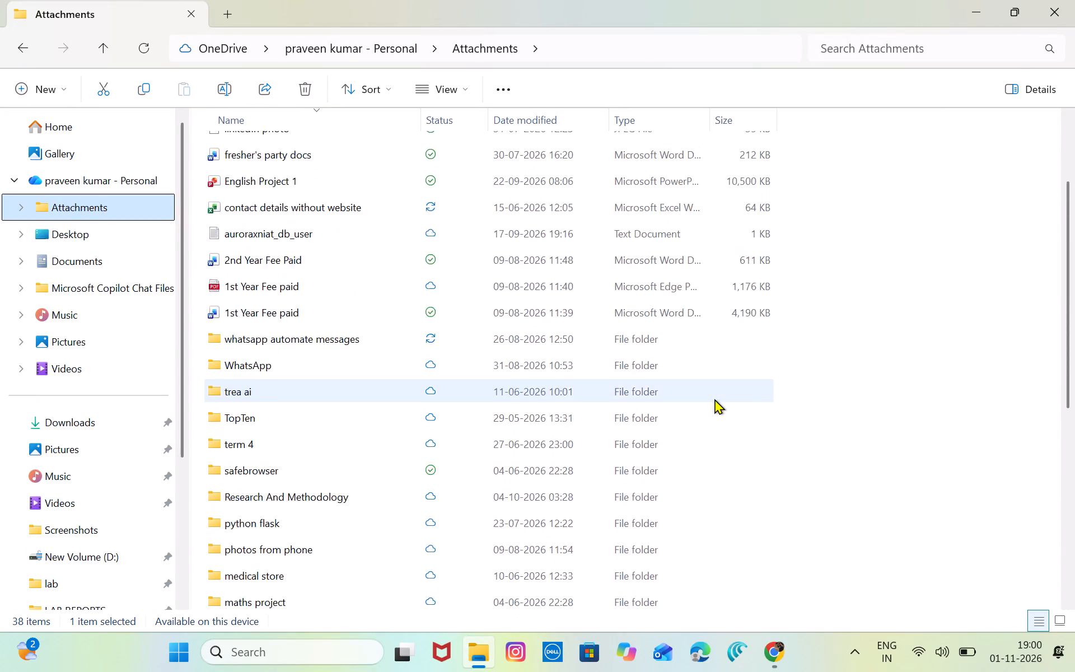
scroll(714, 399, "up", 5)
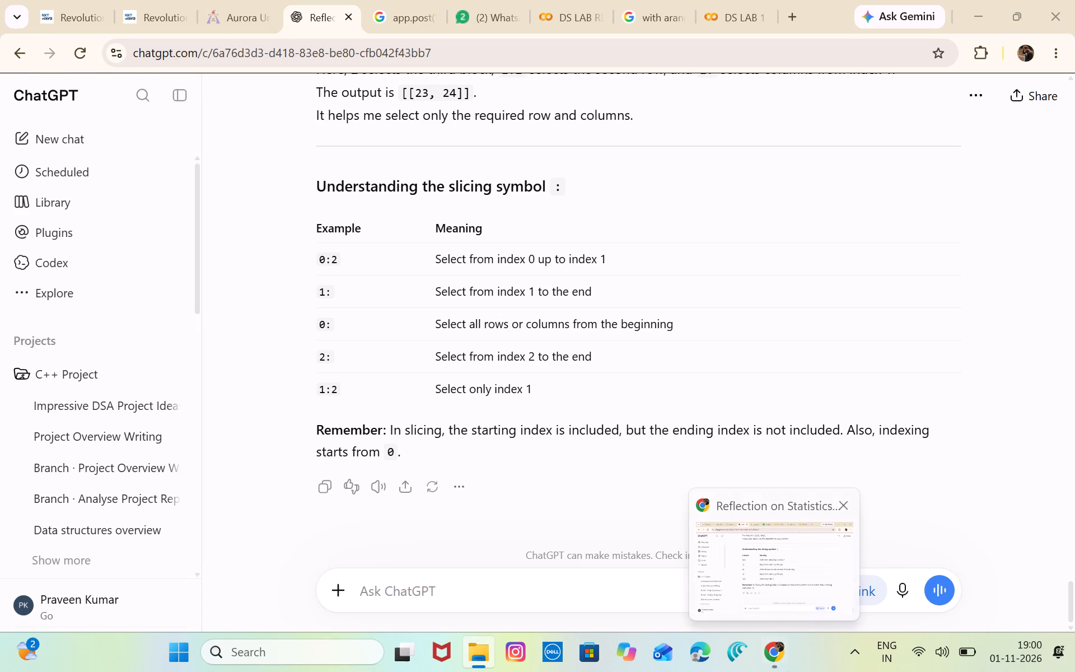
left_click(464, 591)
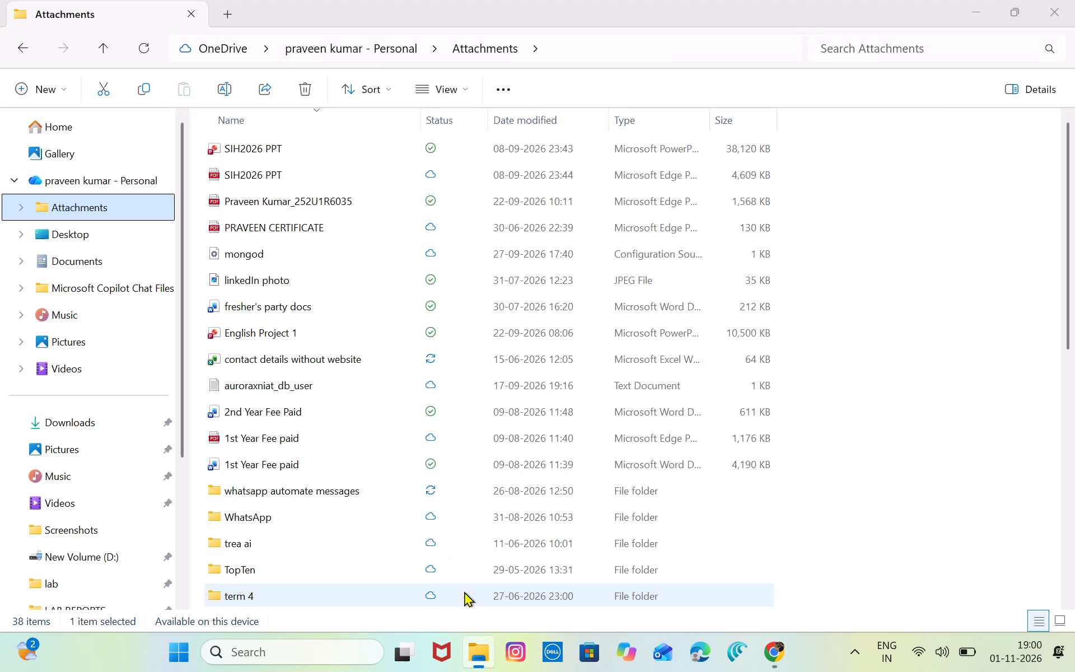
scroll(366, 501, "down", 12)
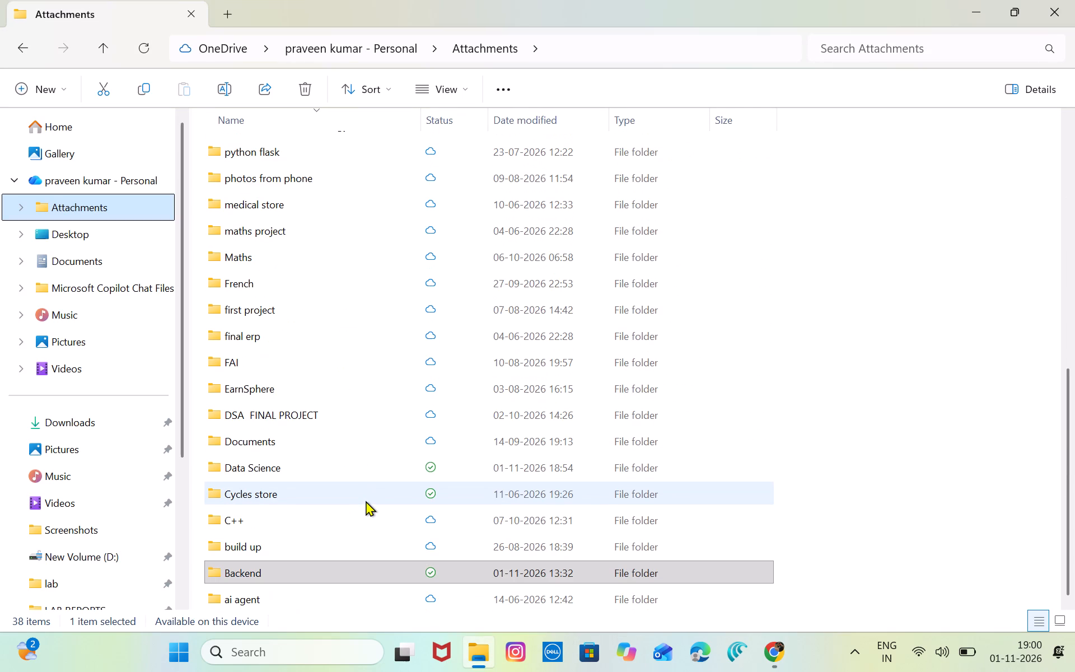
double_click(365, 468)
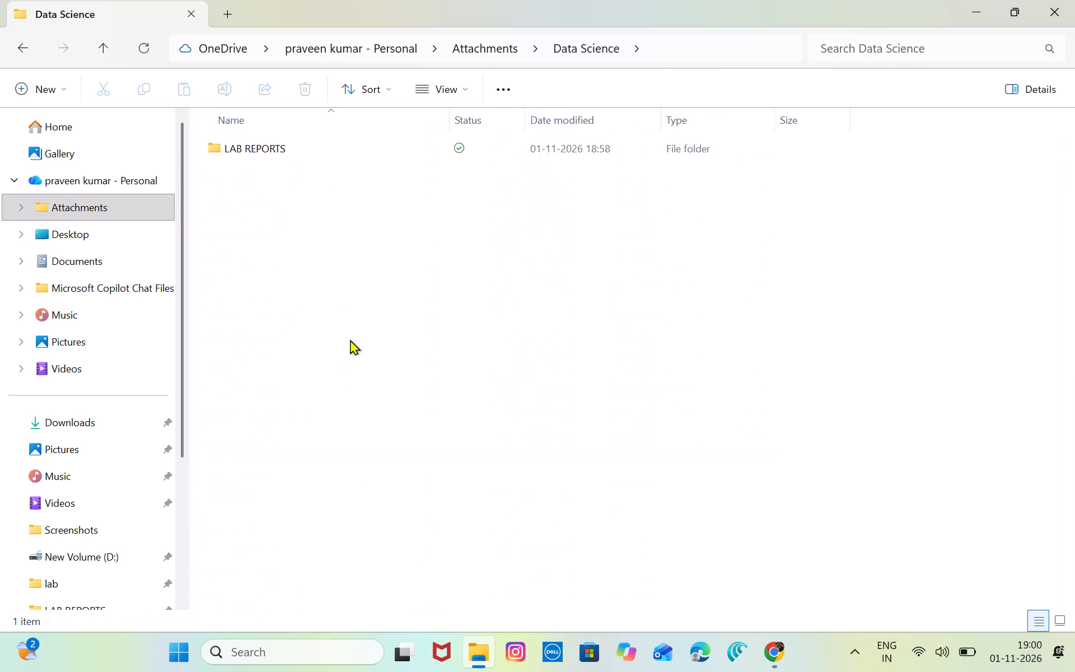
double_click(303, 153)
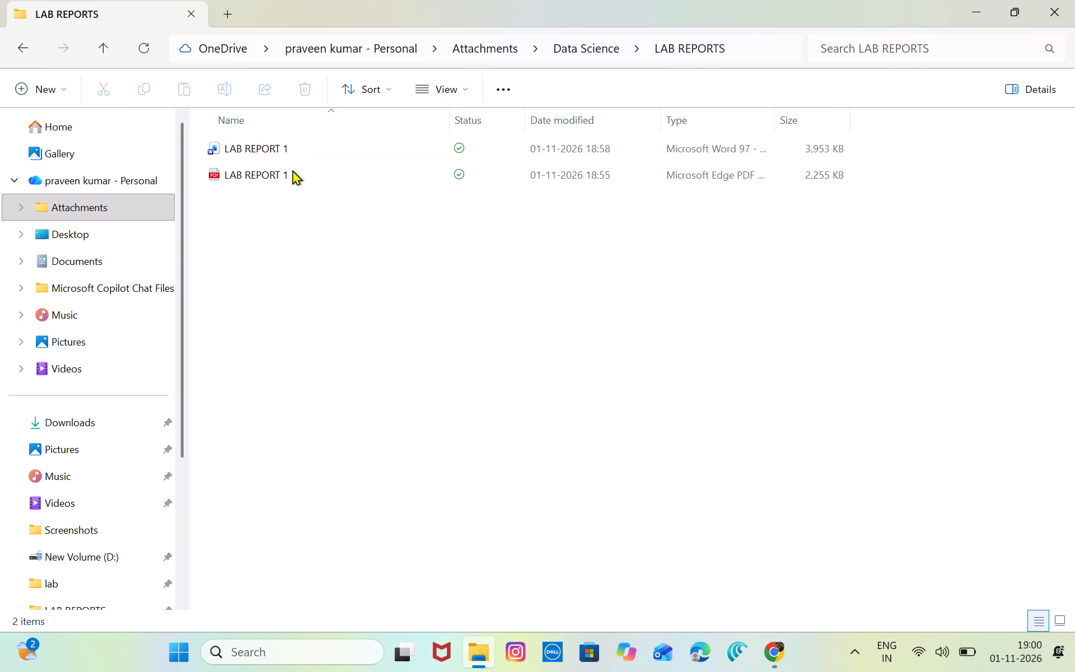
Open the LAB REPORT 1 PDF, check its pages through to the last explanation, and close it.
double_click(292, 170)
scroll(494, 337, "down", 3)
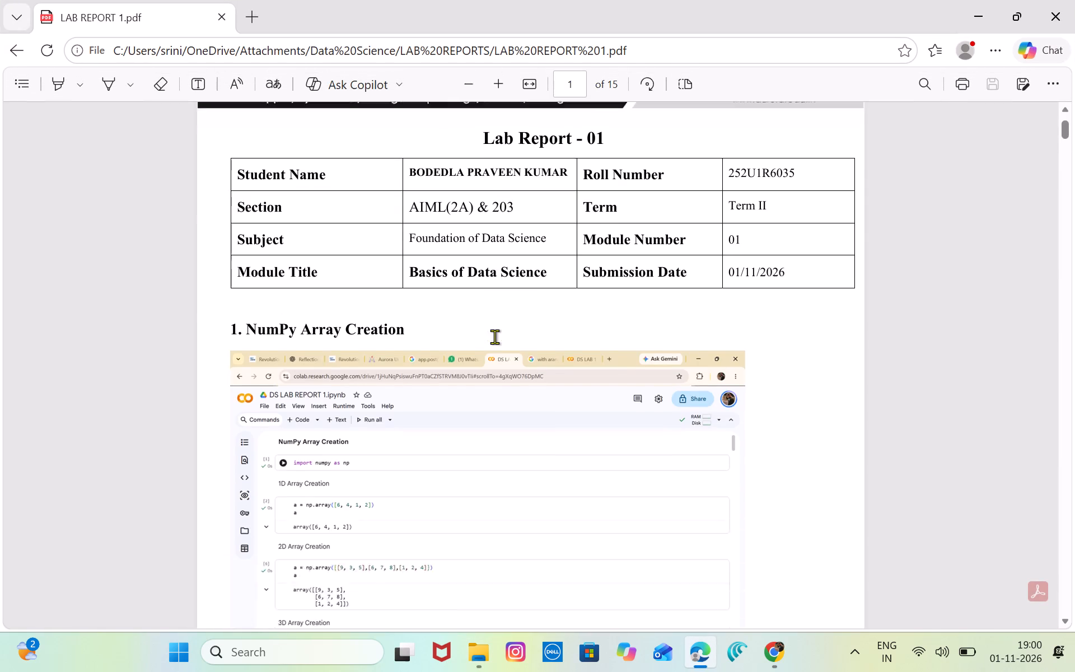
scroll(494, 337, "down", 1)
scroll(495, 347, "up", 2)
scroll(495, 347, "down", 10)
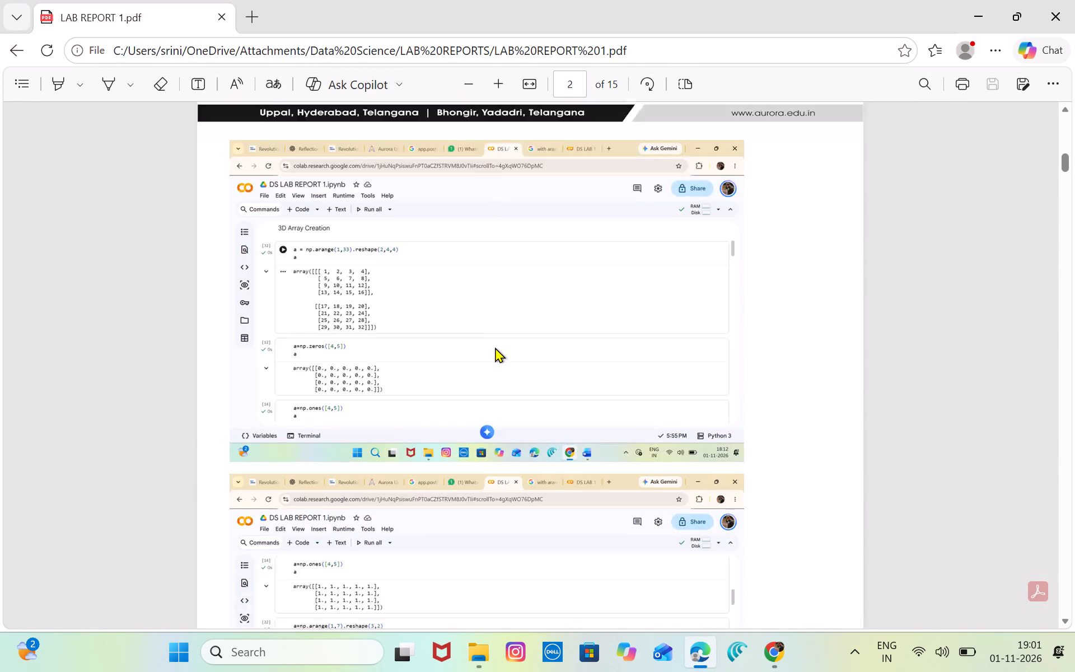
scroll(495, 347, "down", 20)
scroll(495, 347, "down", 4)
scroll(495, 347, "up", 1)
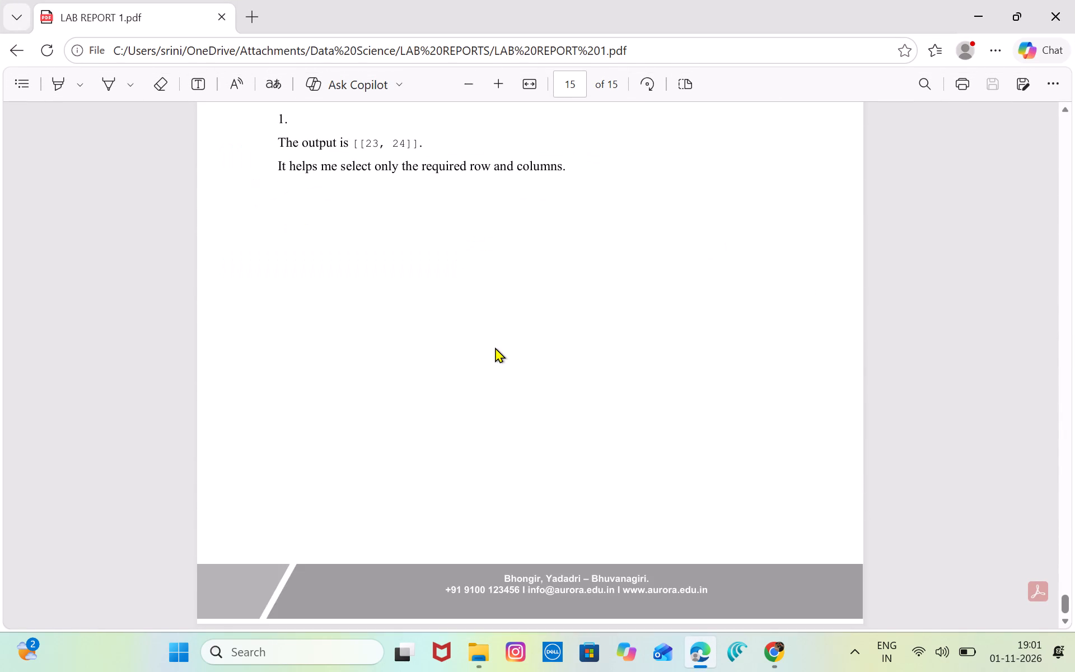
scroll(495, 347, "up", 1)
left_click_drag(413, 309, 343, 312)
left_click(620, 342)
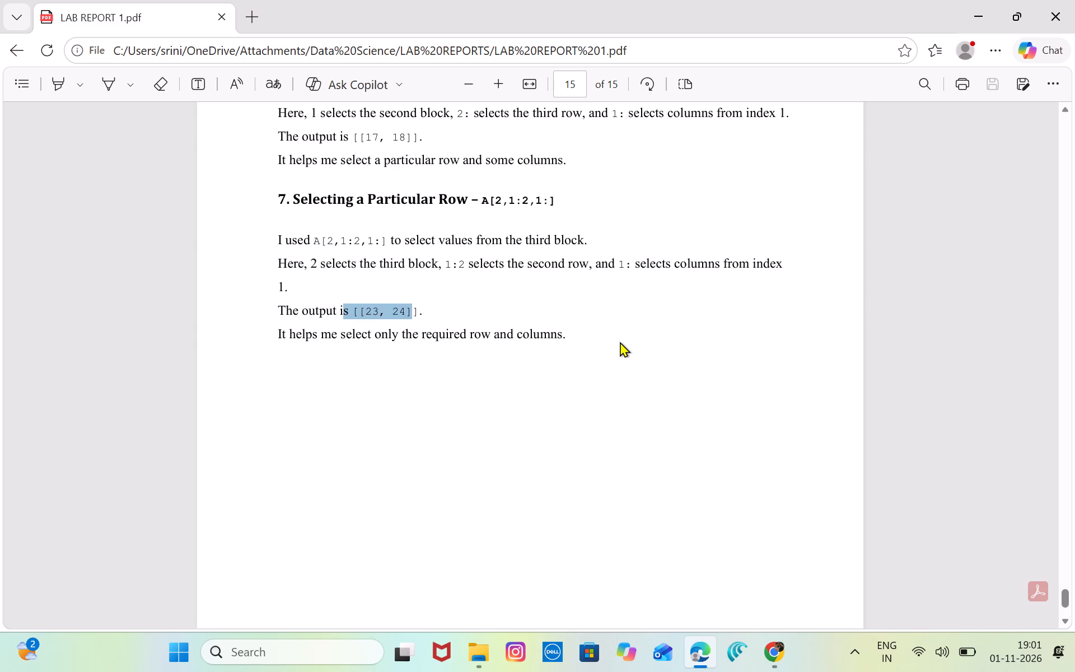
scroll(620, 342, "up", 2)
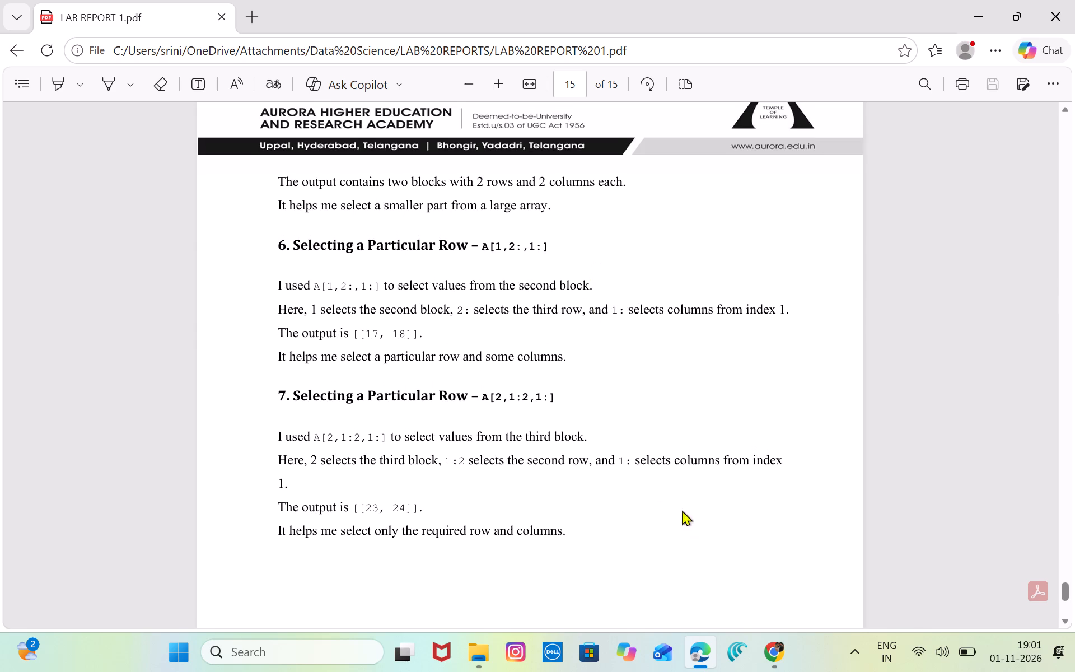
left_click(1074, 0)
Open the LAB REPORT 1 Word document and check its pages through to the last explanation.
double_click(430, 141)
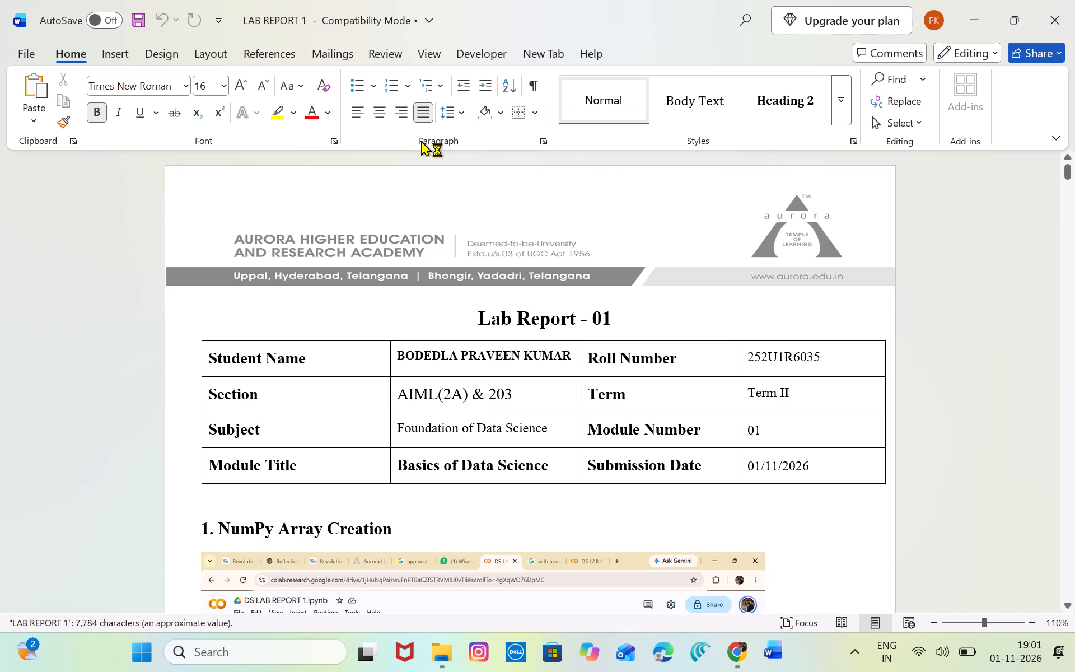
scroll(517, 471, "down", 3)
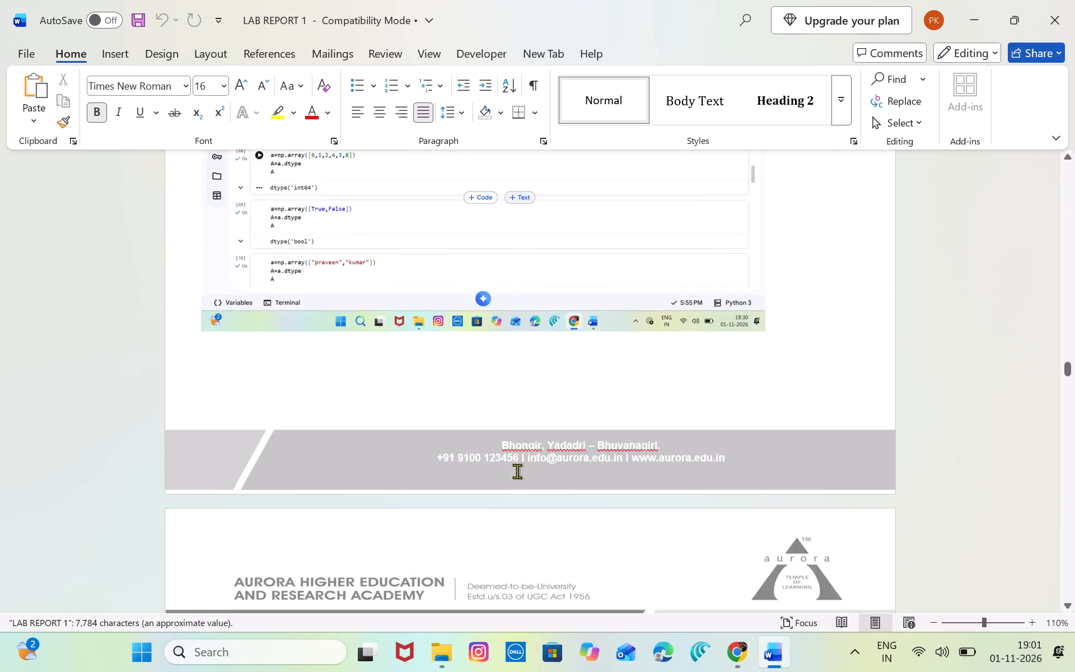
scroll(517, 471, "down", 4)
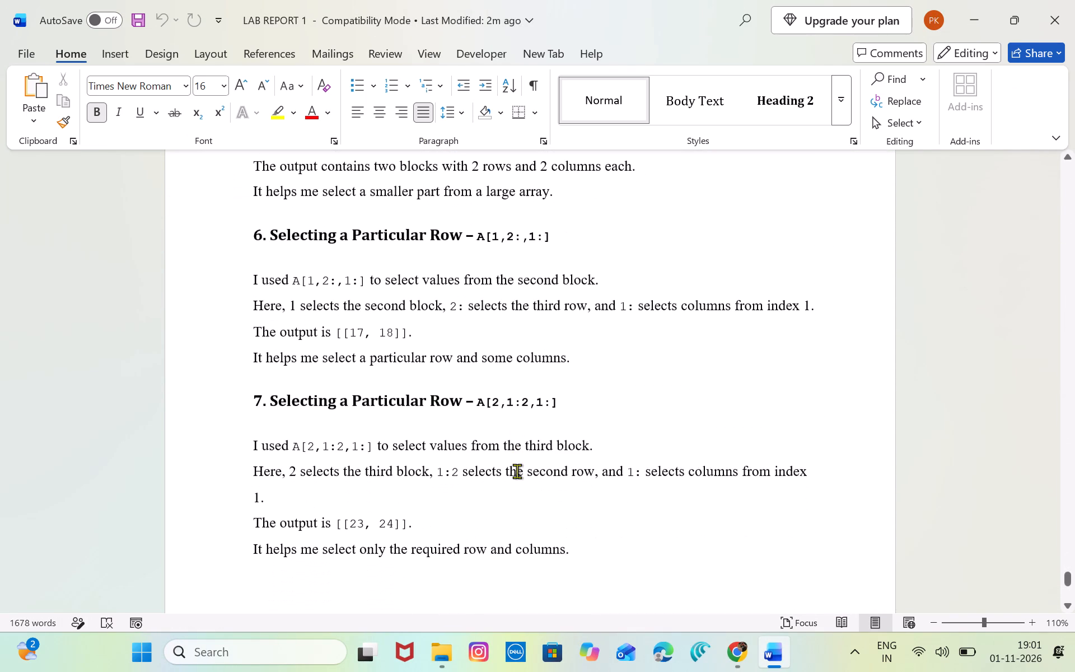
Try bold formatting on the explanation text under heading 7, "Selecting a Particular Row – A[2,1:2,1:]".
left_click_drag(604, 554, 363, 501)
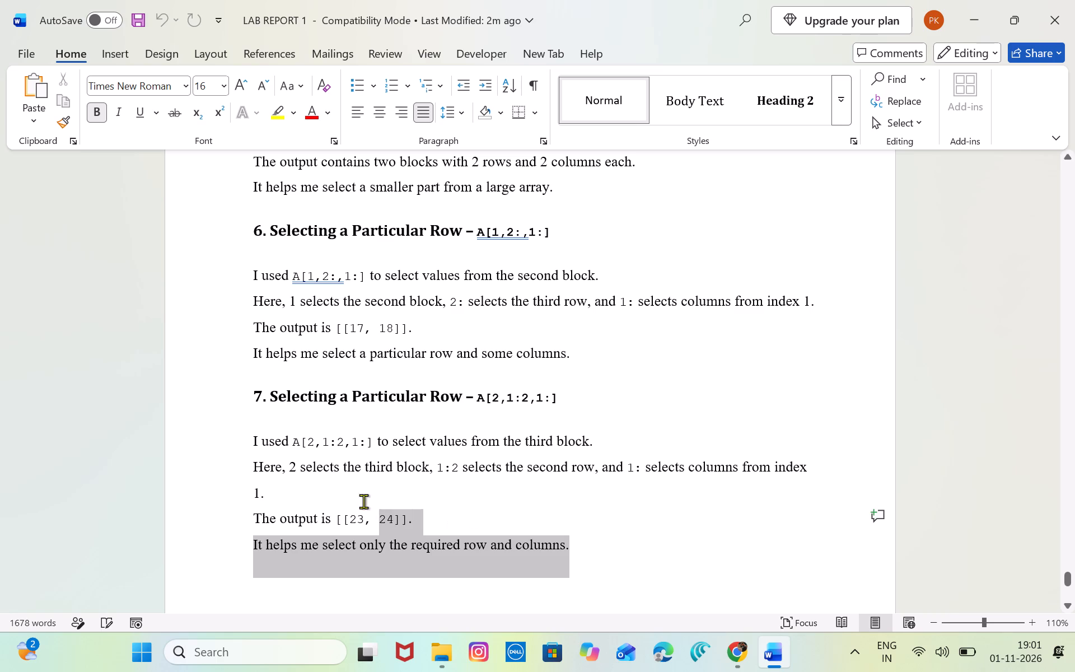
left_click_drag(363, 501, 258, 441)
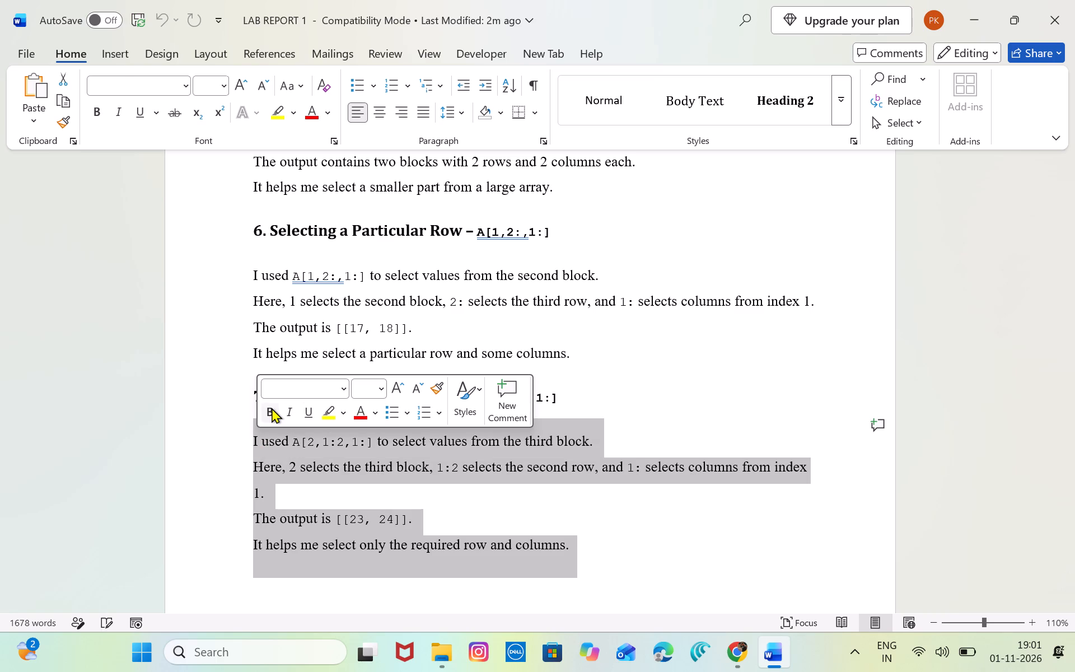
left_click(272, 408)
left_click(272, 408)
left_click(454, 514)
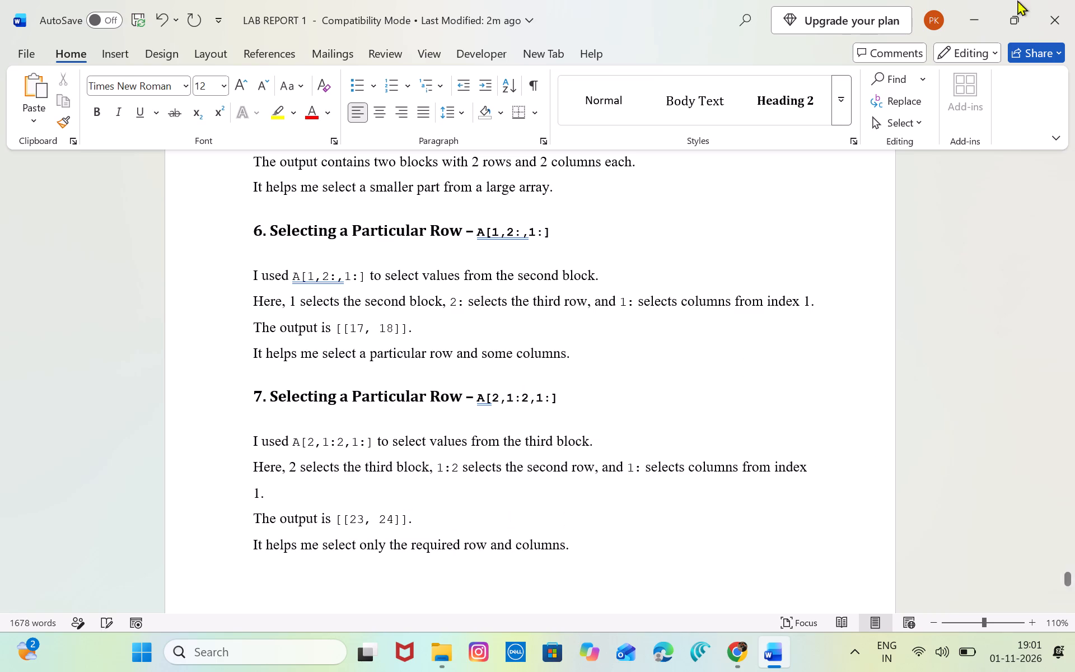
Save and close the LAB REPORT 1 Word document.
left_click(1074, 0)
left_click(483, 343)
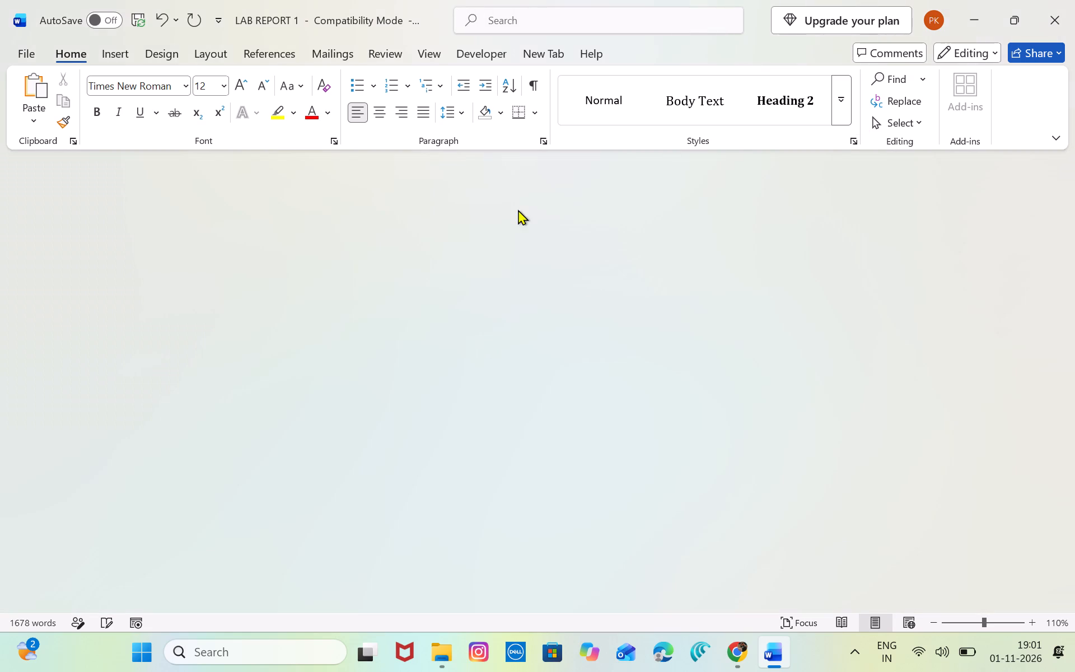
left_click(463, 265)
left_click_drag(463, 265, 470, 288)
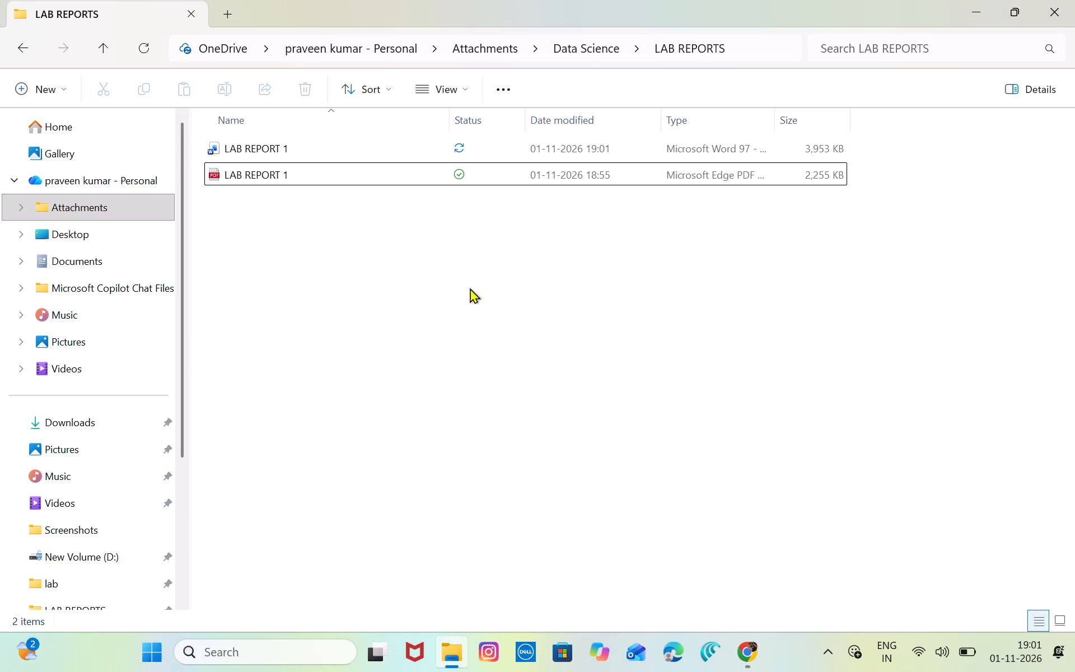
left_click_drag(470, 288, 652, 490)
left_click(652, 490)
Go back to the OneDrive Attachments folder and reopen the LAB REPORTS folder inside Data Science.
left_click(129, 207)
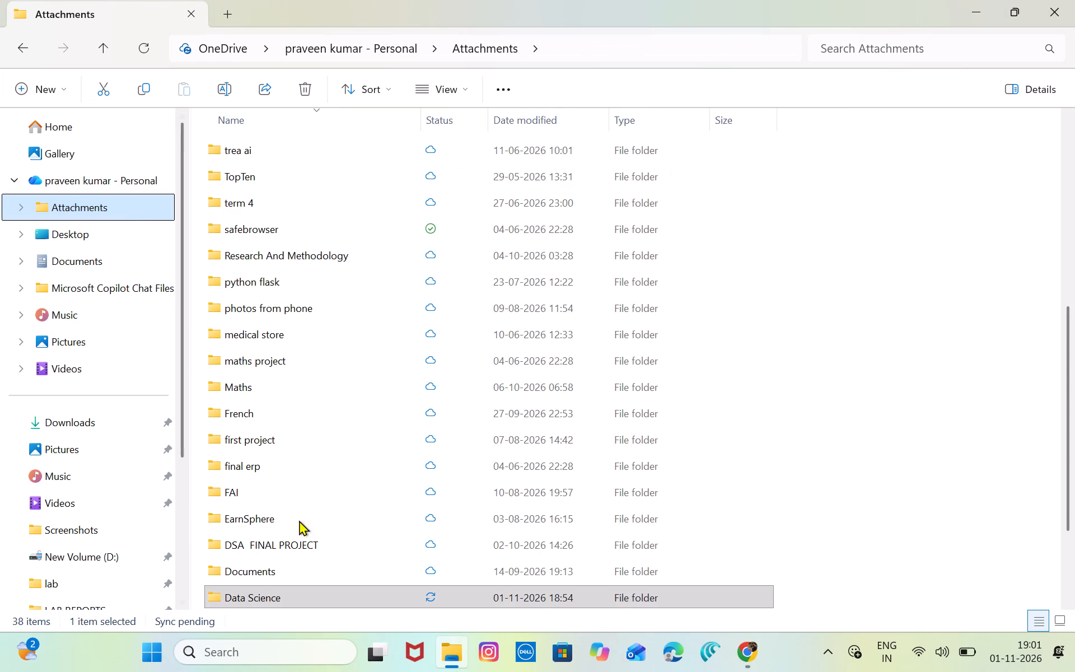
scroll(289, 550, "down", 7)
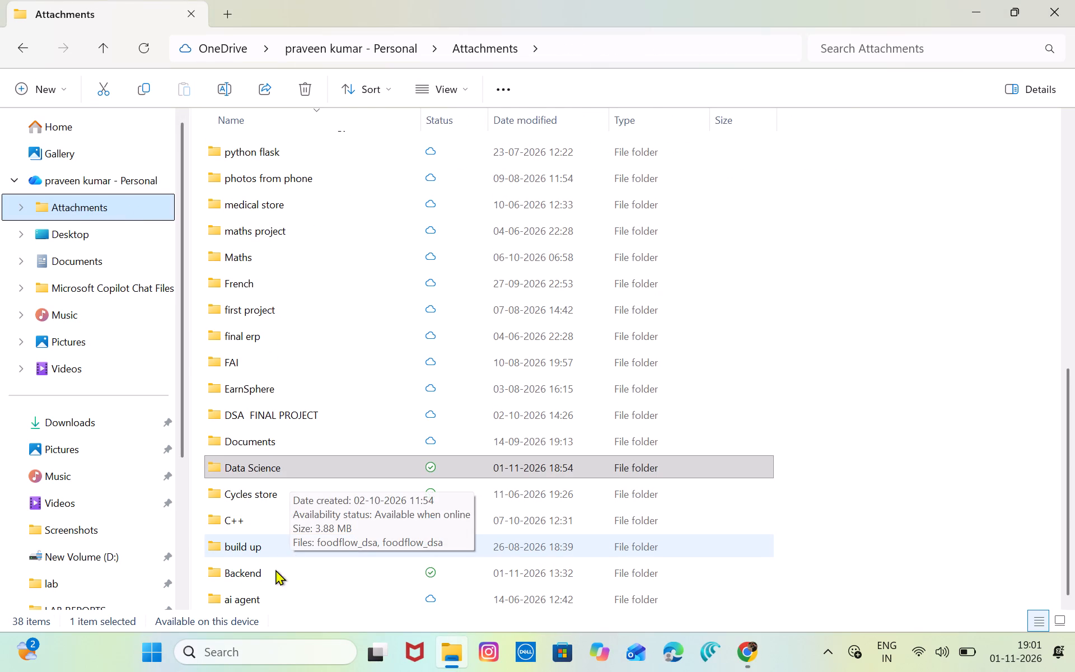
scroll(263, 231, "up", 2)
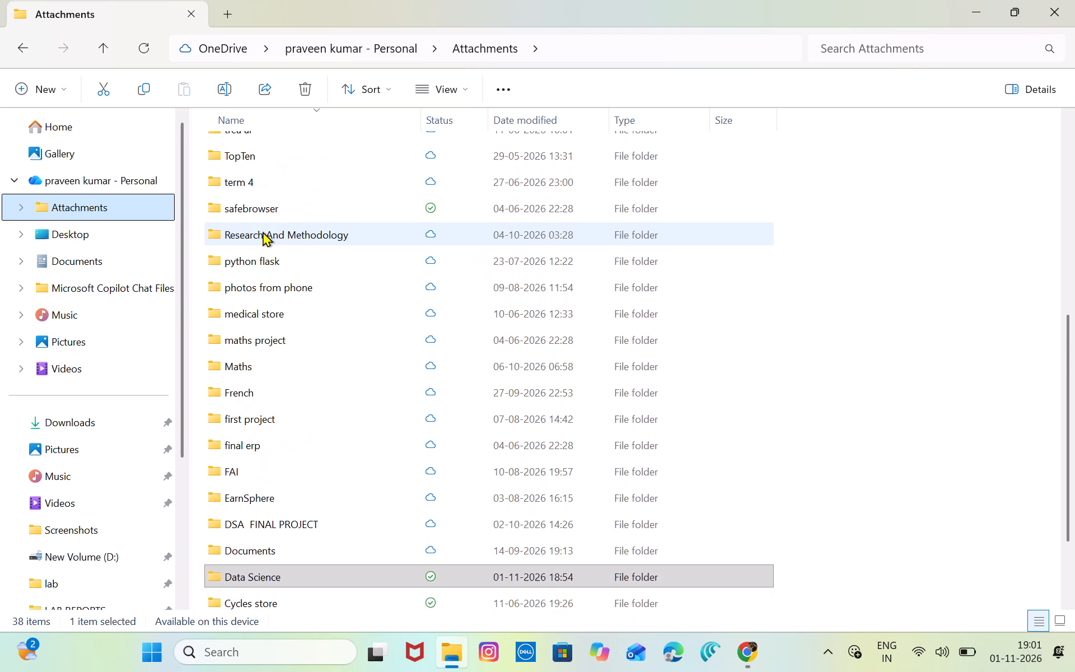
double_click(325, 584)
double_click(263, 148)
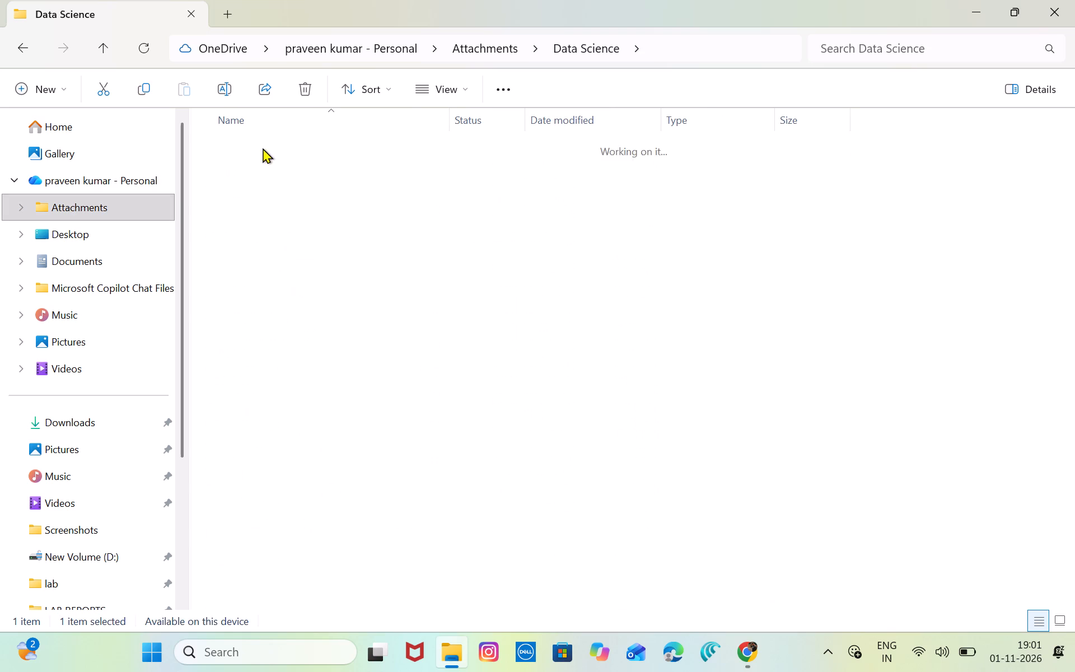
Copy the LAB REPORT 1 Word file from the LAB REPORTS folder.
left_click(256, 142)
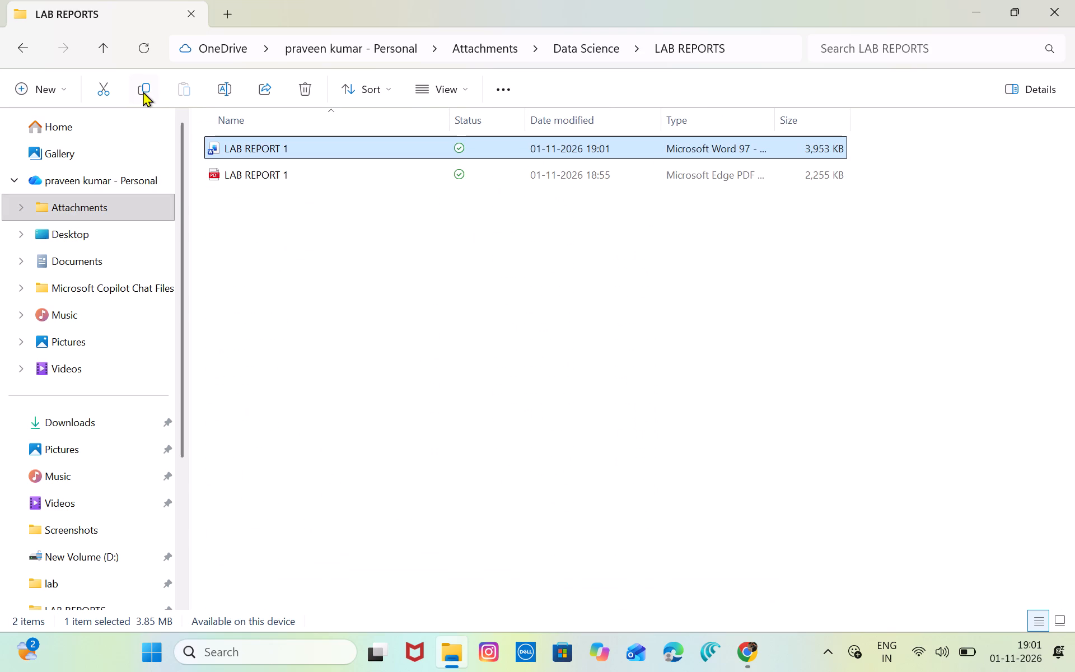
left_click(143, 91)
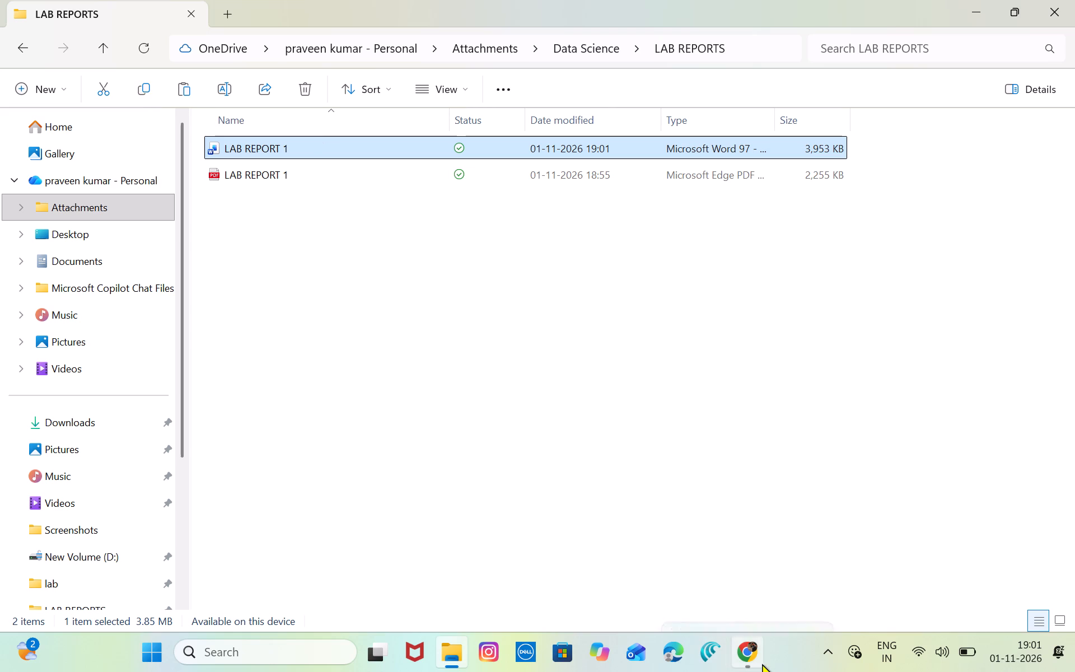
Switch to the Chrome browser window.
left_click(762, 664)
left_click(761, 619)
left_click(751, 656)
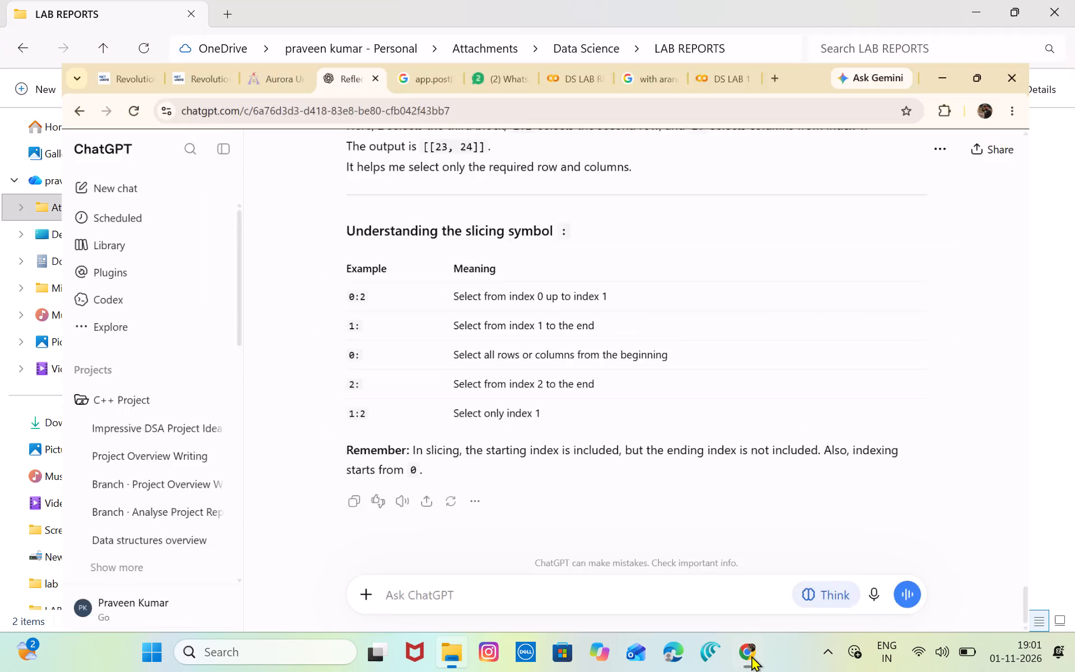
left_click(751, 656)
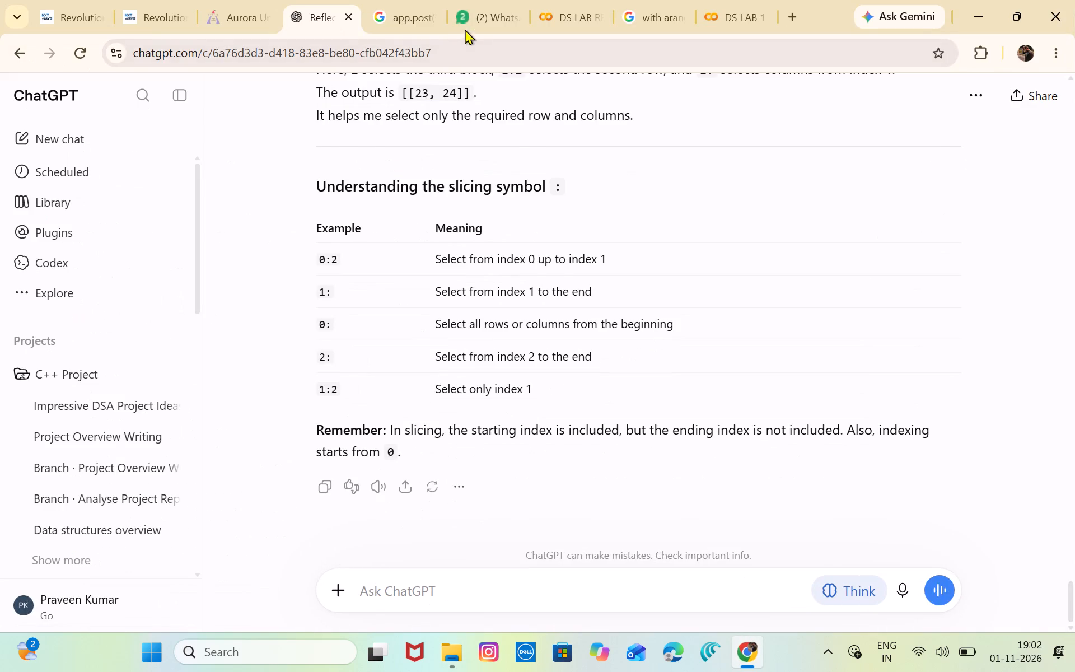